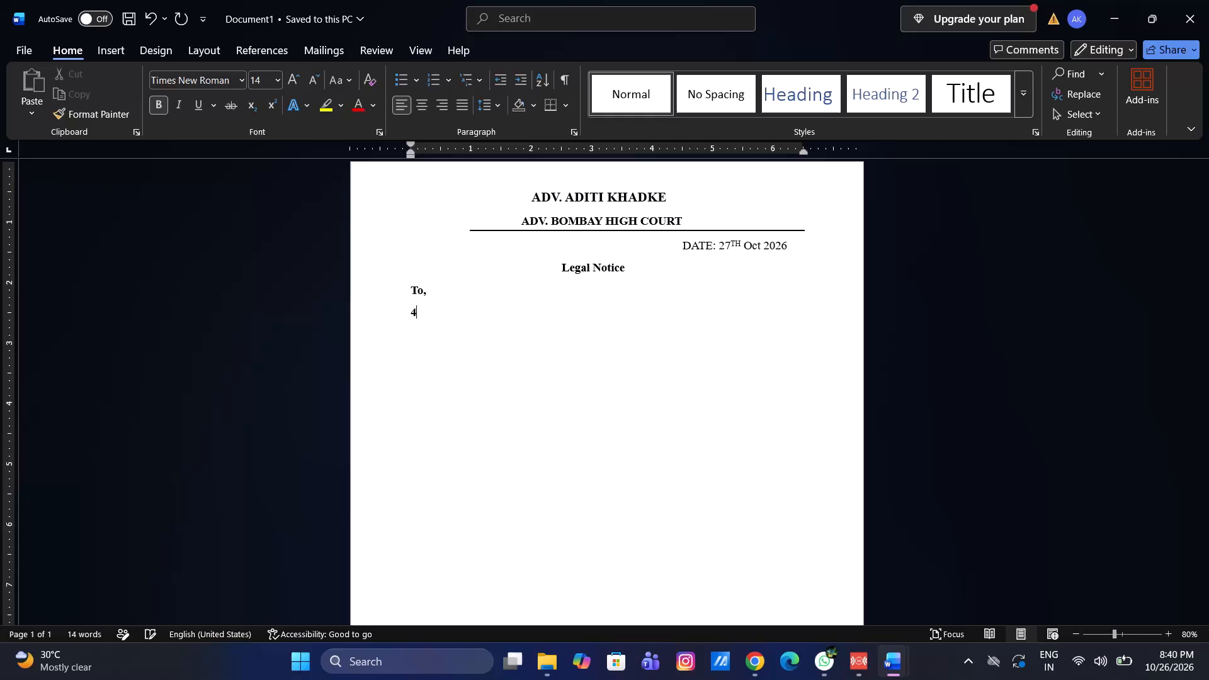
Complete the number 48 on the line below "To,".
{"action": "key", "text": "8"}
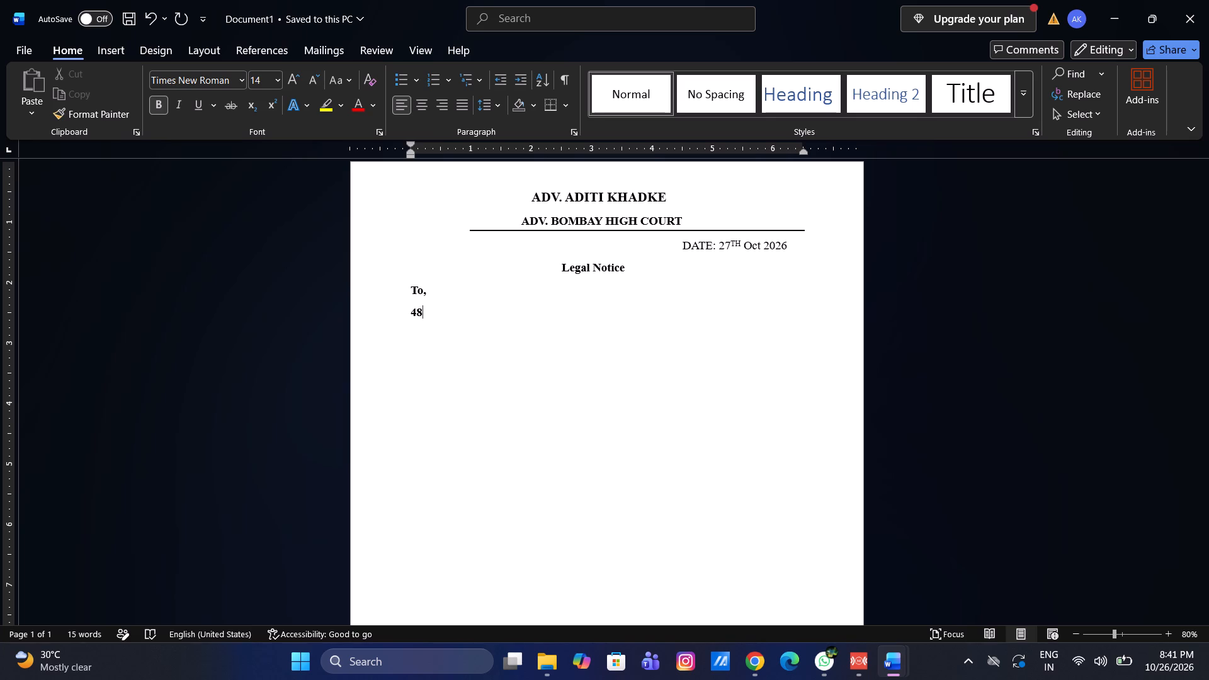
Delete "ADV." and the leading spaces before "BOMBAY HIGH COURT" in the letterhead's second line.
{"action": "left_click", "coordinate": [553, 218]}
{"action": "key", "text": "BackSpace"}
{"action": "key", "text": "BackSpace"}
{"action": "key", "text": "BackSpace"}
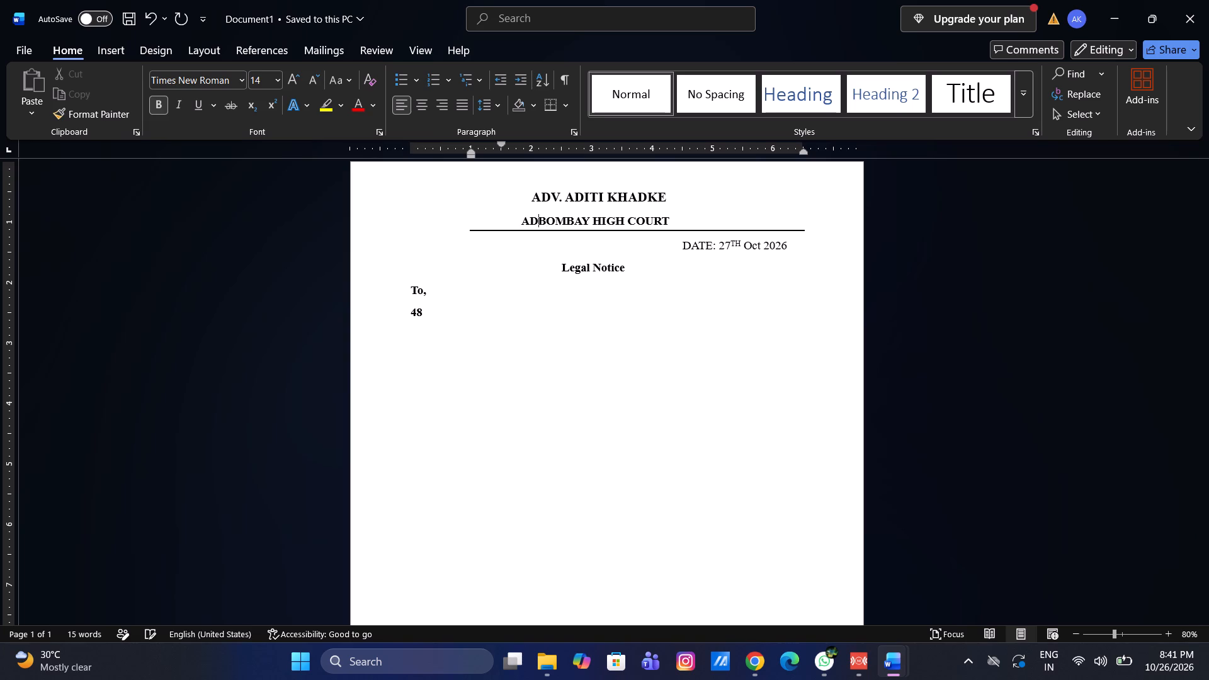
{"action": "key", "text": "BackSpace"}
{"action": "key", "text": "BackSpace"}
{"action": "key", "text": "BackSpace"}
{"action": "key", "text": "BackSpace"}
{"action": "key", "text": "BackSpace"}
{"action": "key", "text": "BackSpace"}
{"action": "key", "text": "BackSpace"}
{"action": "key", "text": "BackSpace"}
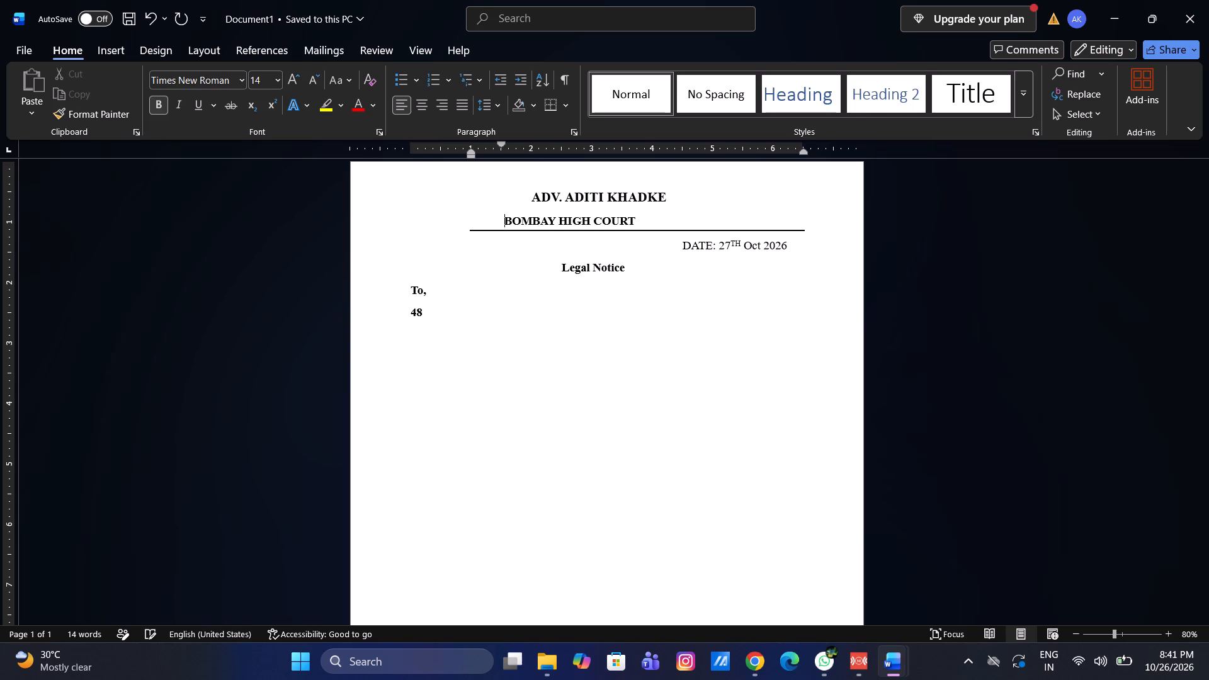
{"action": "key", "text": "BackSpace"}
Indent the "BOMBAY HIGH COURT" line to 2 inches so it aligns with the advocate's name above.
{"action": "key", "text": "Tab"}
{"action": "key", "text": "Tab"}
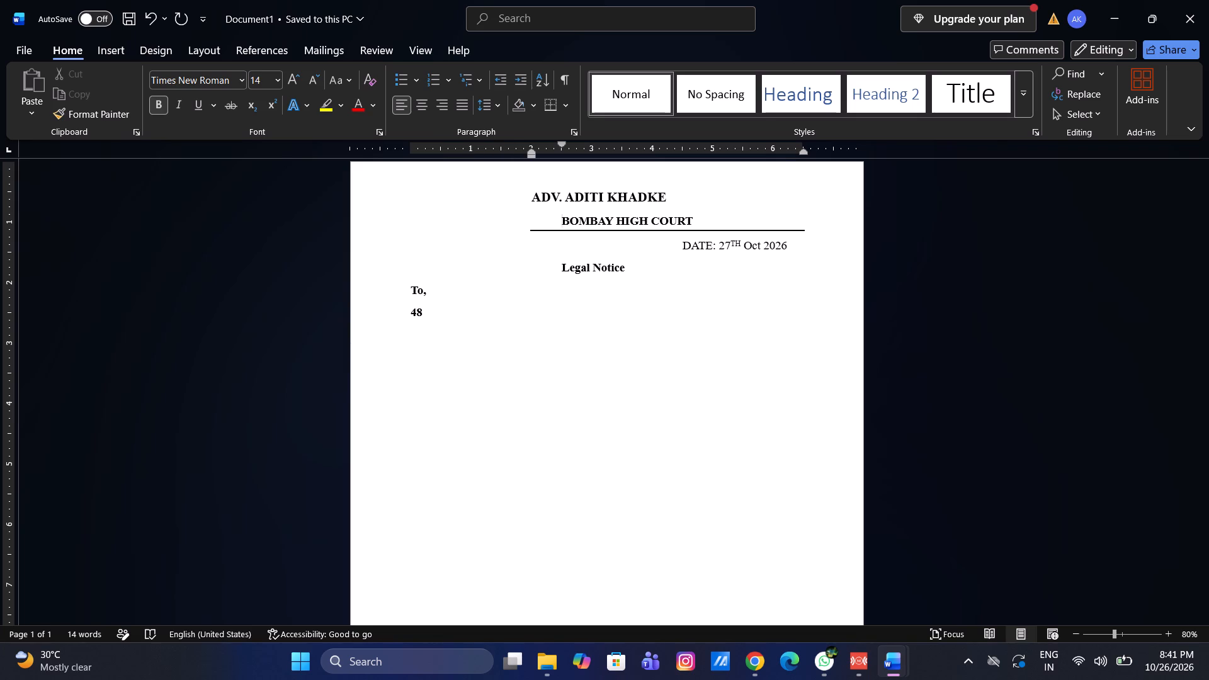
{"action": "key", "text": "BackSpace"}
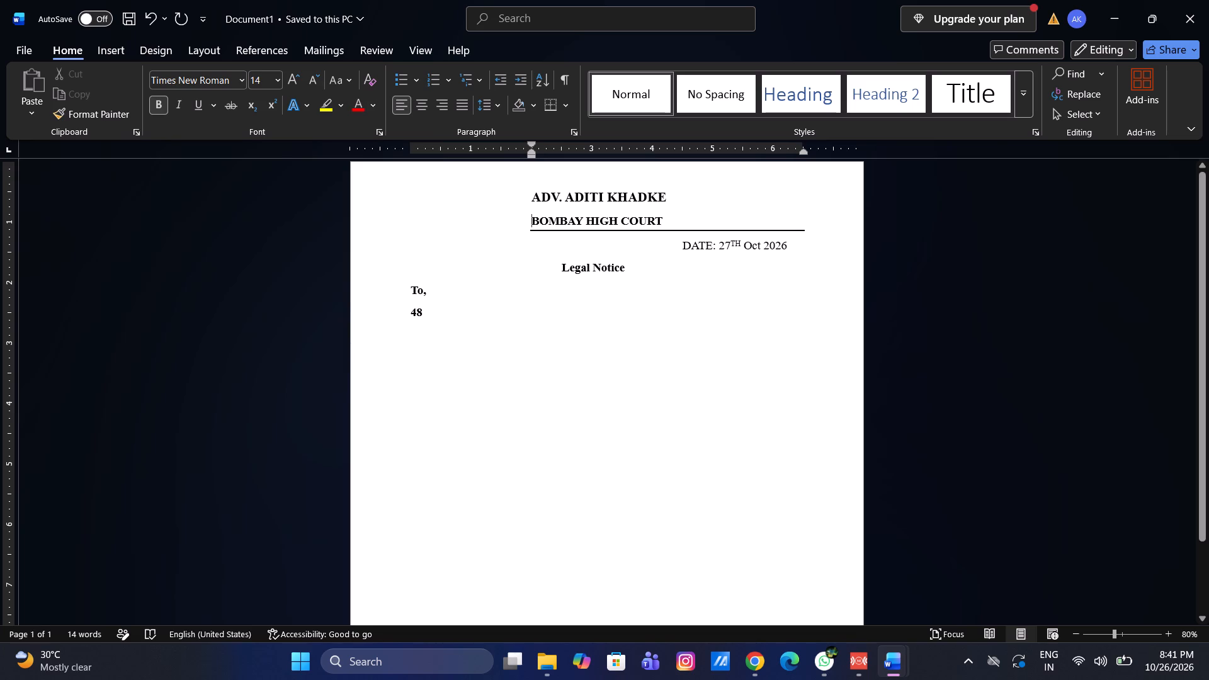
Remove the space after paragraph from the two letterhead lines, the advocate's name and "BOMBAY HIGH COURT".
{"action": "left_click_drag", "start_coordinate": [529, 219], "coordinate": [652, 222]}
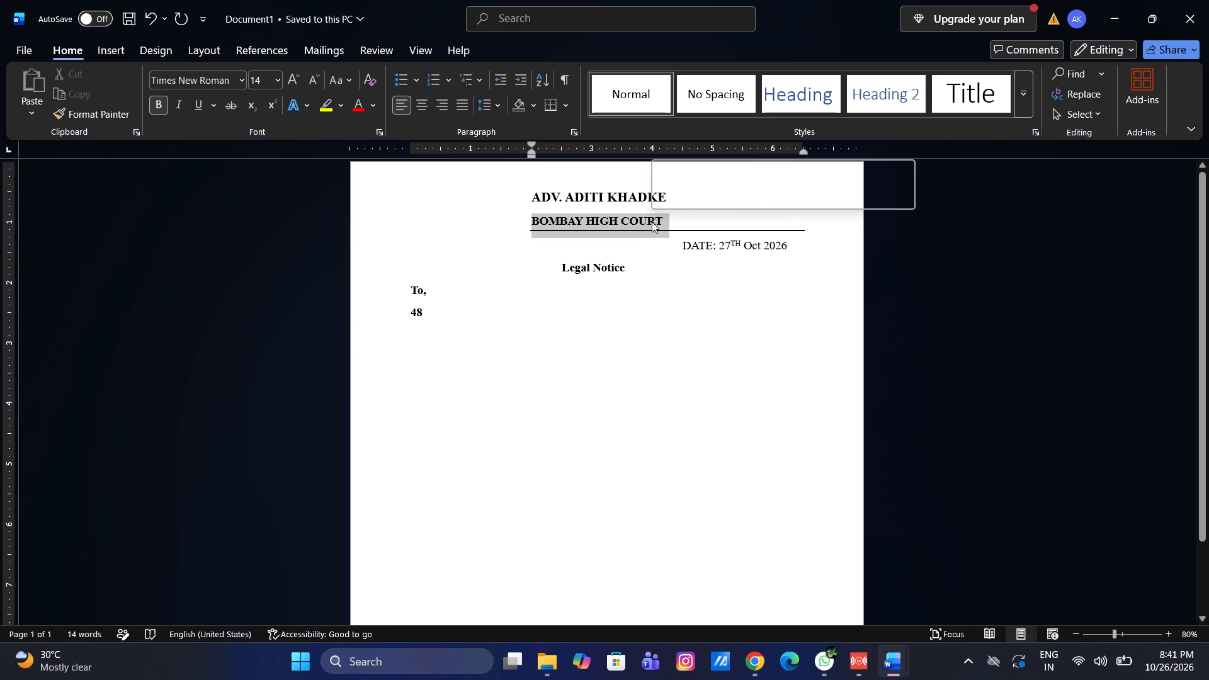
{"action": "left_click", "coordinate": [639, 211]}
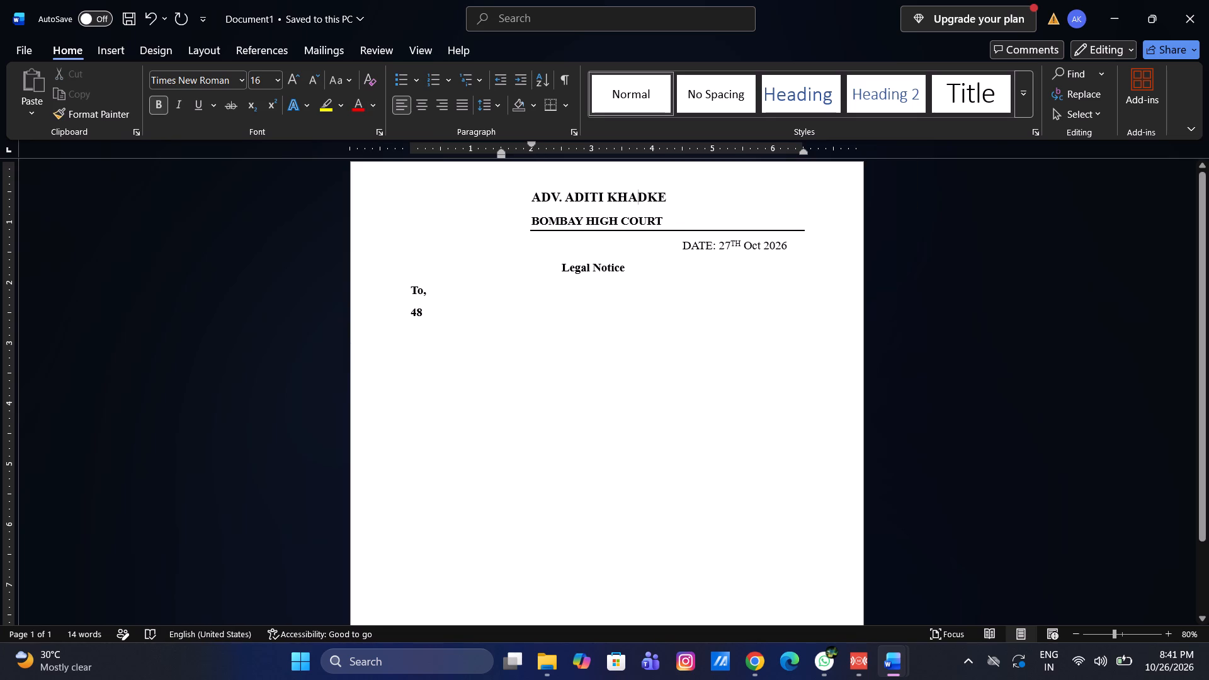
{"action": "left_click_drag", "start_coordinate": [545, 192], "coordinate": [611, 228]}
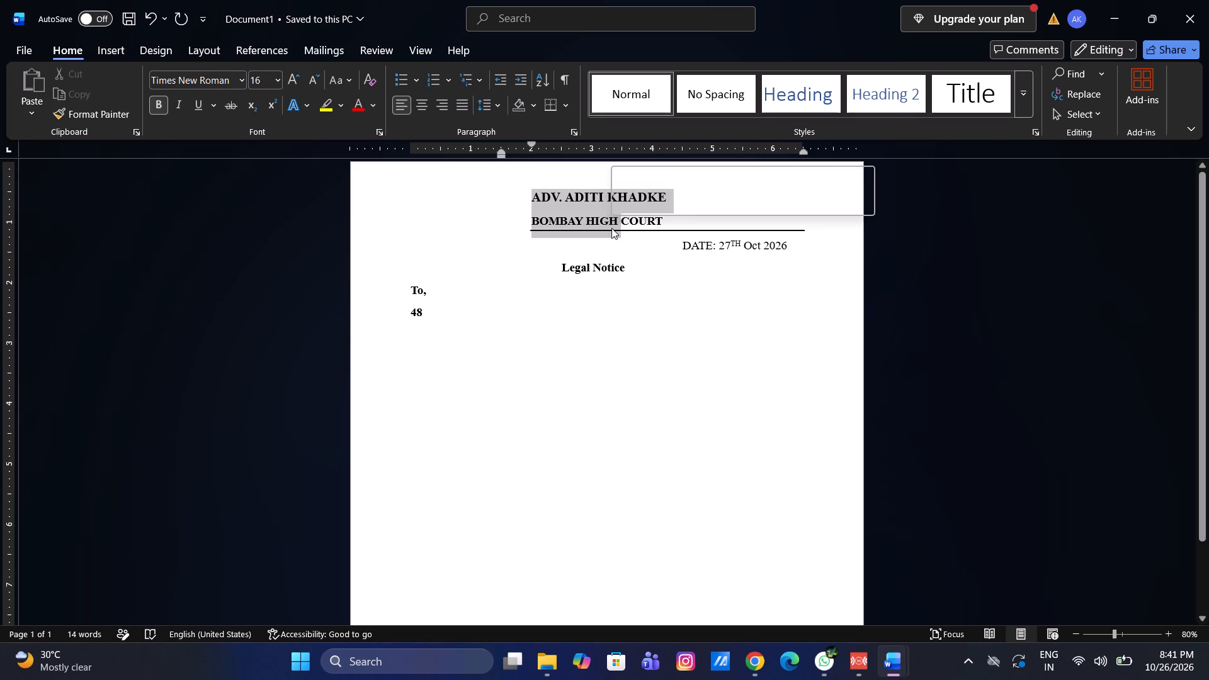
{"action": "left_click", "coordinate": [498, 107]}
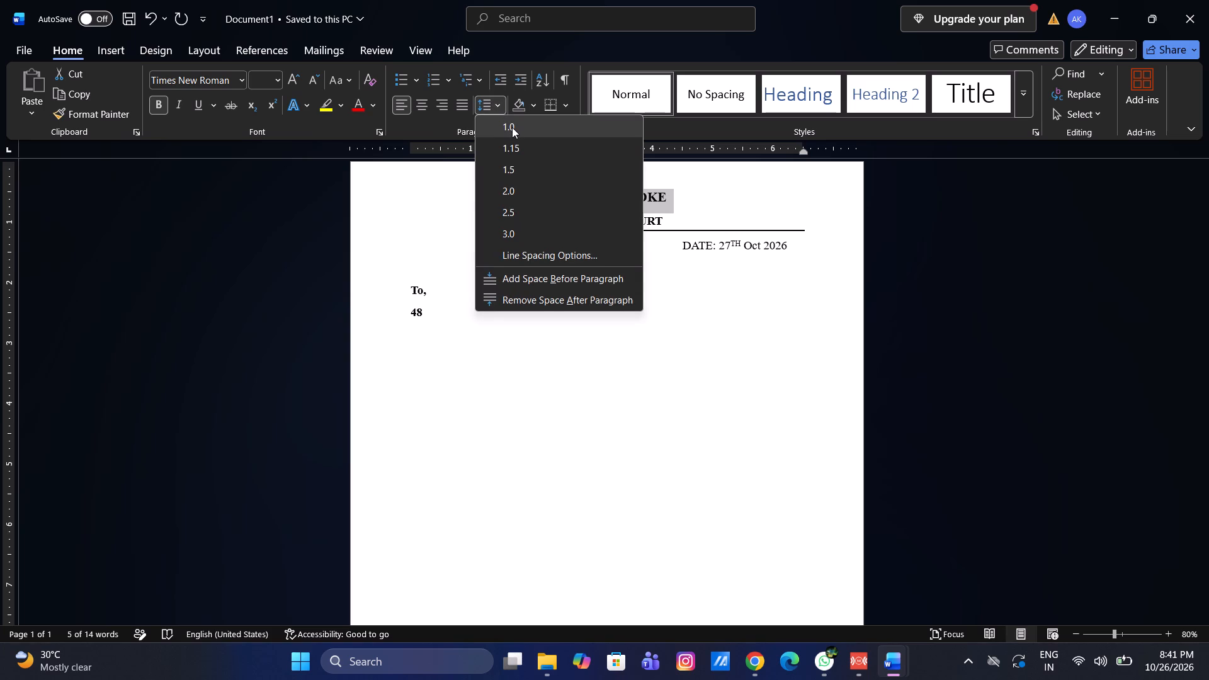
{"action": "left_click", "coordinate": [532, 303]}
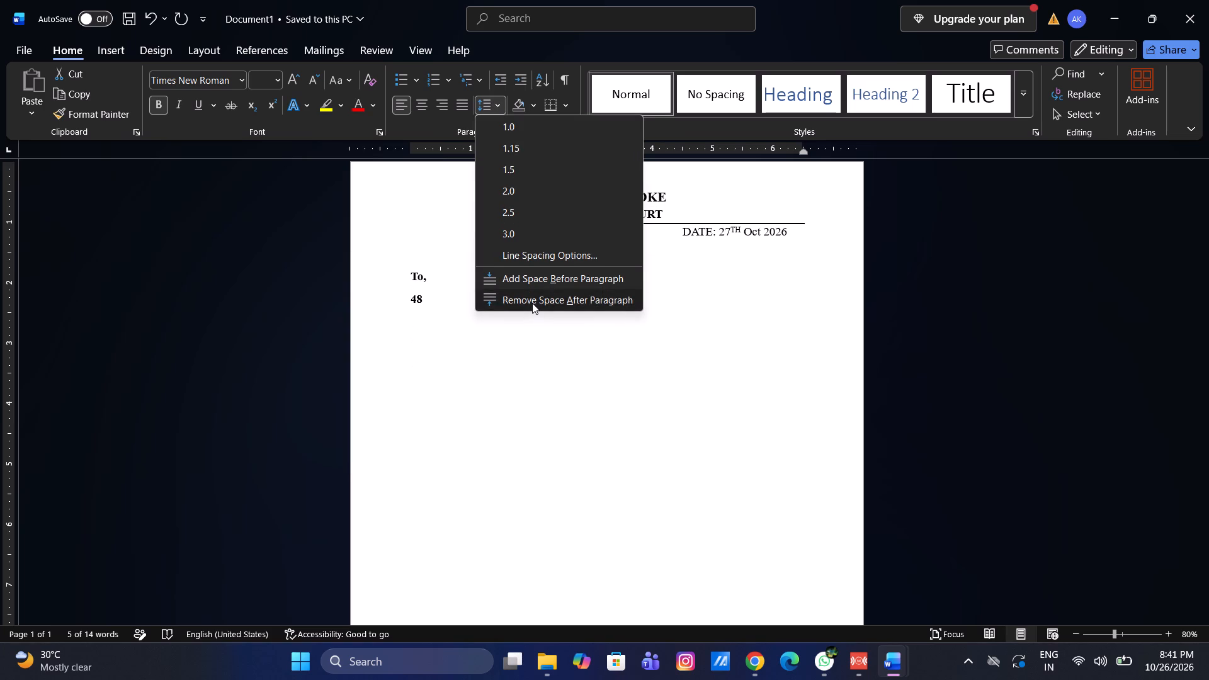
{"action": "left_click", "coordinate": [532, 218]}
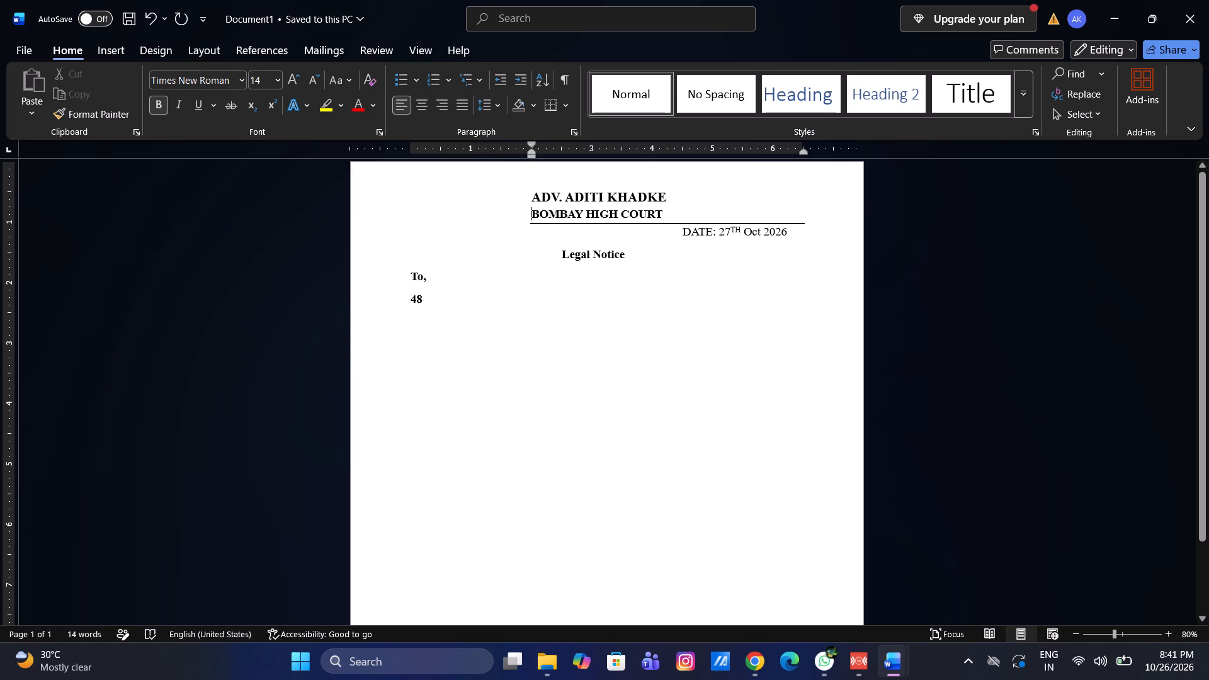
Delete the number 48 below "To," and leave an empty line there for the addressee.
{"action": "scroll", "coordinate": [571, 267], "scroll_direction": "up", "scroll_amount": 2, "text": "ctrl"}
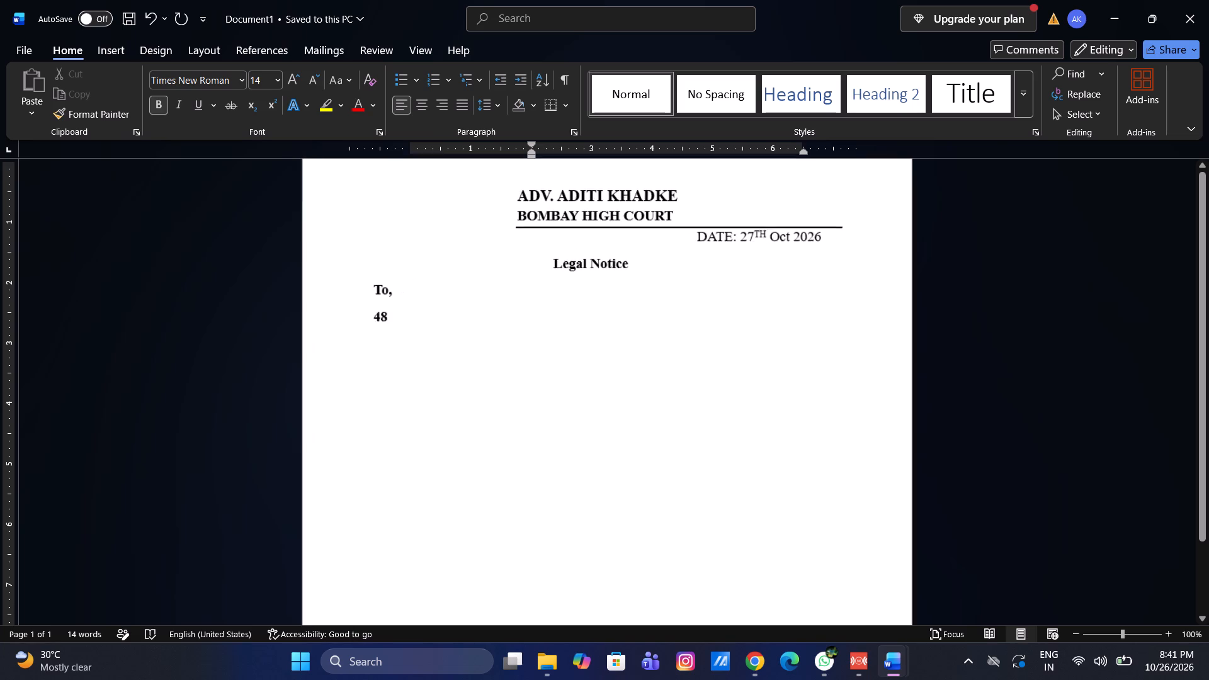
{"action": "scroll", "coordinate": [571, 267], "scroll_direction": "up", "scroll_amount": 3, "text": "ctrl"}
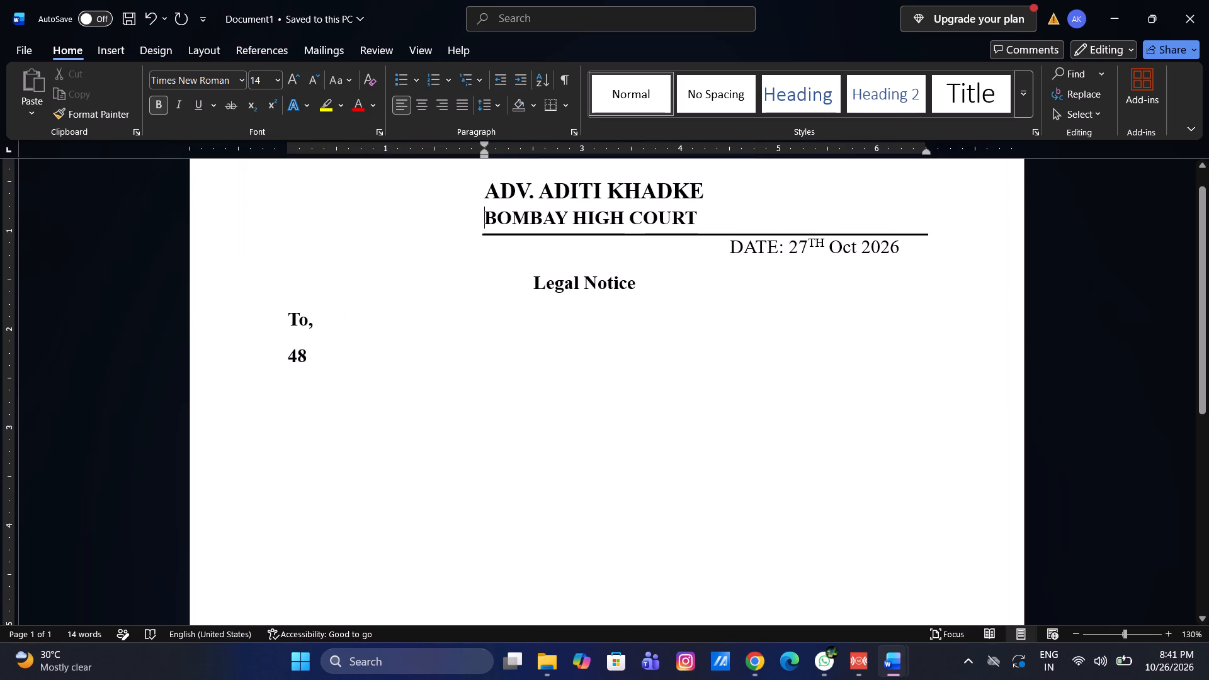
{"action": "left_click", "coordinate": [310, 356]}
{"action": "key", "text": "BackSpace"}
{"action": "key", "text": "BackSpace"}
{"action": "key", "text": "BackSpace"}
{"action": "key", "text": "BackSpace"}
{"action": "key", "text": "Return"}
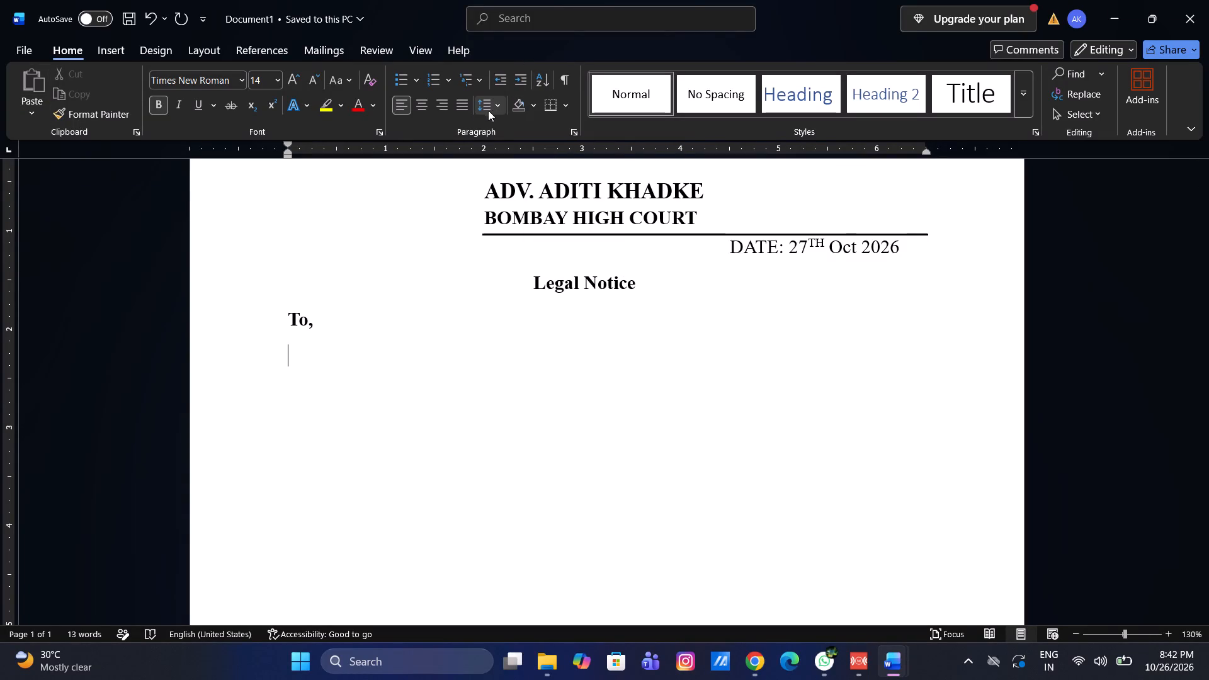
Justify the empty line below "To,".
{"action": "left_click", "coordinate": [462, 110]}
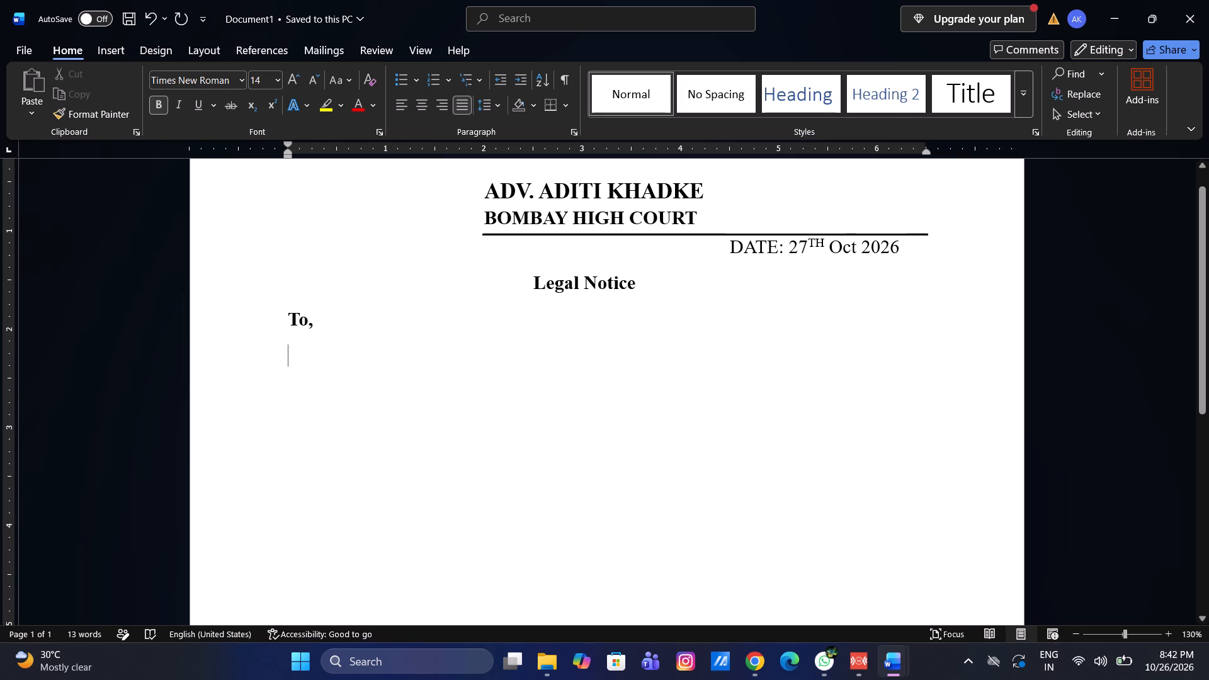
Open the Sort Text settings for the document's paragraphs.
{"action": "left_click", "coordinate": [548, 74]}
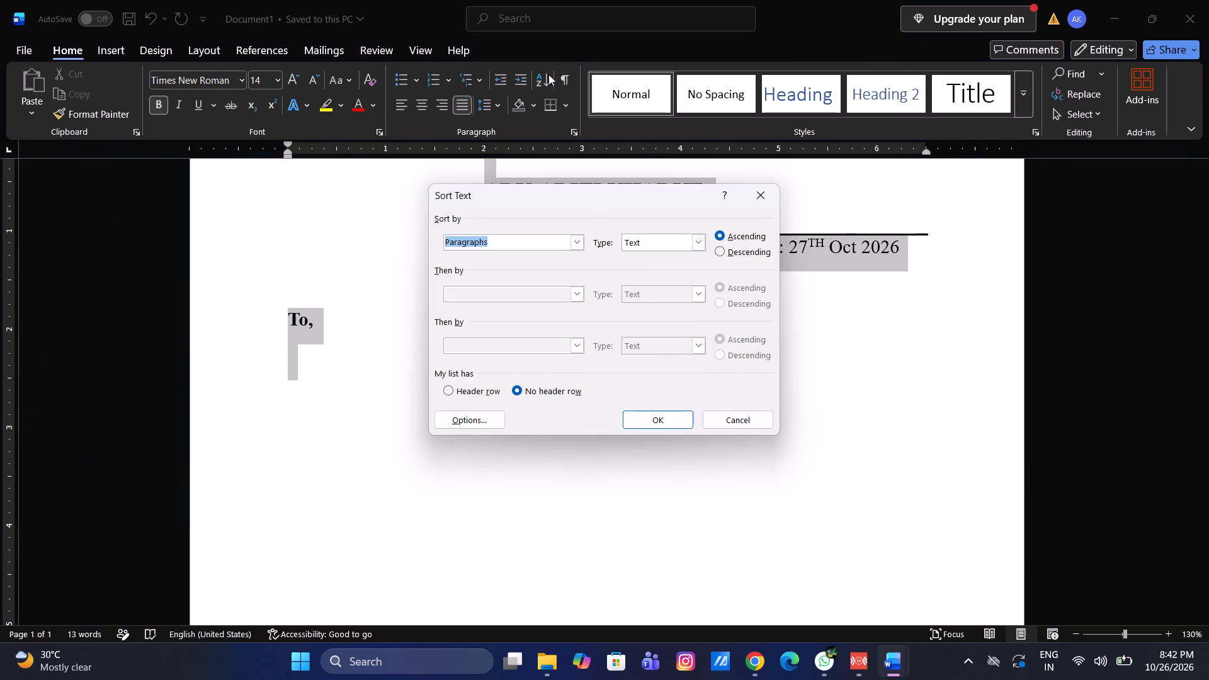
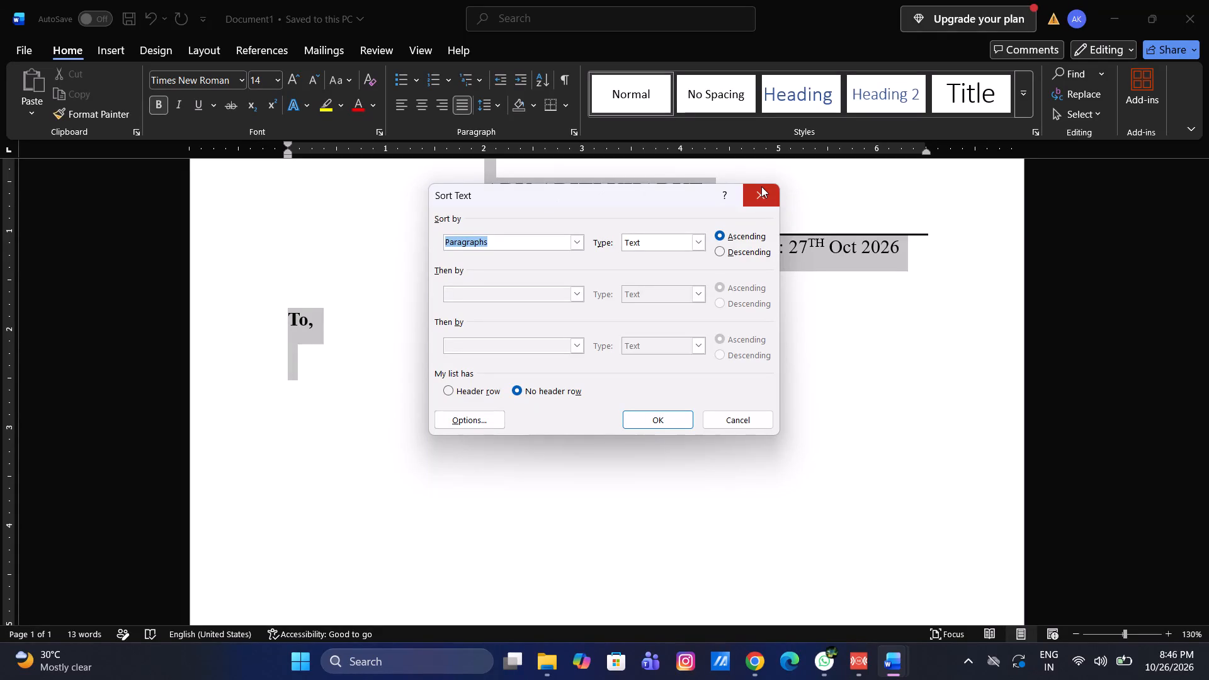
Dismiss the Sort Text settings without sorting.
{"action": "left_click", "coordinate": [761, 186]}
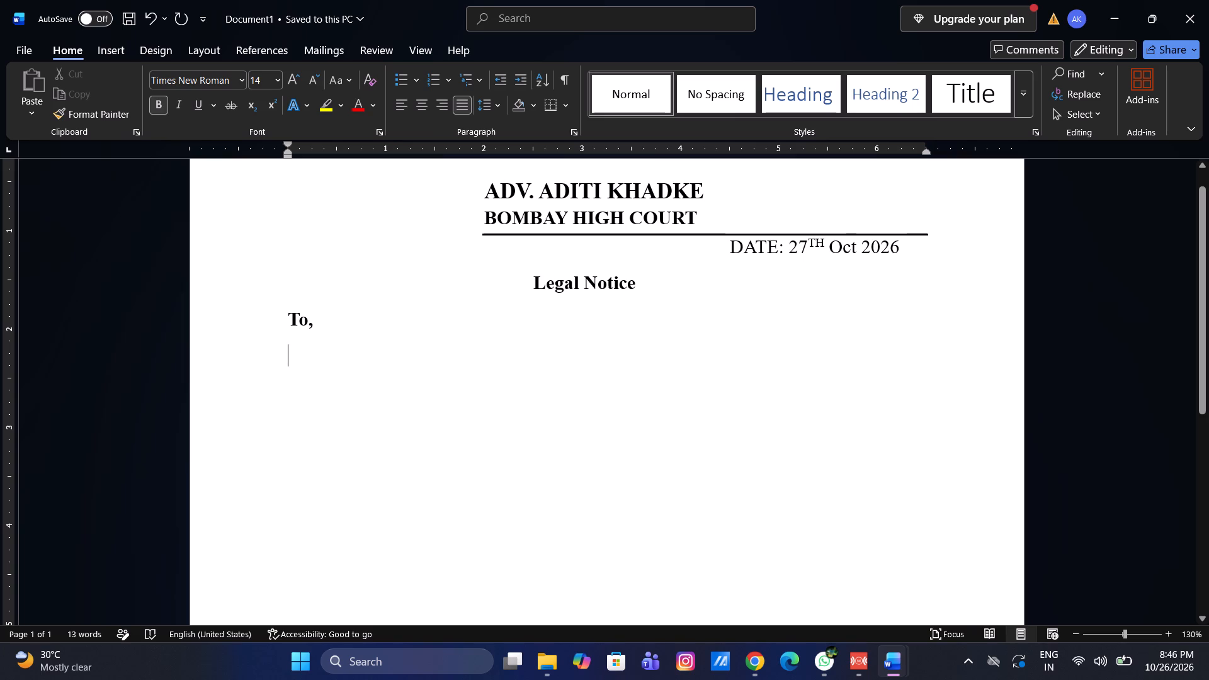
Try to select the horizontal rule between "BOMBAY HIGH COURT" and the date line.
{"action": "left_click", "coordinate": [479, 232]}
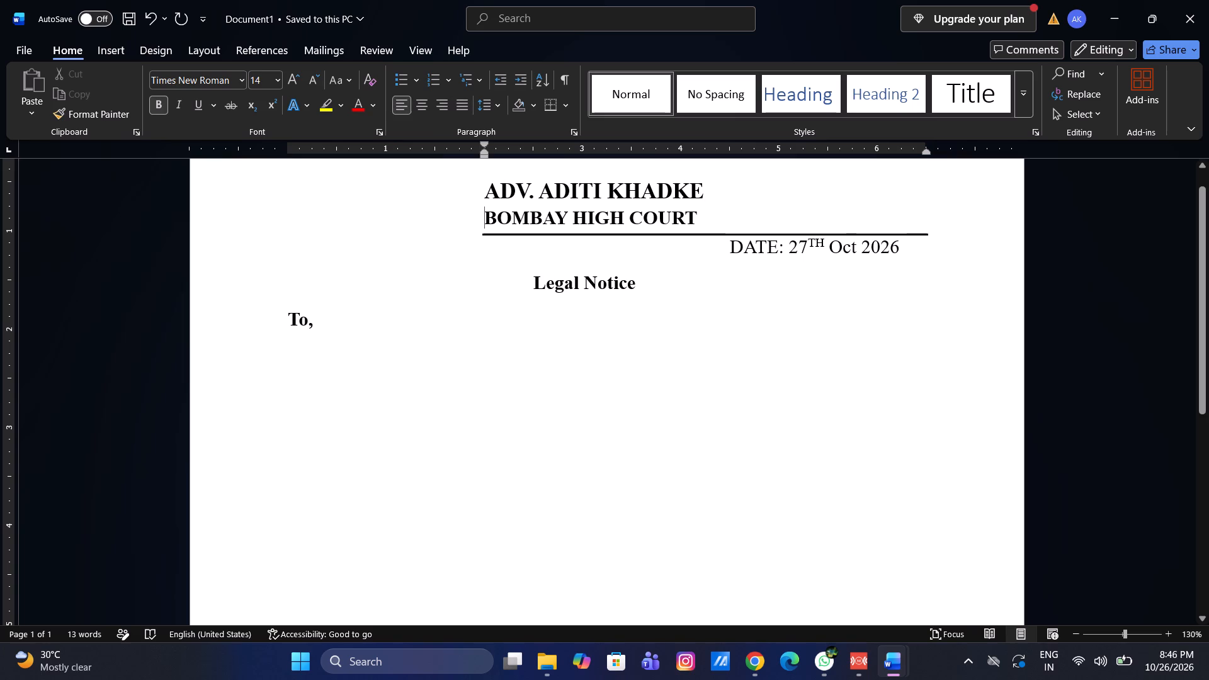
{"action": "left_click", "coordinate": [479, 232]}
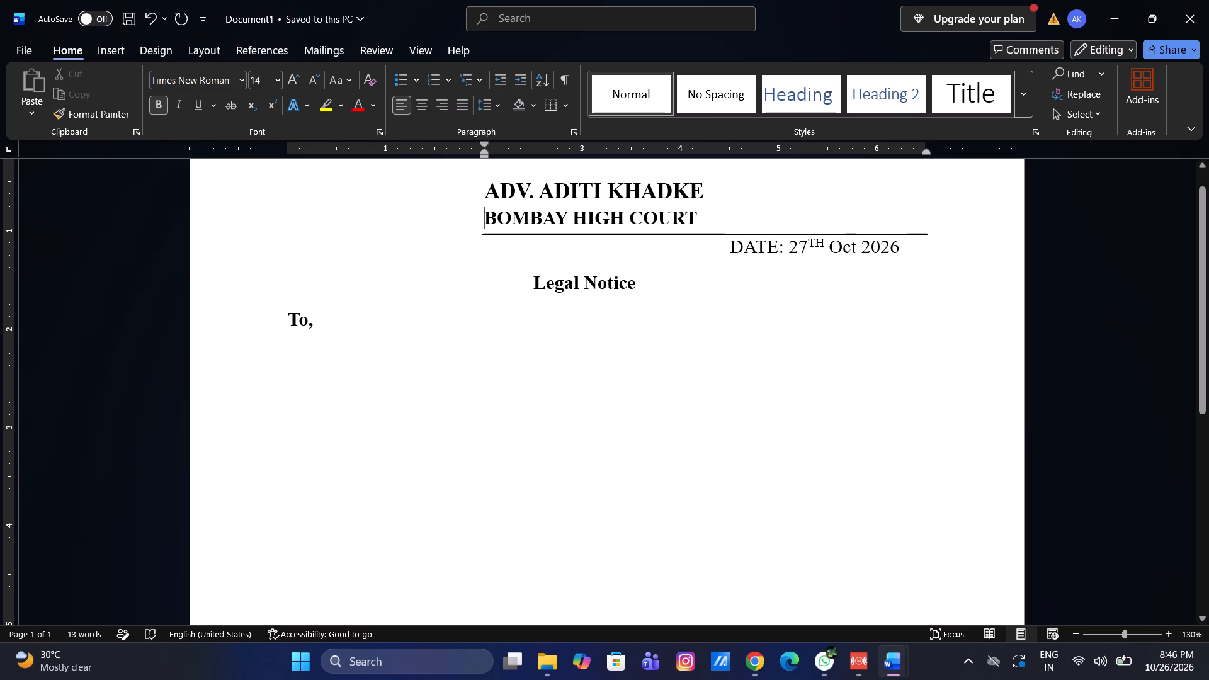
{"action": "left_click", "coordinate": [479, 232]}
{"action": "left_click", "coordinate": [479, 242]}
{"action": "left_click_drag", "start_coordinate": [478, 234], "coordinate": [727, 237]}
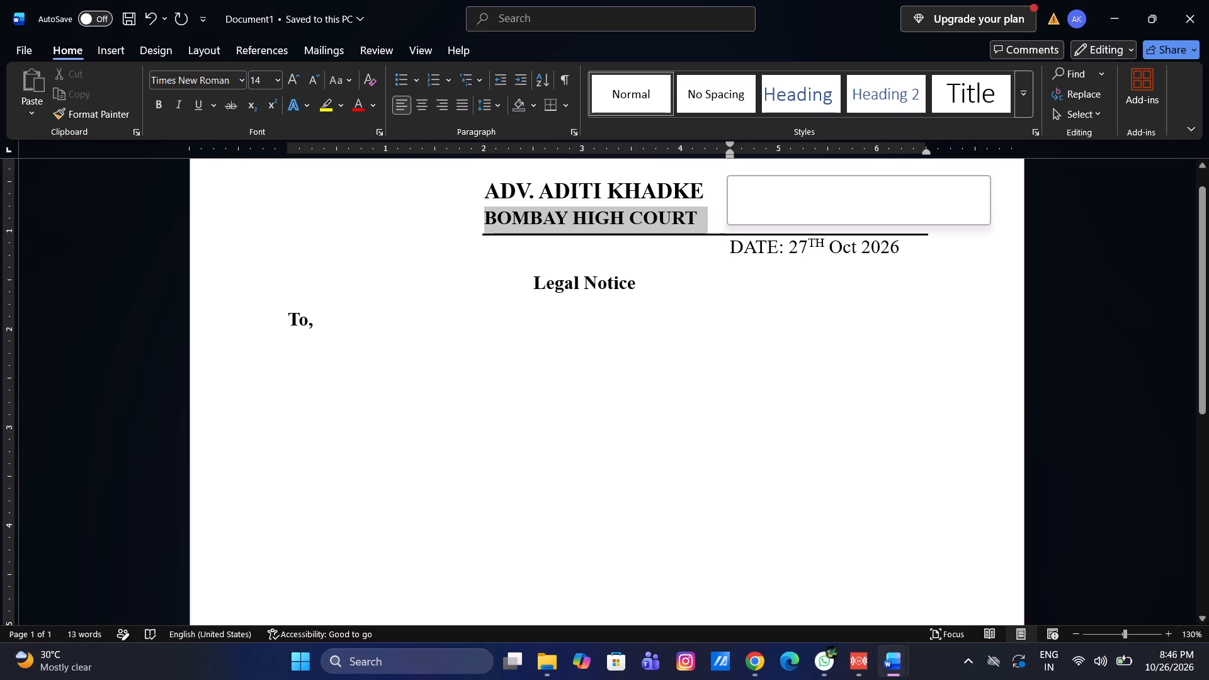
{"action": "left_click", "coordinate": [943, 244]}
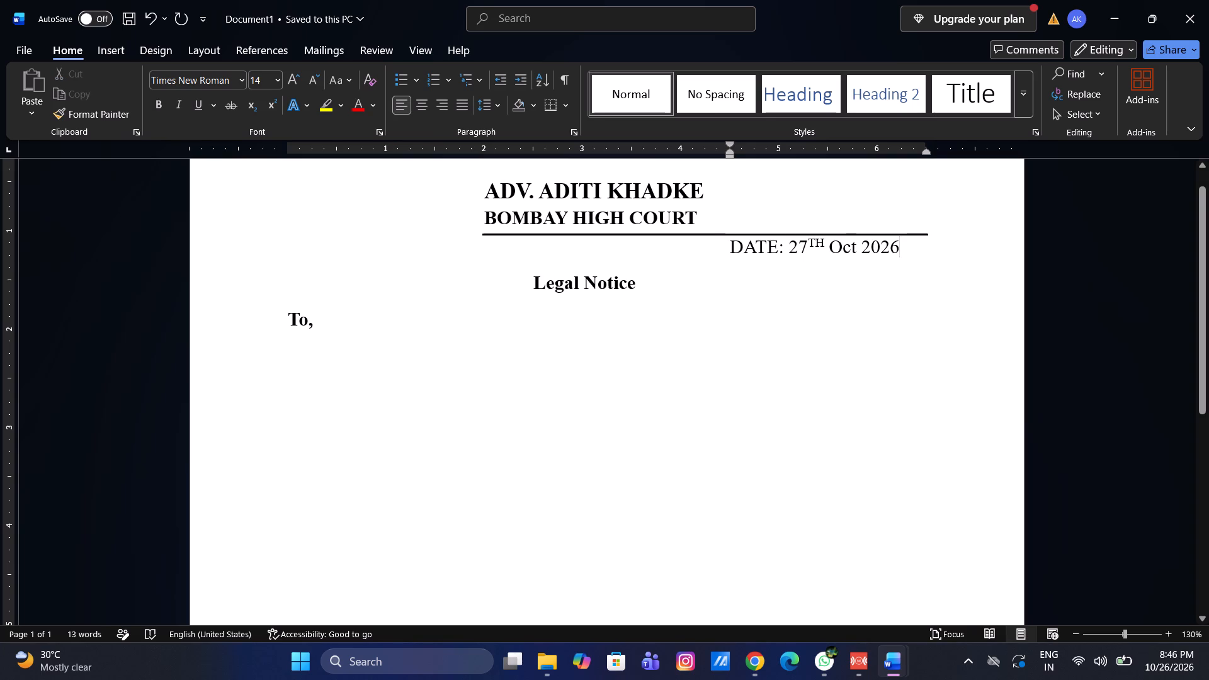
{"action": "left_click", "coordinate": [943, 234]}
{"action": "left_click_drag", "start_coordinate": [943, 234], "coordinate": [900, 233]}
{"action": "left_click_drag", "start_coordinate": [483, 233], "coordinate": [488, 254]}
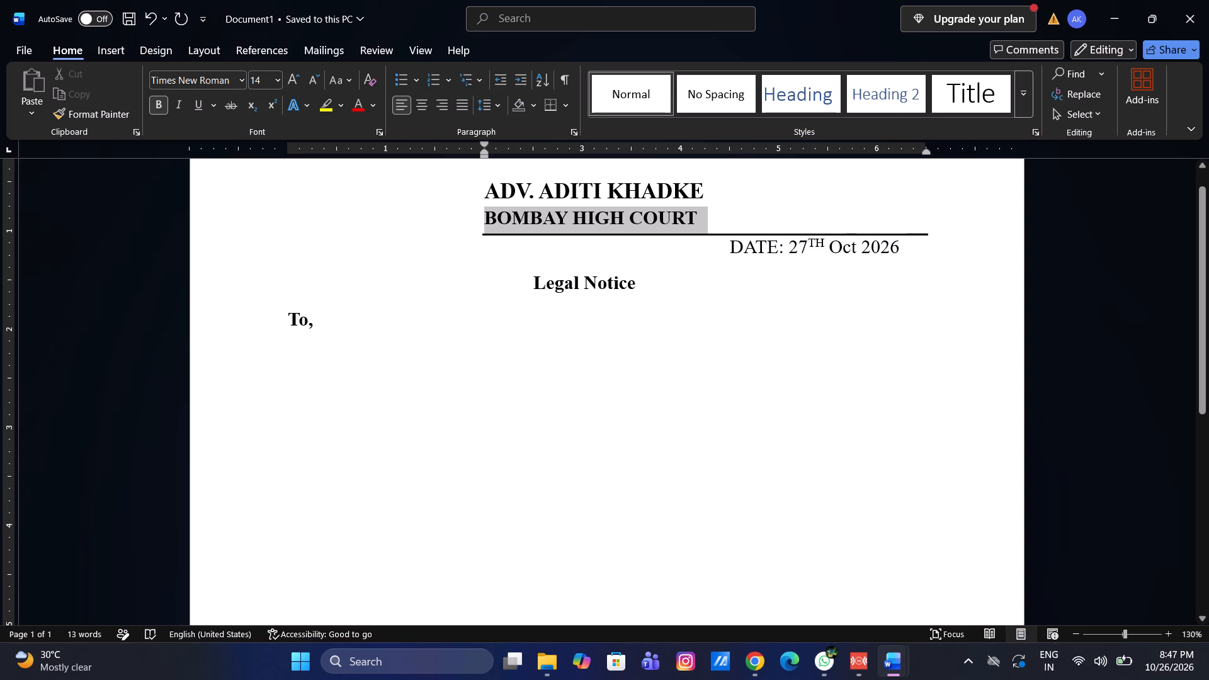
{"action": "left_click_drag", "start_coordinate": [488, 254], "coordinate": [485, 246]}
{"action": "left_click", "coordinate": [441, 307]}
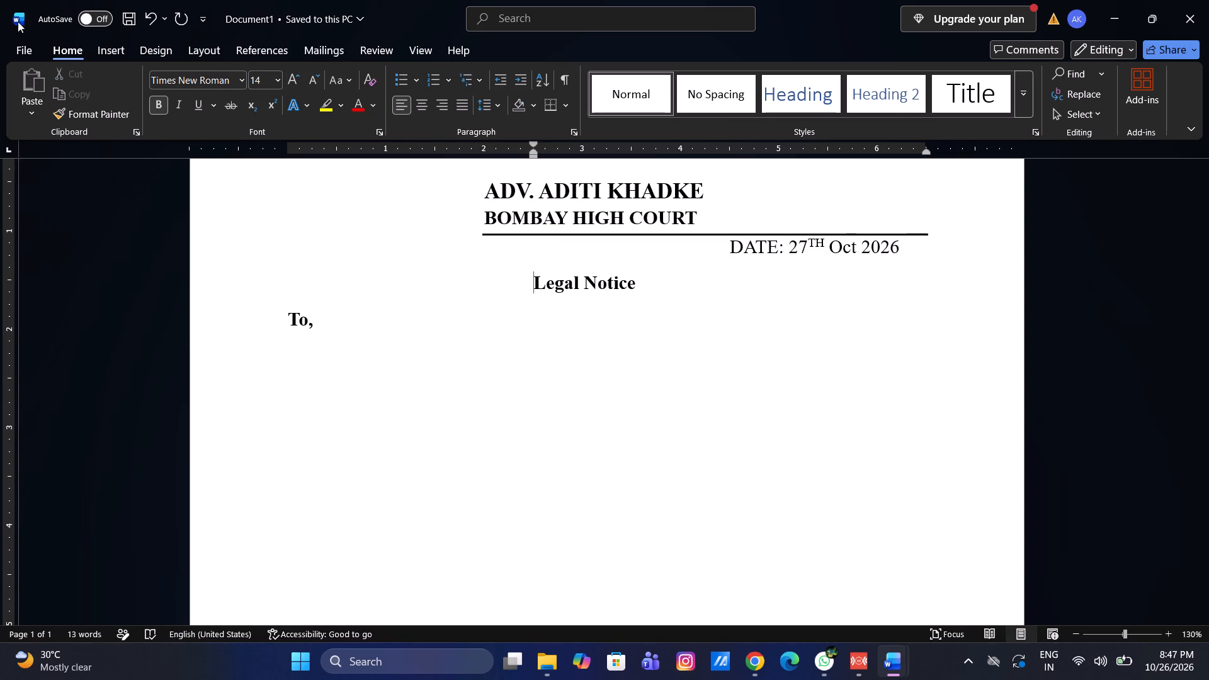
Create a new blank document.
{"action": "left_click", "coordinate": [17, 48]}
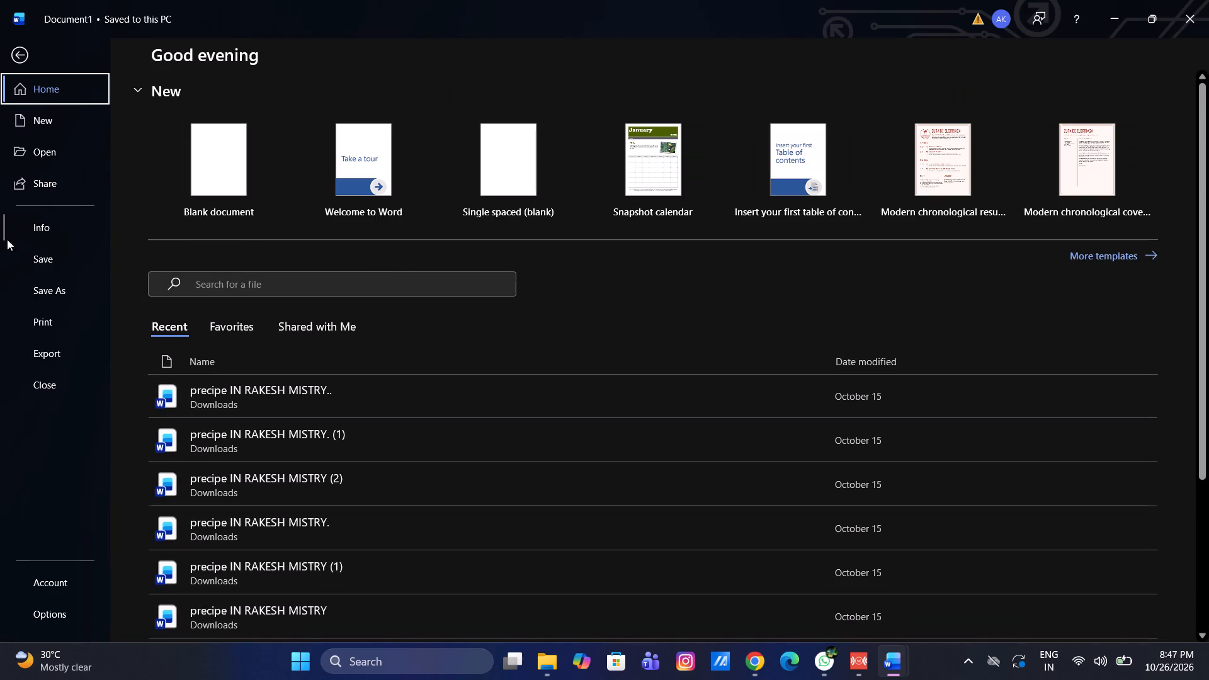
{"action": "left_click", "coordinate": [213, 179]}
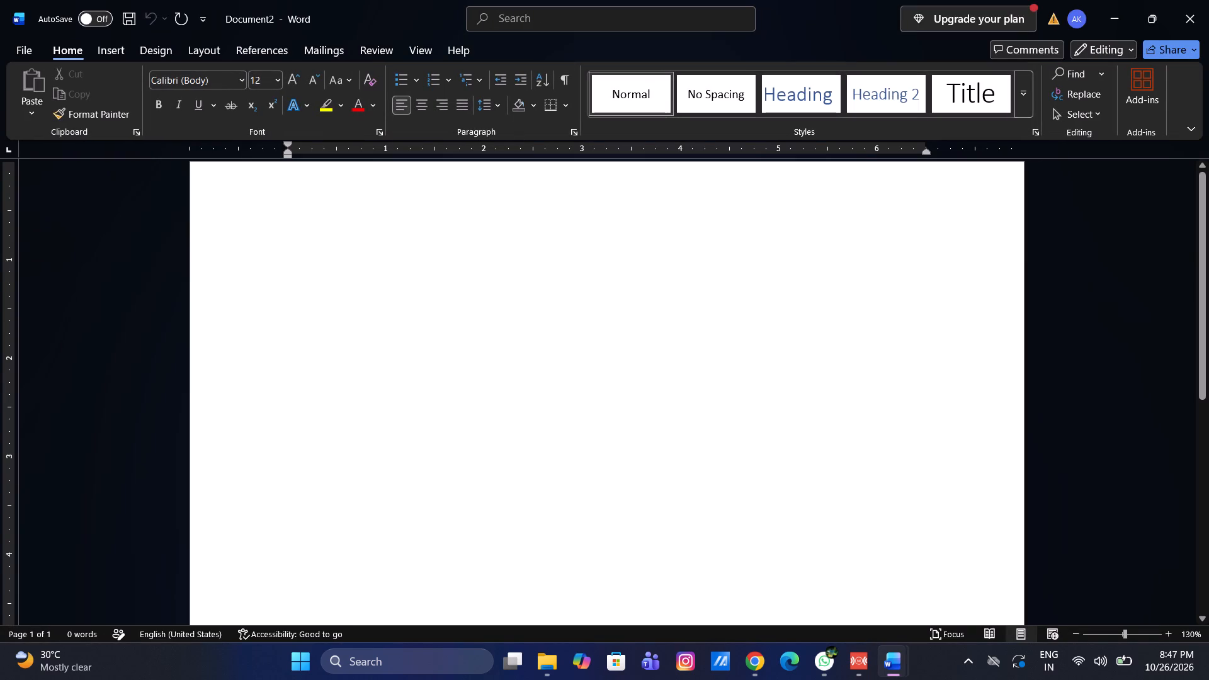
Enter the advocate's name in capitals, prefixed with "ADV.", and "BOMBAY HIGH COURT" on the line below.
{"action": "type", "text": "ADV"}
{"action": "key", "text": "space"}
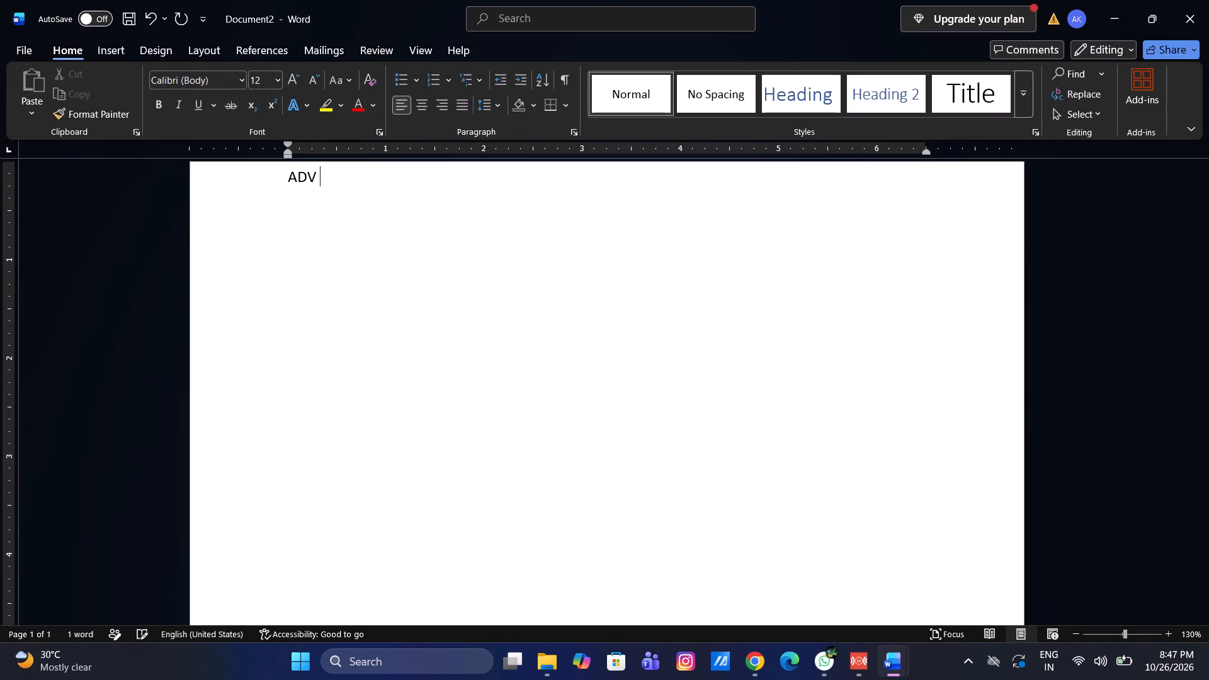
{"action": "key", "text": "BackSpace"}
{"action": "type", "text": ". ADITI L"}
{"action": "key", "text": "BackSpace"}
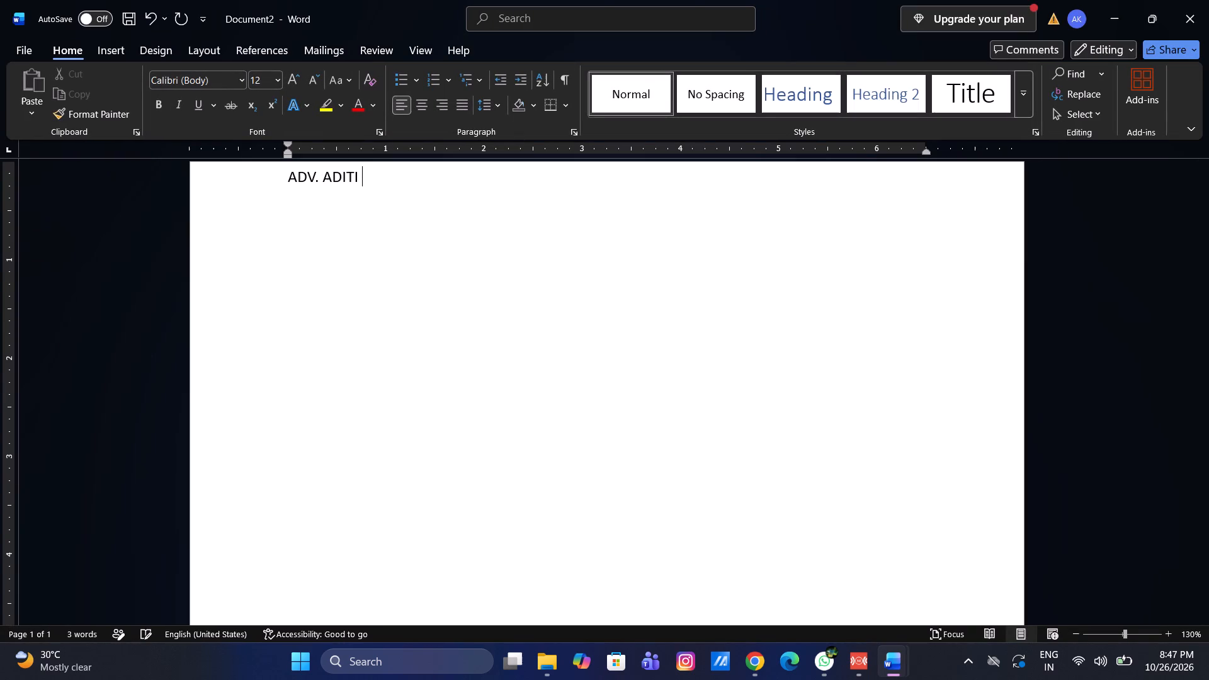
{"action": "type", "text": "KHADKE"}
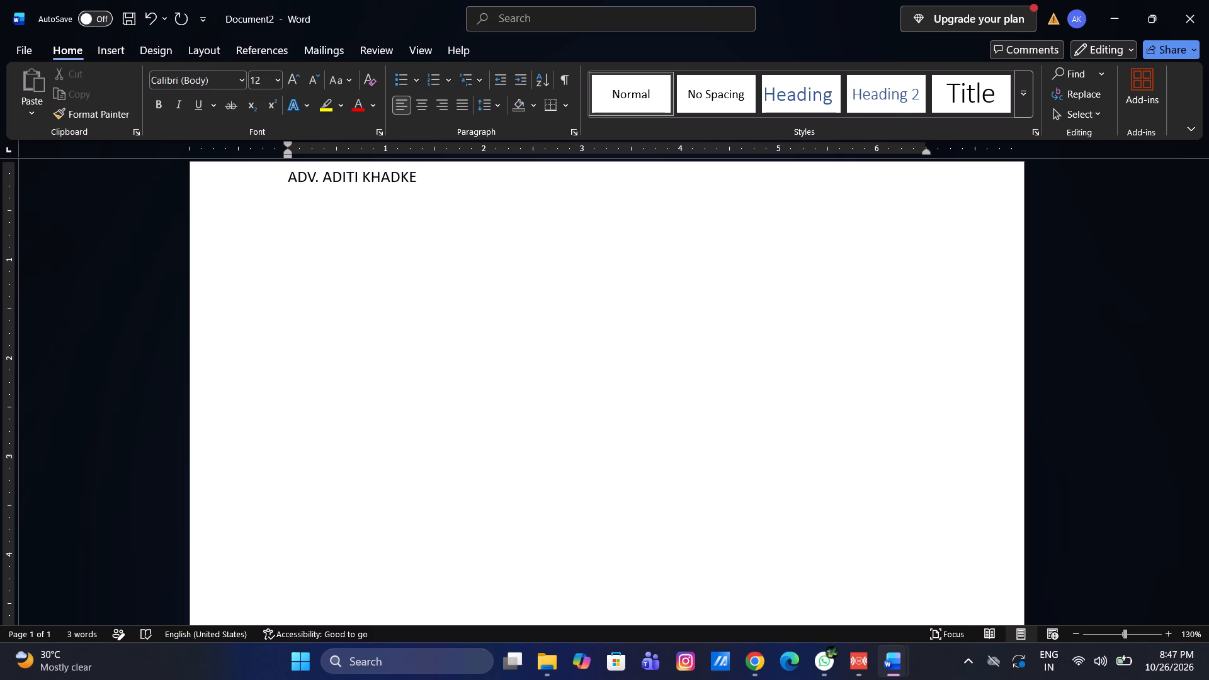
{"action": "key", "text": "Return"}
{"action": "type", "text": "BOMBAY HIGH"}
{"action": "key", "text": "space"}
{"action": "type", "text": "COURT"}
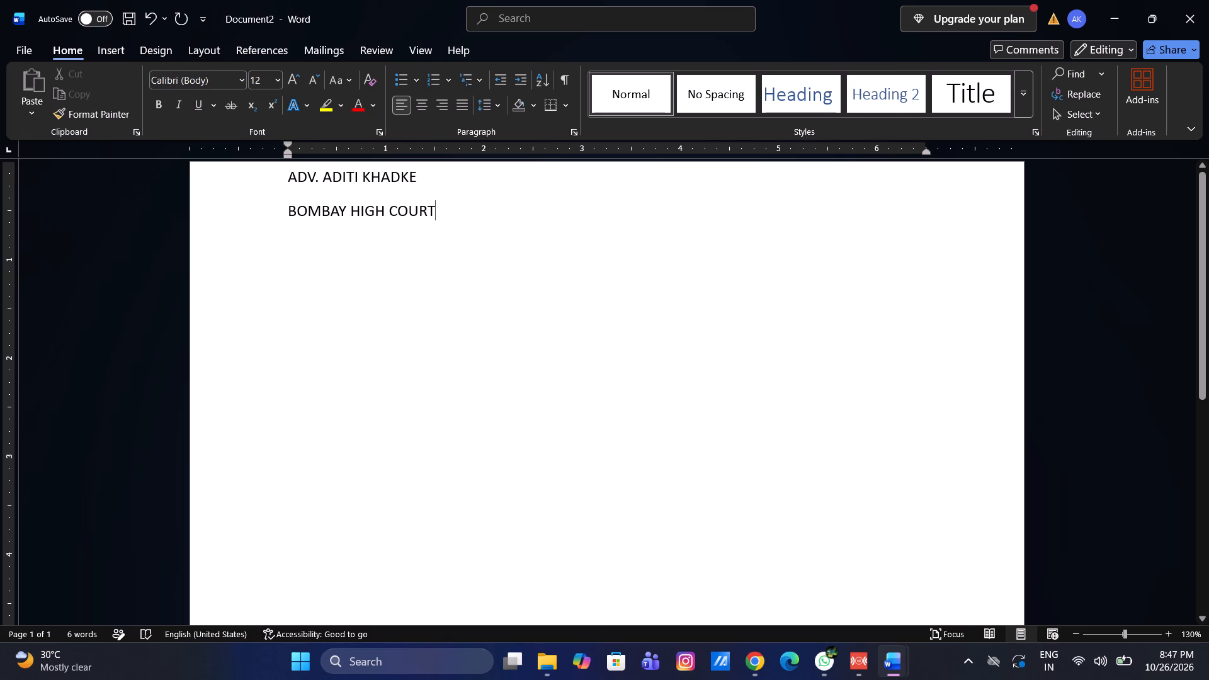
Remove the space after paragraph from the advocate's name and "BOMBAY HIGH COURT" lines.
{"action": "left_click_drag", "start_coordinate": [282, 168], "coordinate": [331, 239]}
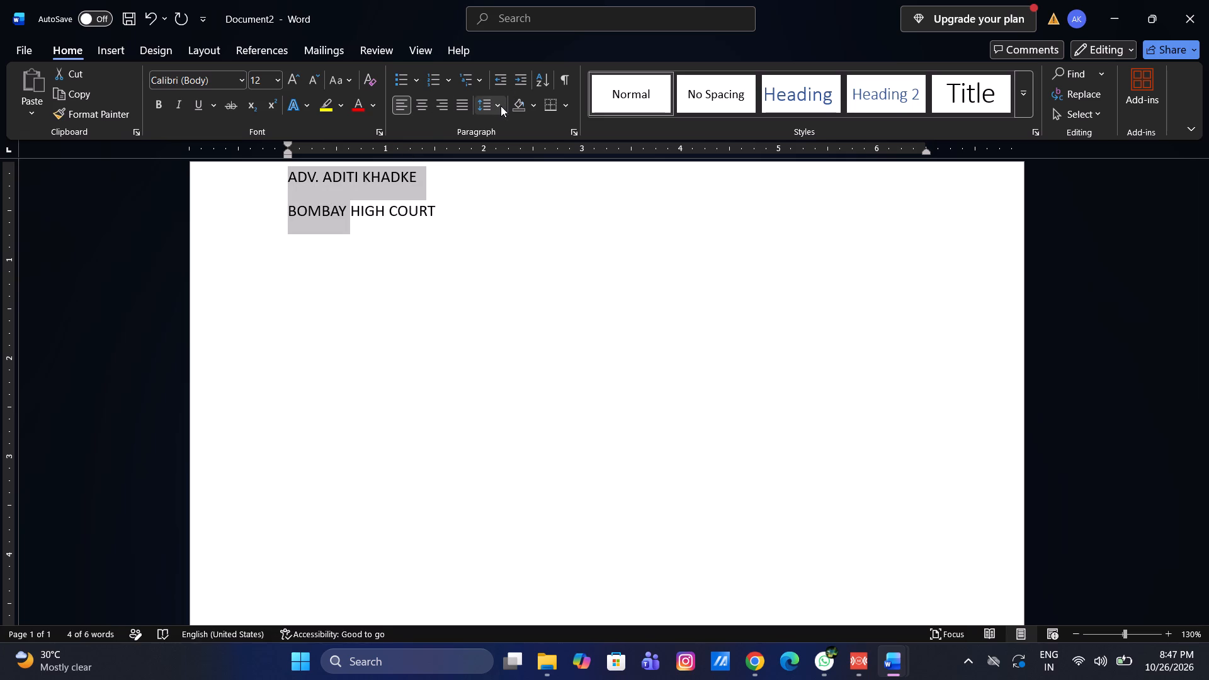
{"action": "left_click", "coordinate": [501, 106]}
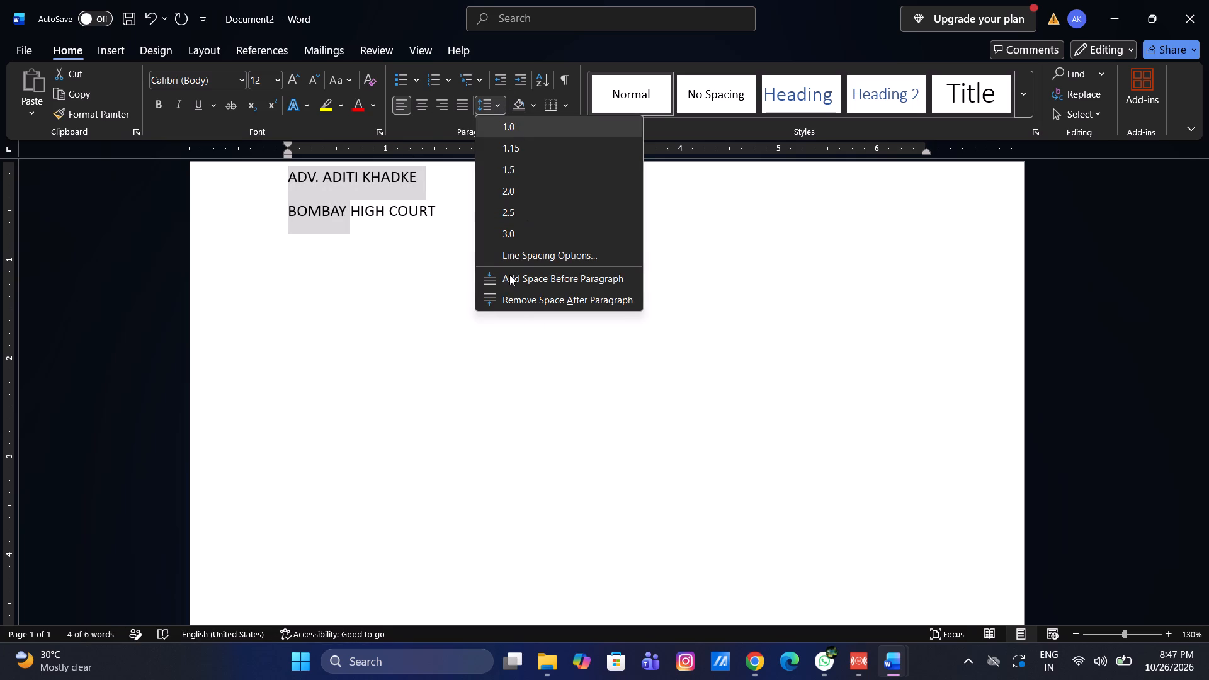
{"action": "left_click", "coordinate": [516, 305]}
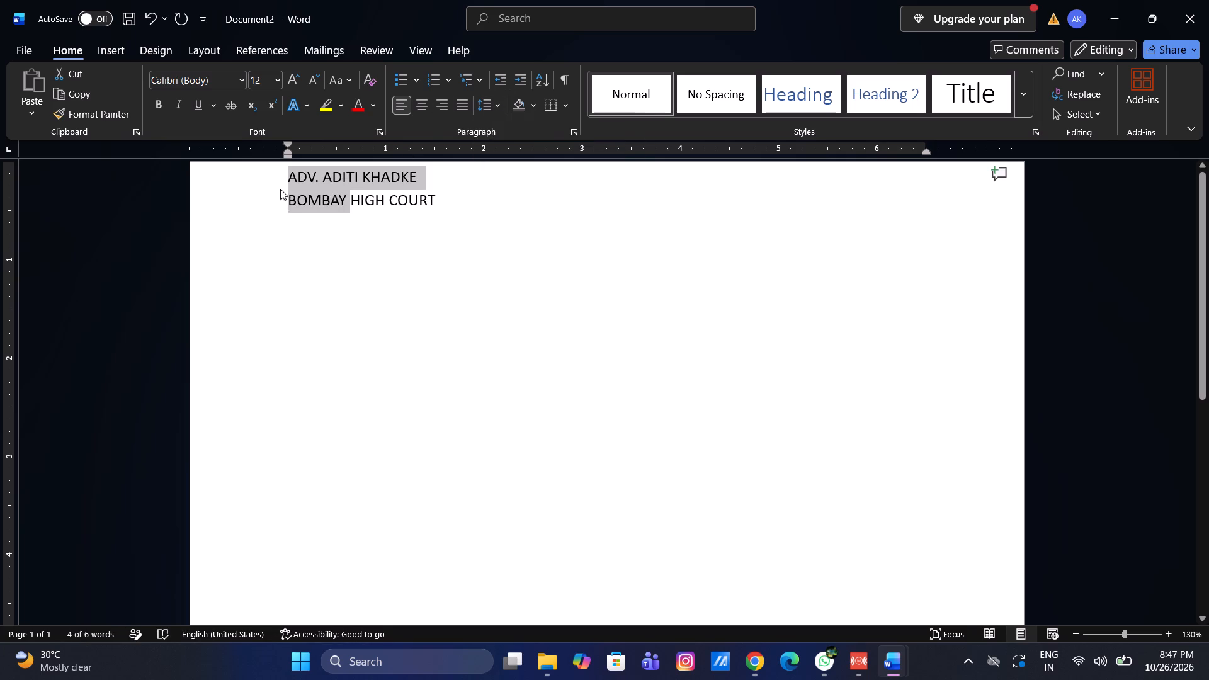
Indent the advocate's name line to about the 2.5-inch mark on the ruler.
{"action": "left_click", "coordinate": [284, 189]}
{"action": "key", "text": "Tab"}
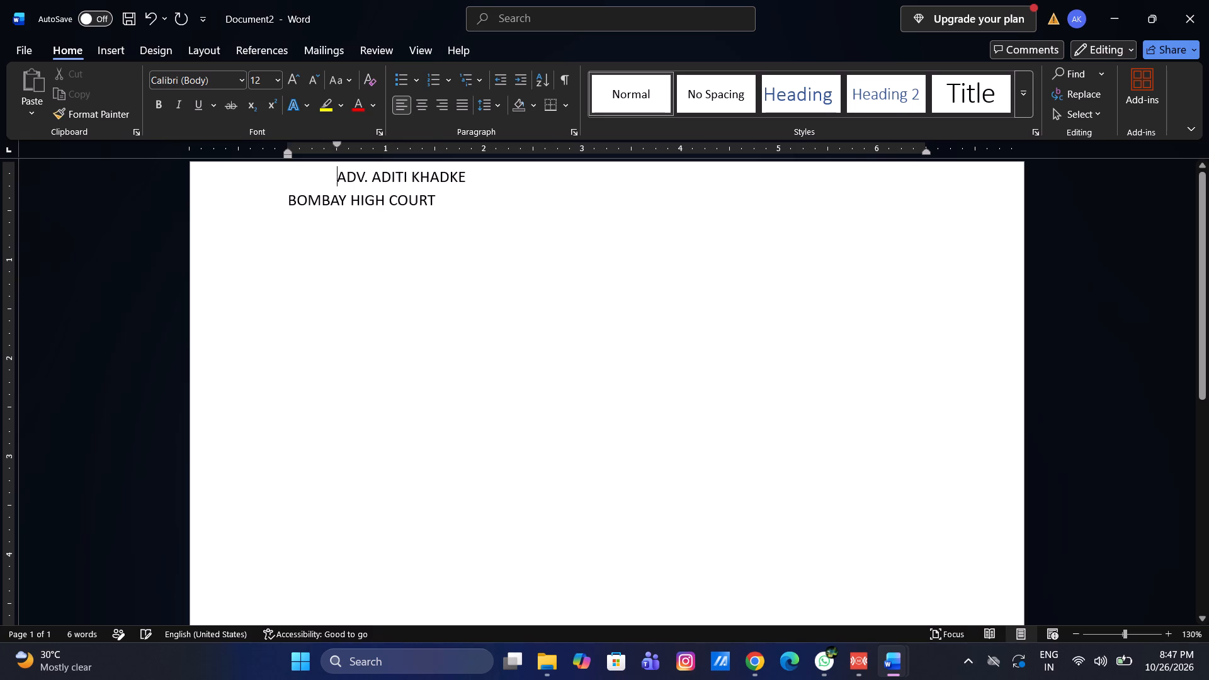
{"action": "key", "text": "Tab"}
{"action": "key", "text": "Tab"}
{"action": "key", "text": "Tab"}
{"action": "key", "text": "Tab"}
{"action": "key", "text": "BackSpace"}
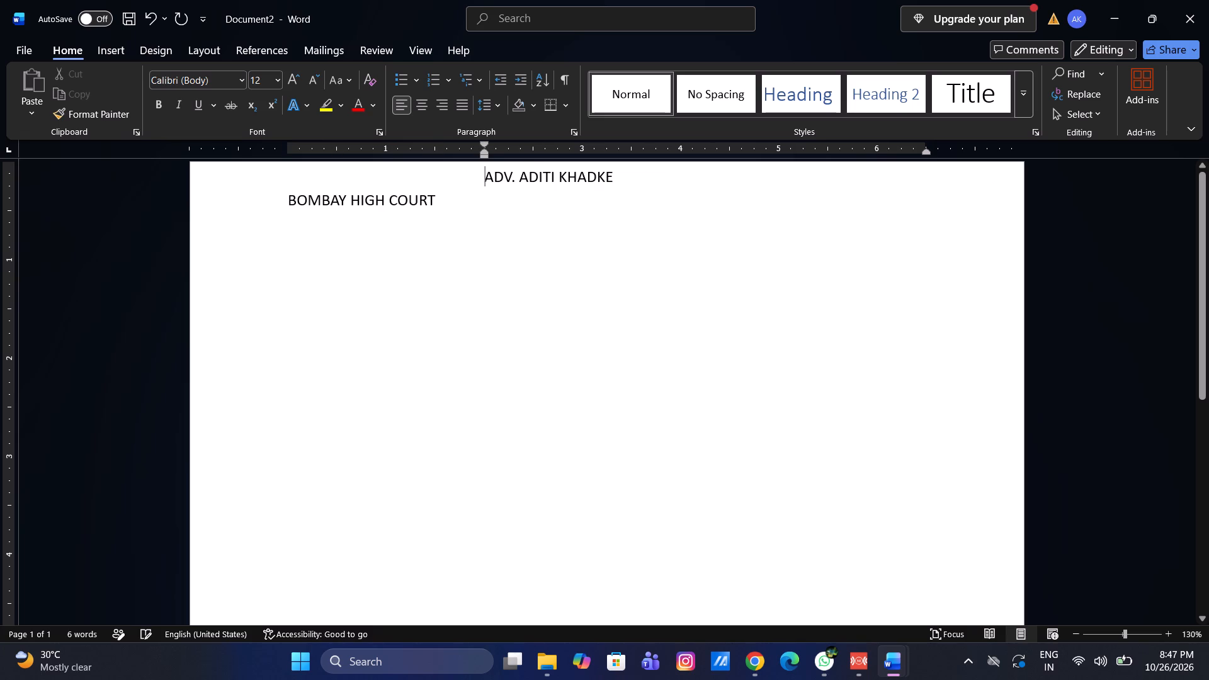
{"action": "key", "text": "Tab"}
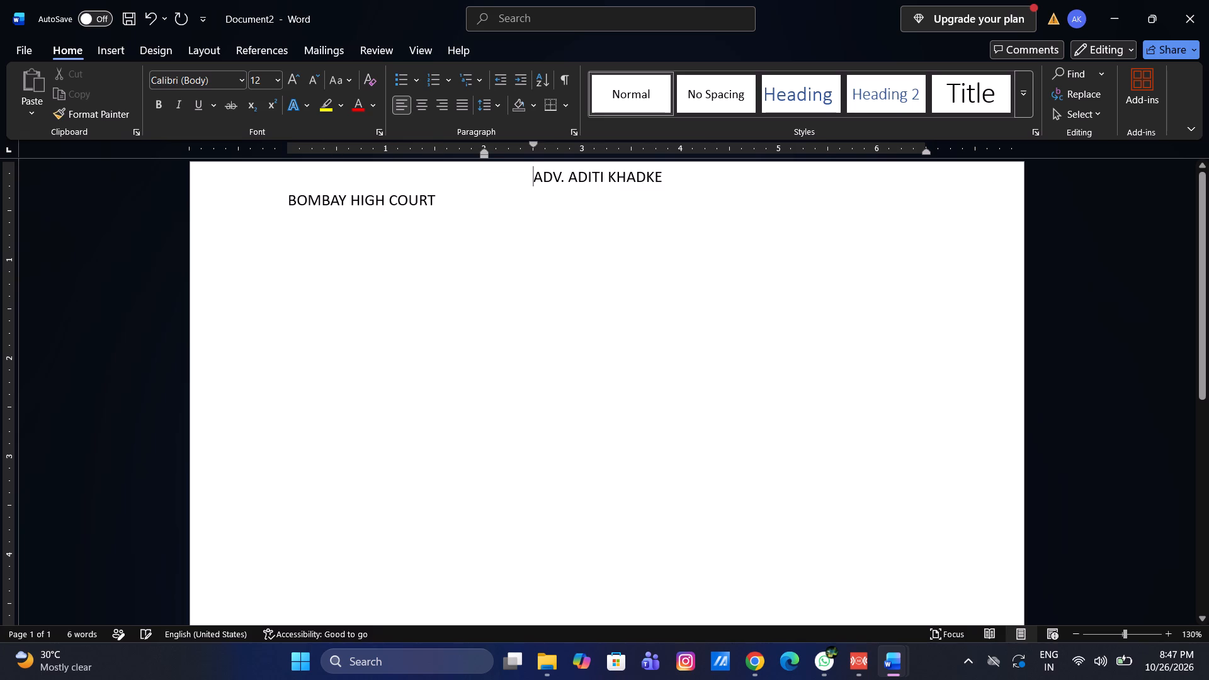
Insert an empty line above the advocate's name.
{"action": "left_click", "coordinate": [538, 170]}
{"action": "key", "text": "Return"}
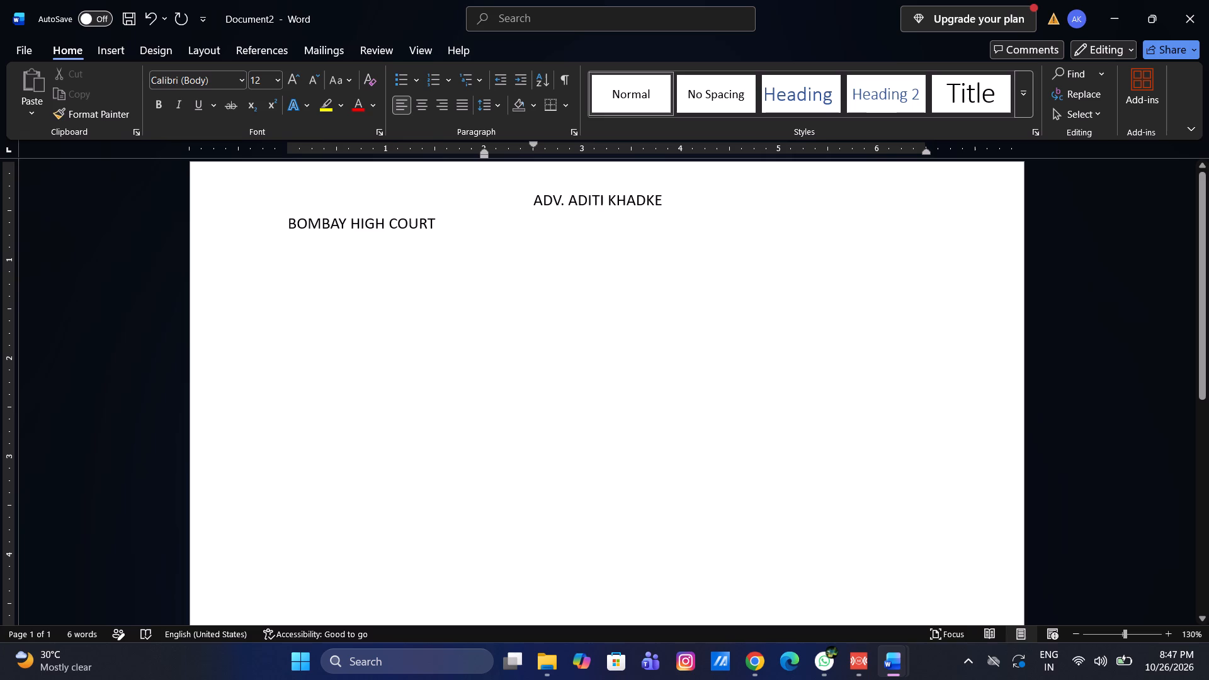
Indent "BOMBAY HIGH COURT" and fine-tune it with spaces so it sits roughly centred beneath the advocate's name.
{"action": "left_click", "coordinate": [292, 218]}
{"action": "key", "text": "Tab"}
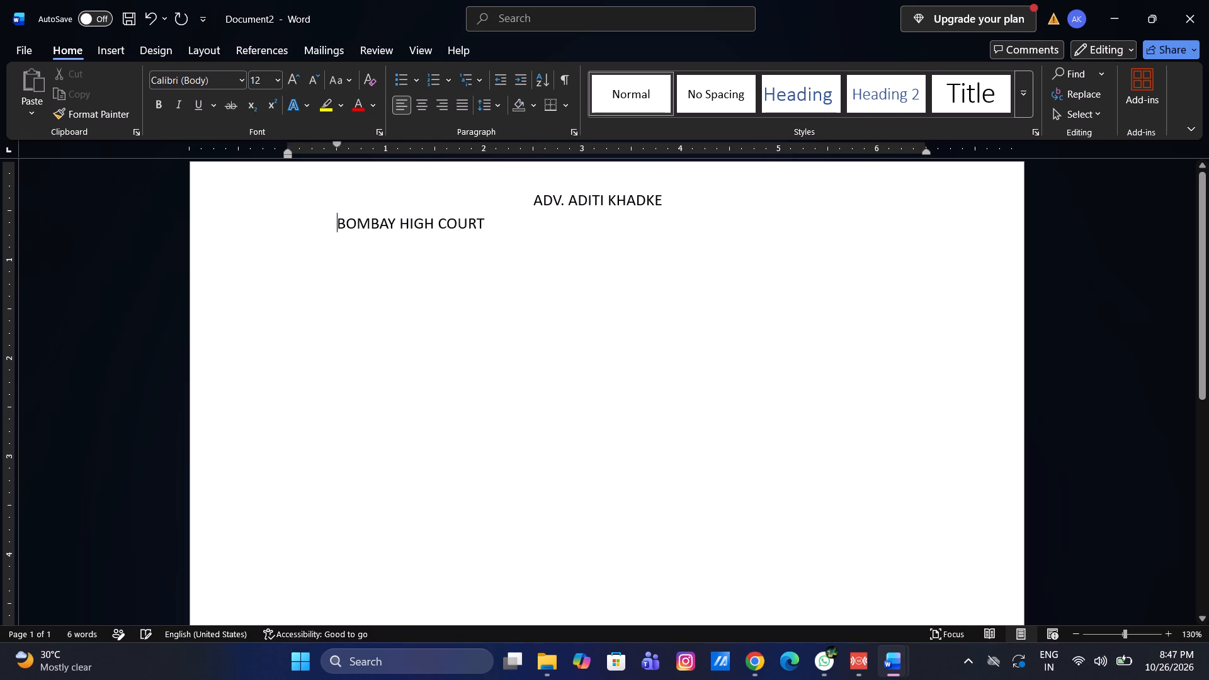
{"action": "key", "text": "Tab"}
{"action": "key", "text": "Tab"}
{"action": "key", "text": "Tab"}
{"action": "key", "text": "Tab"}
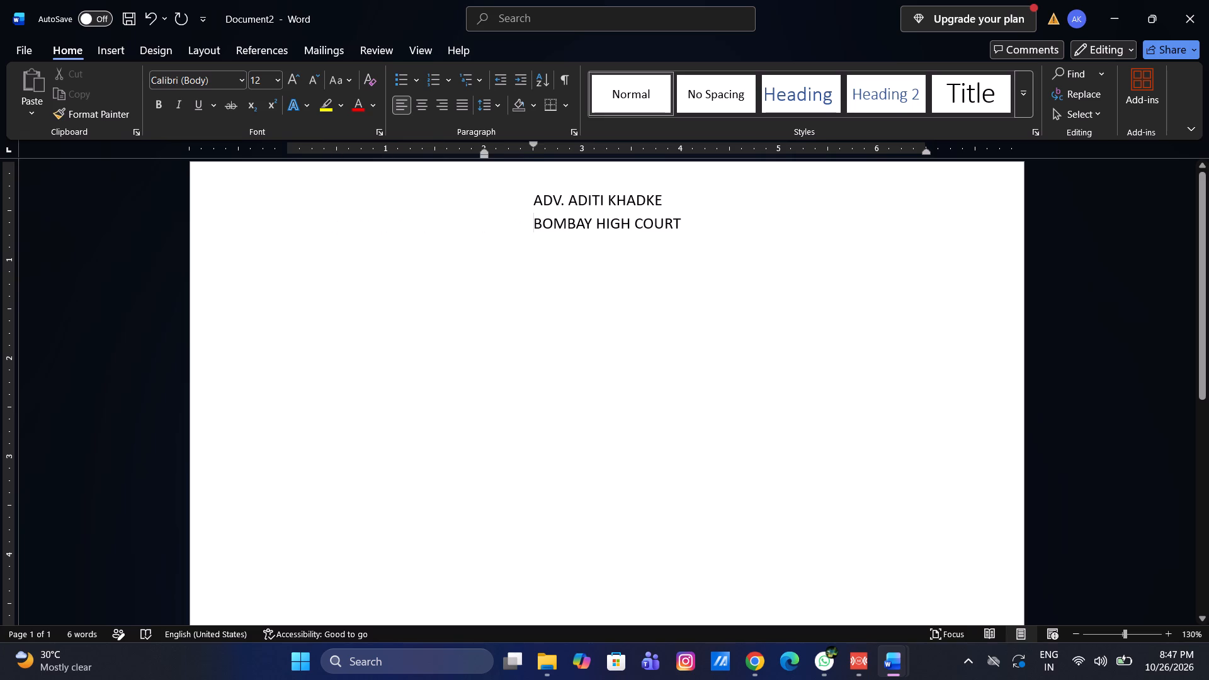
{"action": "key", "text": "BackSpace"}
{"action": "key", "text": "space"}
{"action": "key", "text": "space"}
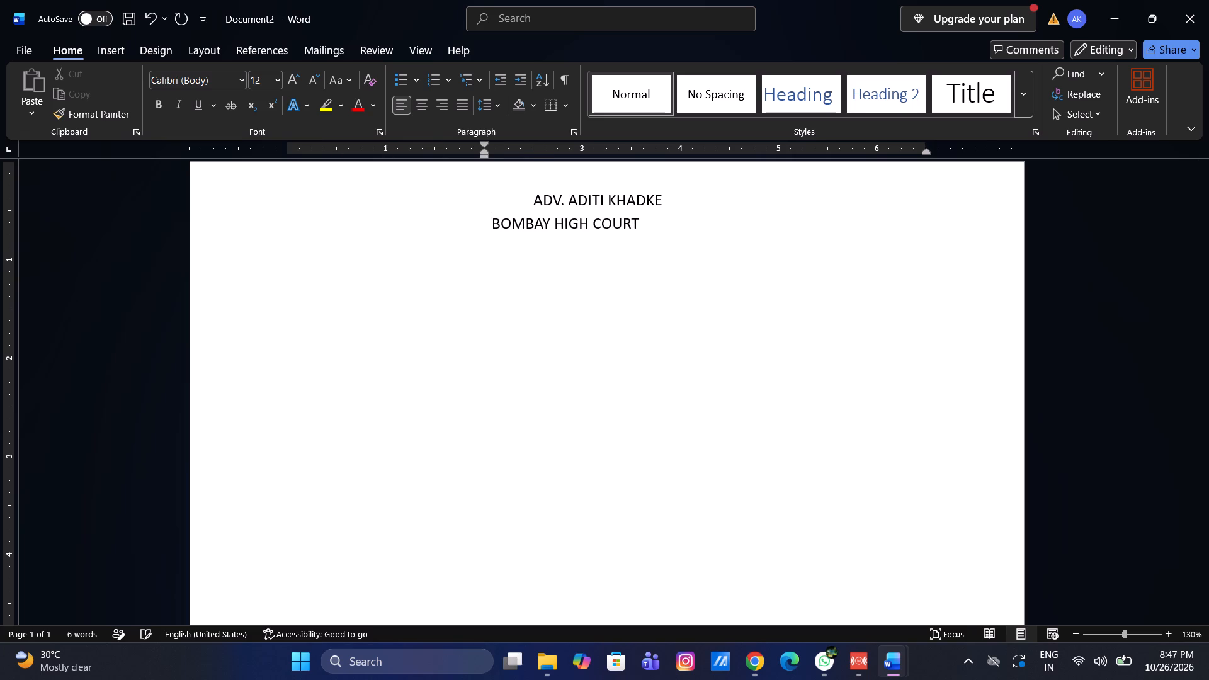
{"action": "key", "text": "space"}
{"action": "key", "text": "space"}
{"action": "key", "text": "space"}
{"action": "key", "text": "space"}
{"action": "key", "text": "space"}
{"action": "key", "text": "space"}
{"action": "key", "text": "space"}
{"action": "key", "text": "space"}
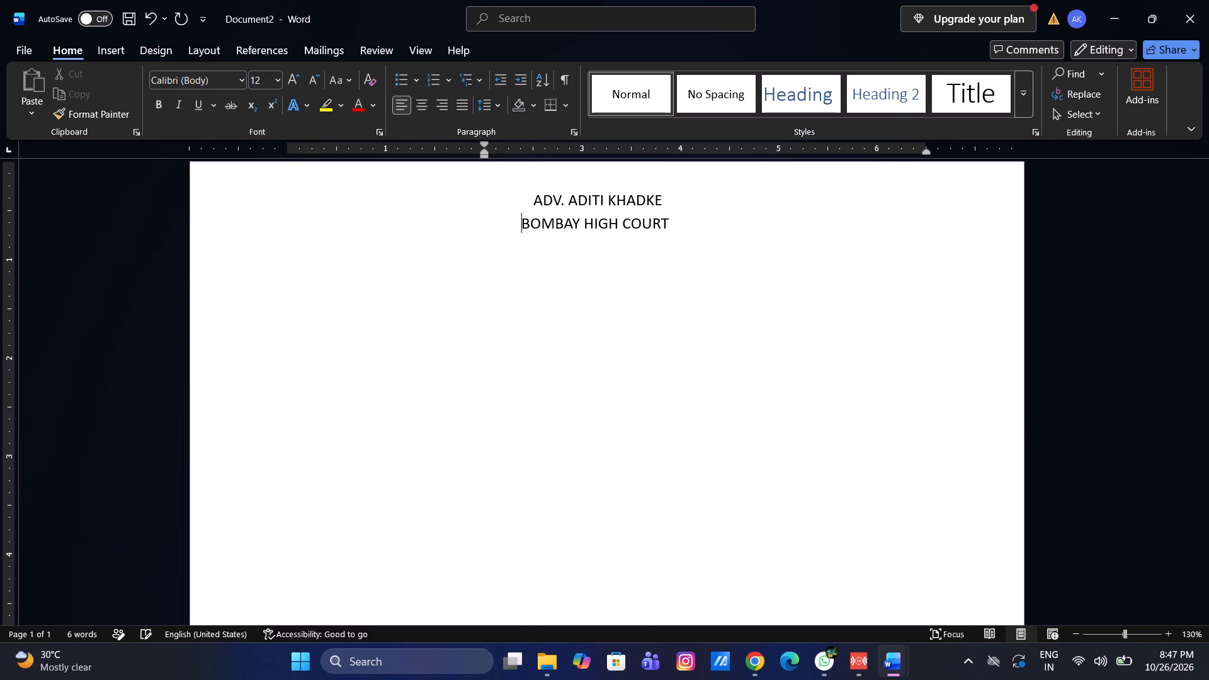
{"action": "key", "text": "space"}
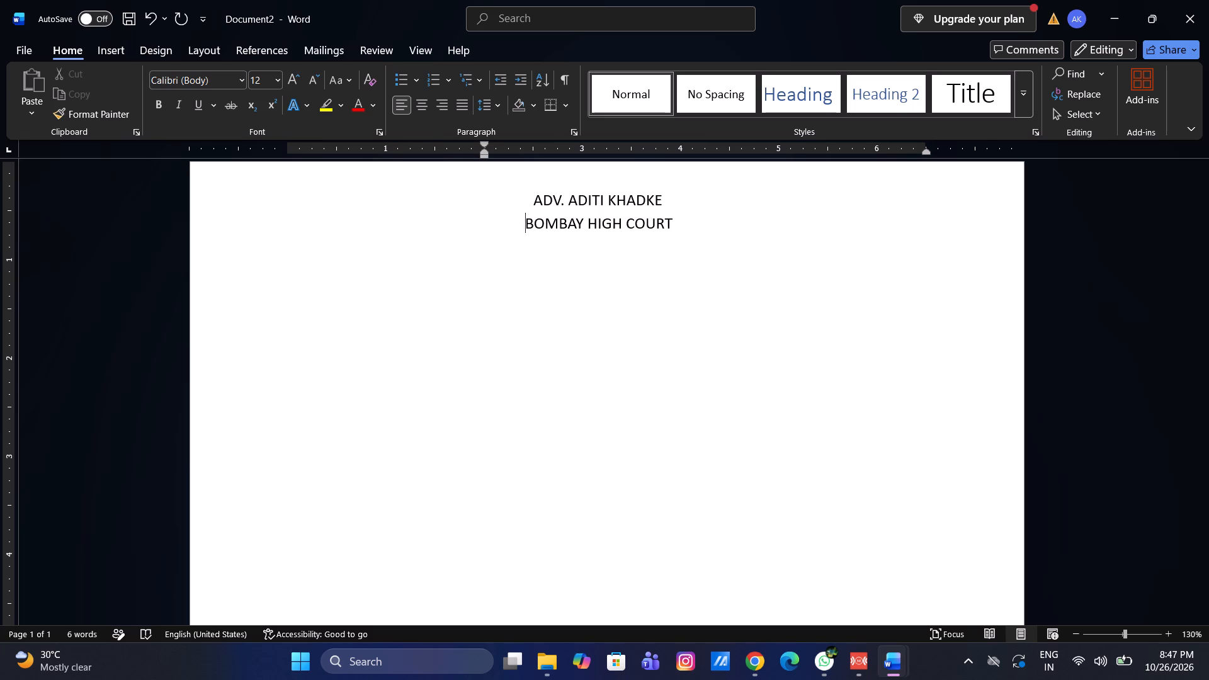
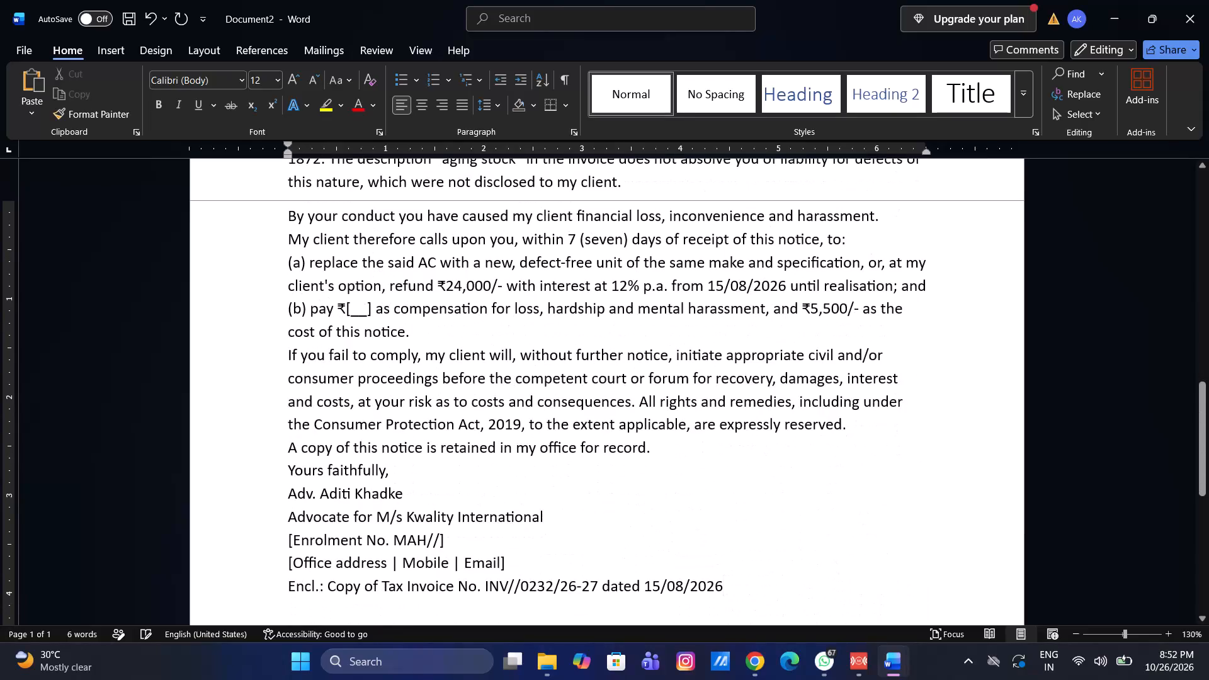
Move the date onto the "BY RPAD / SPEED POST / EMAIL" line and tab it across to the 5-inch mark.
{"action": "scroll", "coordinate": [331, 271], "scroll_direction": "up", "scroll_amount": 4}
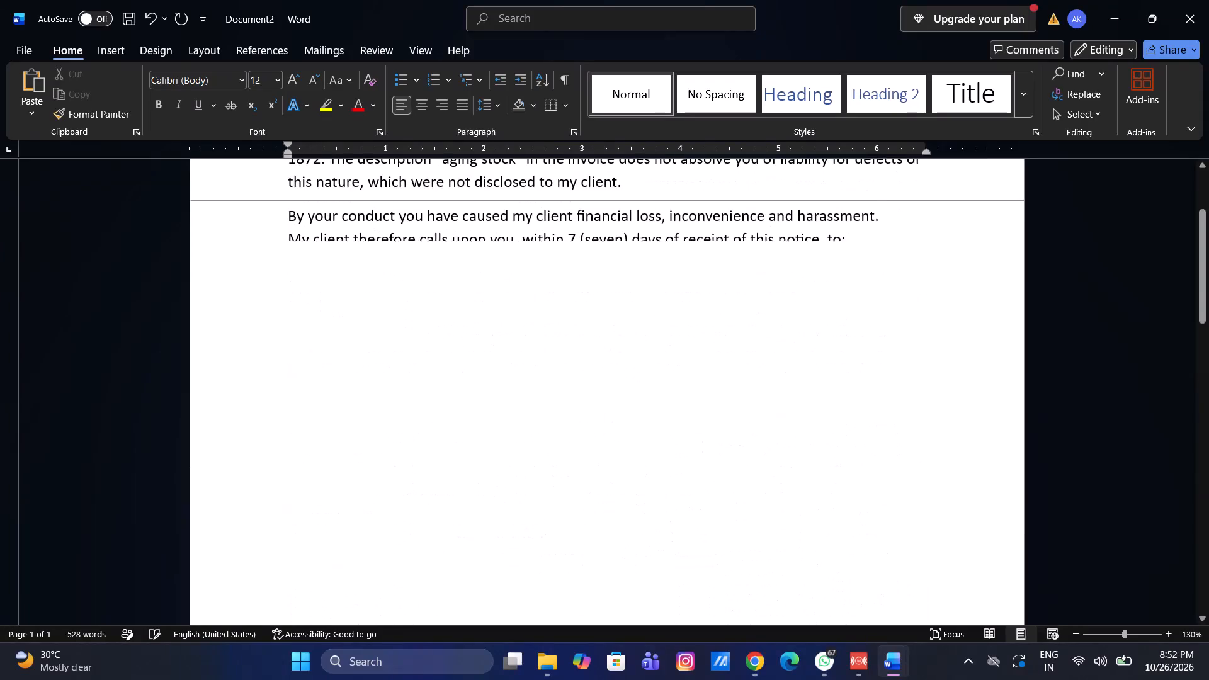
{"action": "scroll", "coordinate": [331, 271], "scroll_direction": "up", "scroll_amount": 5}
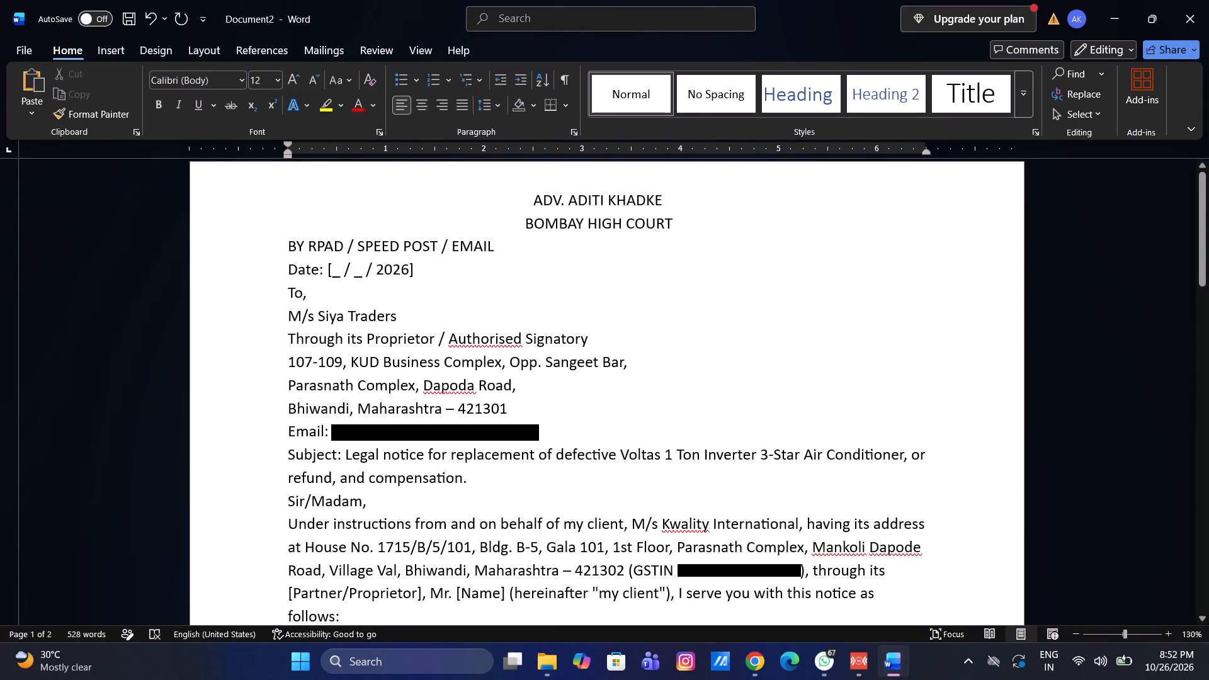
{"action": "left_click", "coordinate": [288, 267]}
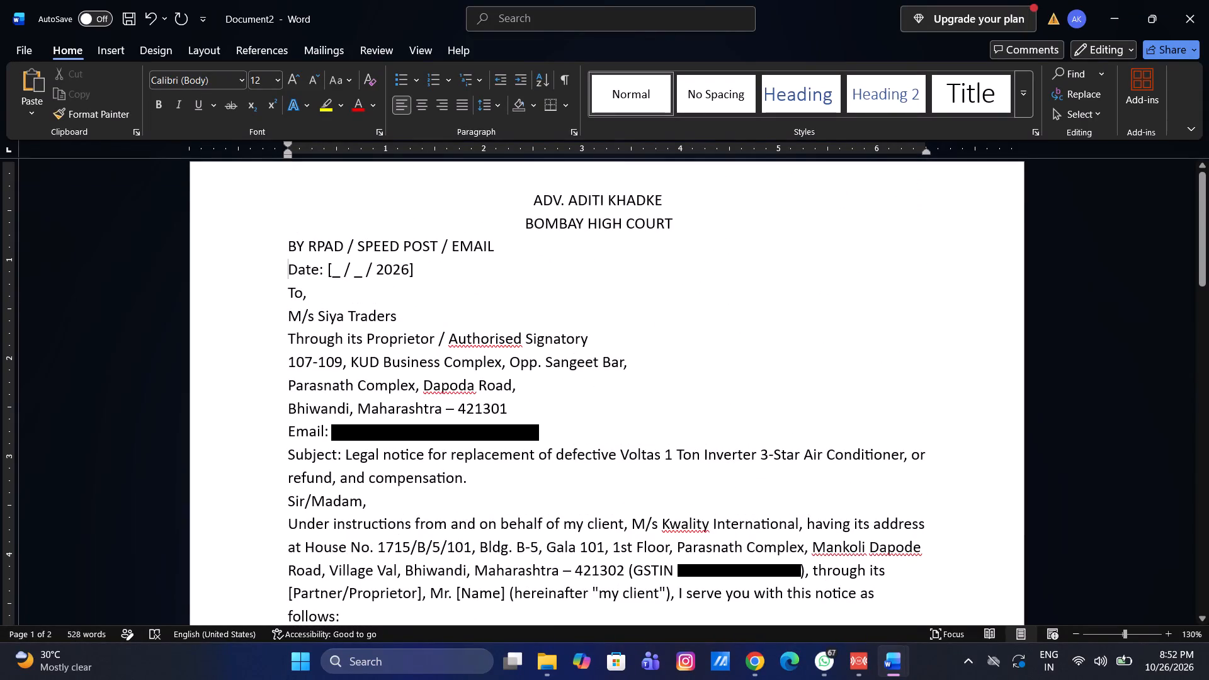
{"action": "key", "text": "BackSpace"}
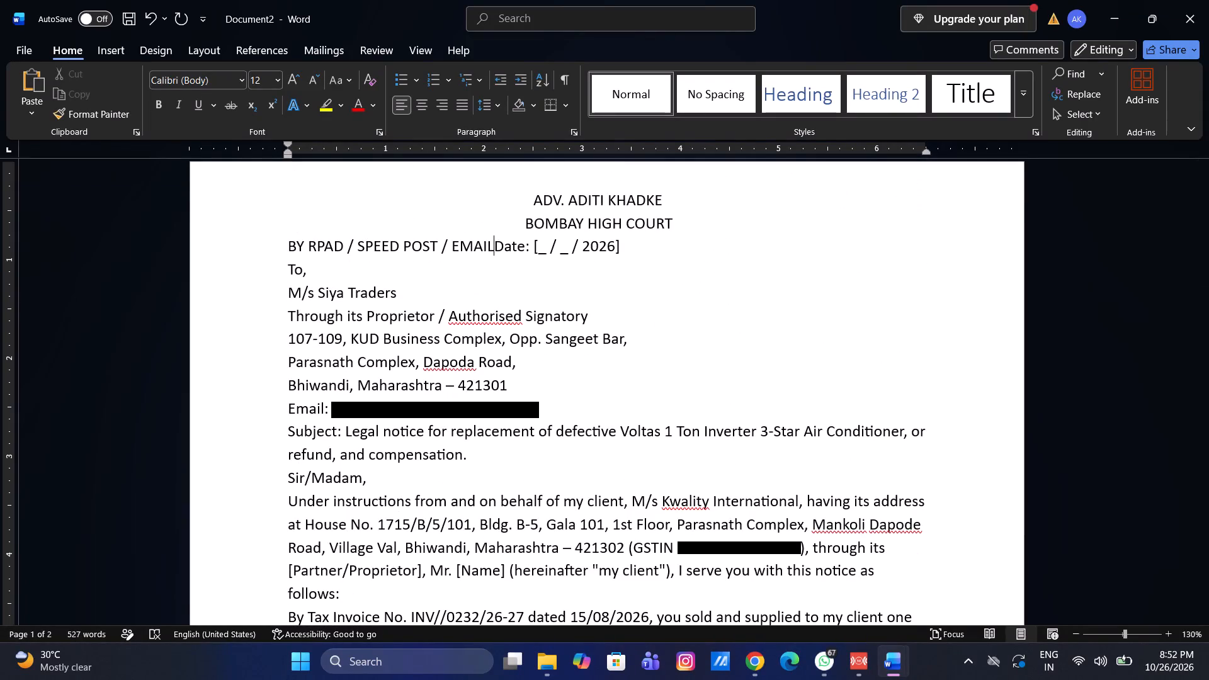
{"action": "key", "text": "Tab"}
{"action": "key", "text": "Tab"}
{"action": "key", "text": "Tab"}
{"action": "key", "text": "Tab"}
{"action": "key", "text": "Tab"}
{"action": "key", "text": "Tab"}
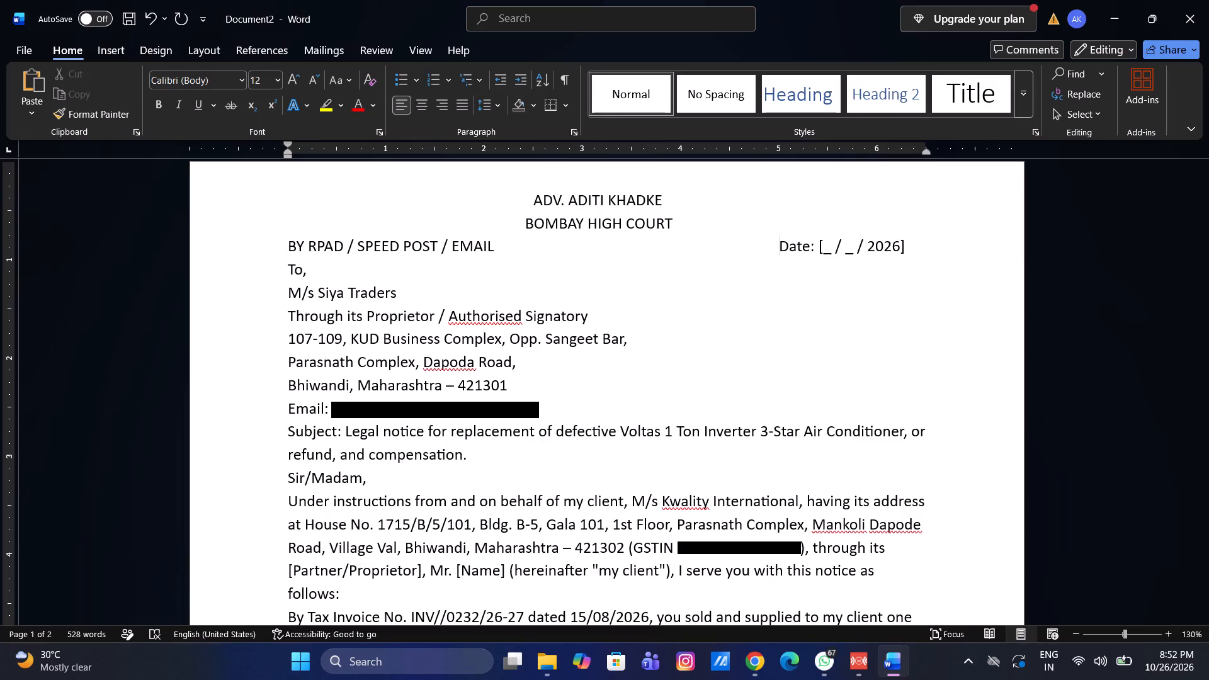
Replace the bracketed date placeholder with "27TH Oct 2026".
{"action": "left_click", "coordinate": [925, 256]}
{"action": "key", "text": "BackSpace"}
{"action": "key", "text": "BackSpace"}
{"action": "key", "text": "BackSpace"}
{"action": "key", "text": "BackSpace"}
{"action": "key", "text": "BackSpace"}
{"action": "key", "text": "BackSpace"}
{"action": "key", "text": "BackSpace"}
{"action": "key", "text": "BackSpace"}
{"action": "key", "text": "BackSpace"}
{"action": "key", "text": "BackSpace"}
{"action": "key", "text": "BackSpace"}
{"action": "key", "text": "BackSpace"}
{"action": "key", "text": "BackSpace"}
{"action": "key", "text": "BackSpace"}
{"action": "key", "text": "BackSpace"}
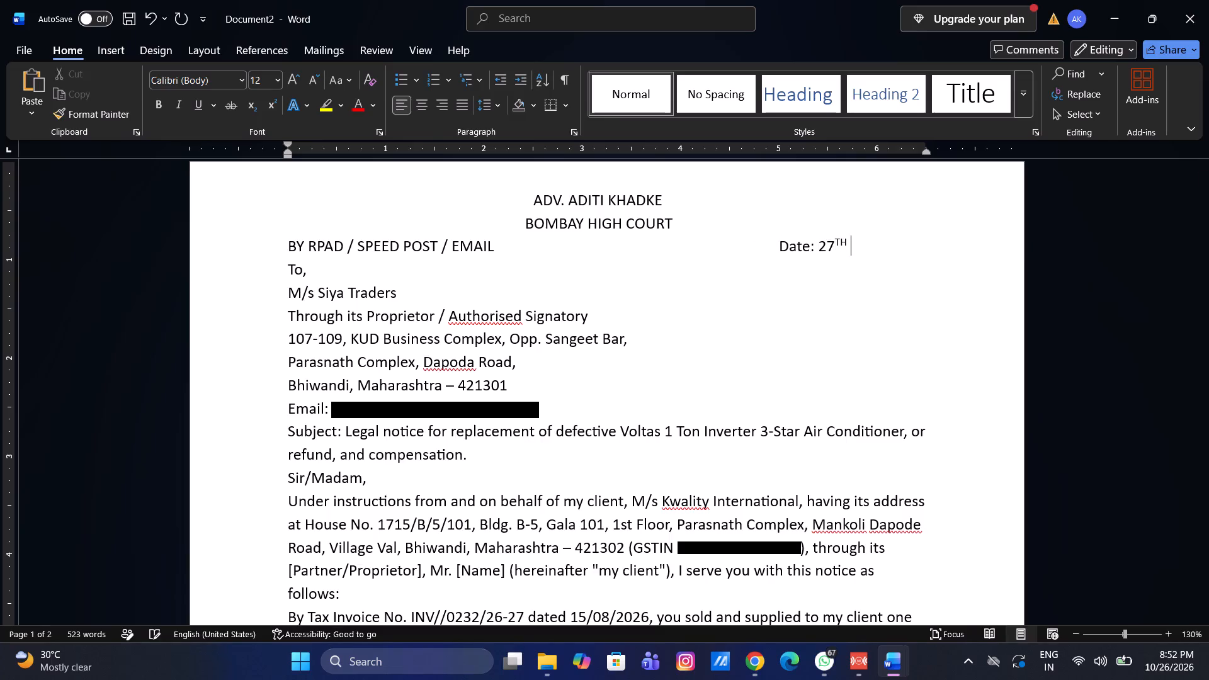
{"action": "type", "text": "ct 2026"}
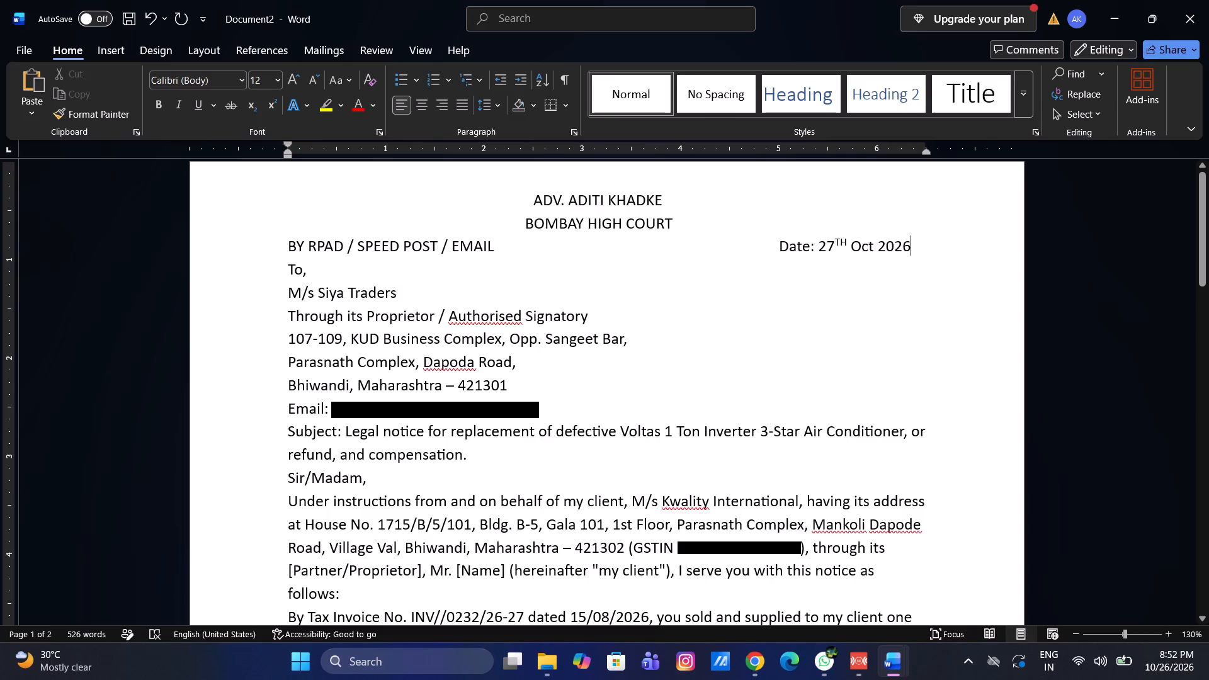
Insert a blank line above "To," and another above the Subject line.
{"action": "left_click", "coordinate": [285, 265]}
{"action": "key", "text": "Return"}
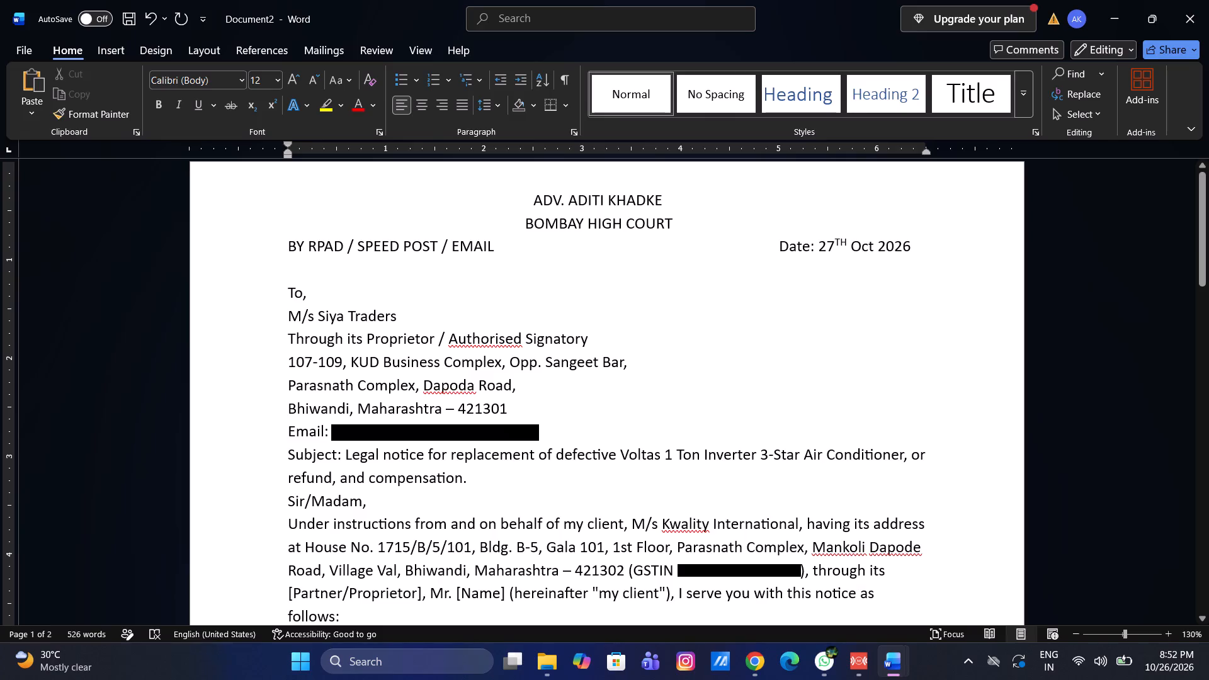
{"action": "left_click", "coordinate": [291, 454]}
{"action": "key", "text": "Return"}
Remove the word "Legal" from the Subject line and capitalise "Notice" as its first word.
{"action": "left_click", "coordinate": [380, 476]}
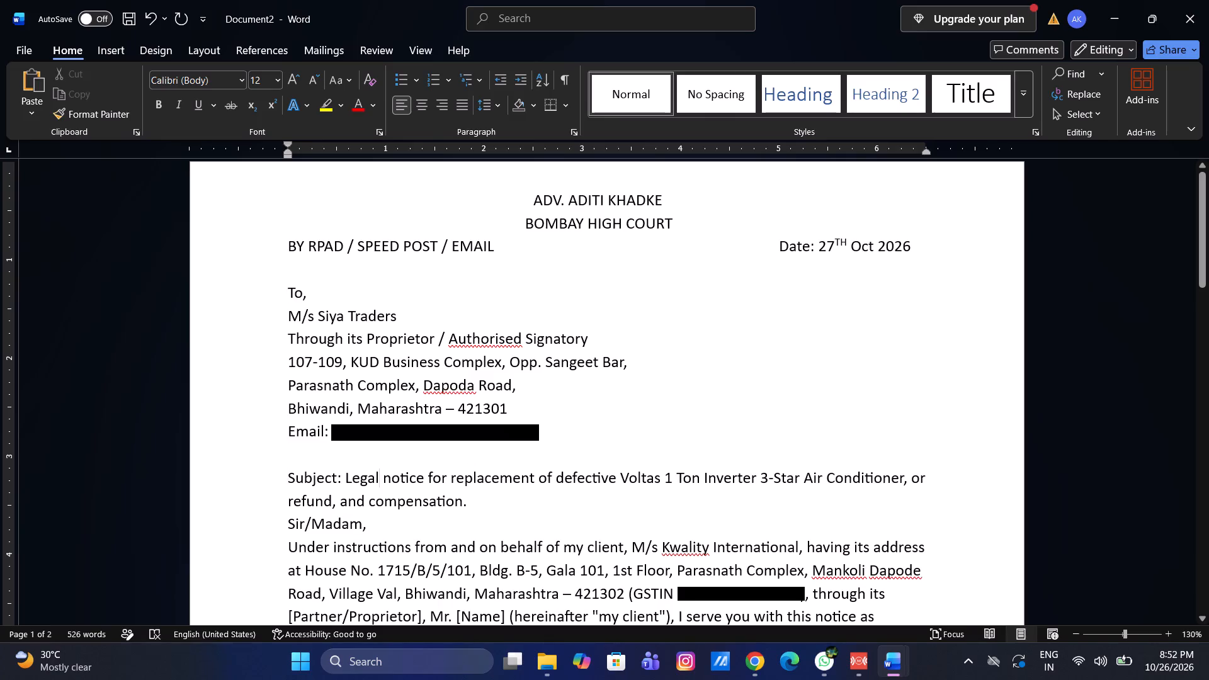
{"action": "key", "text": "BackSpace"}
{"action": "key", "text": "BackSpace"}
{"action": "key", "text": "BackSpace"}
{"action": "key", "text": "BackSpace"}
{"action": "key", "text": "BackSpace"}
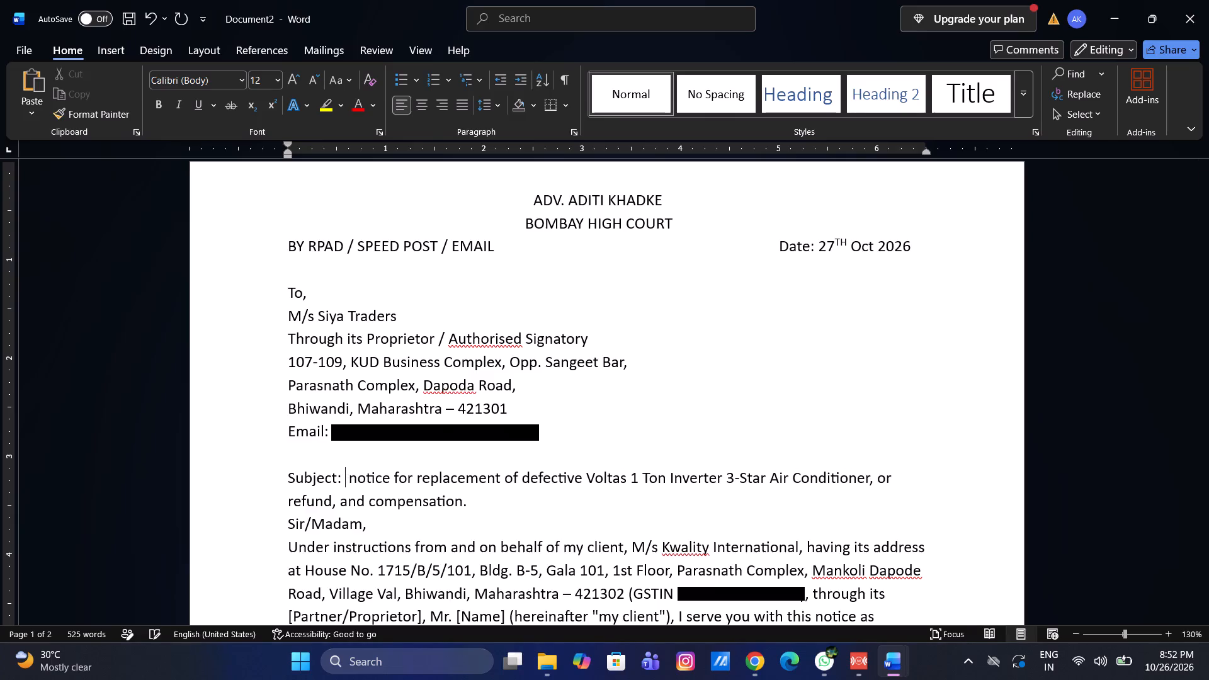
{"action": "key", "text": "Right"}
{"action": "key", "text": "BackSpace"}
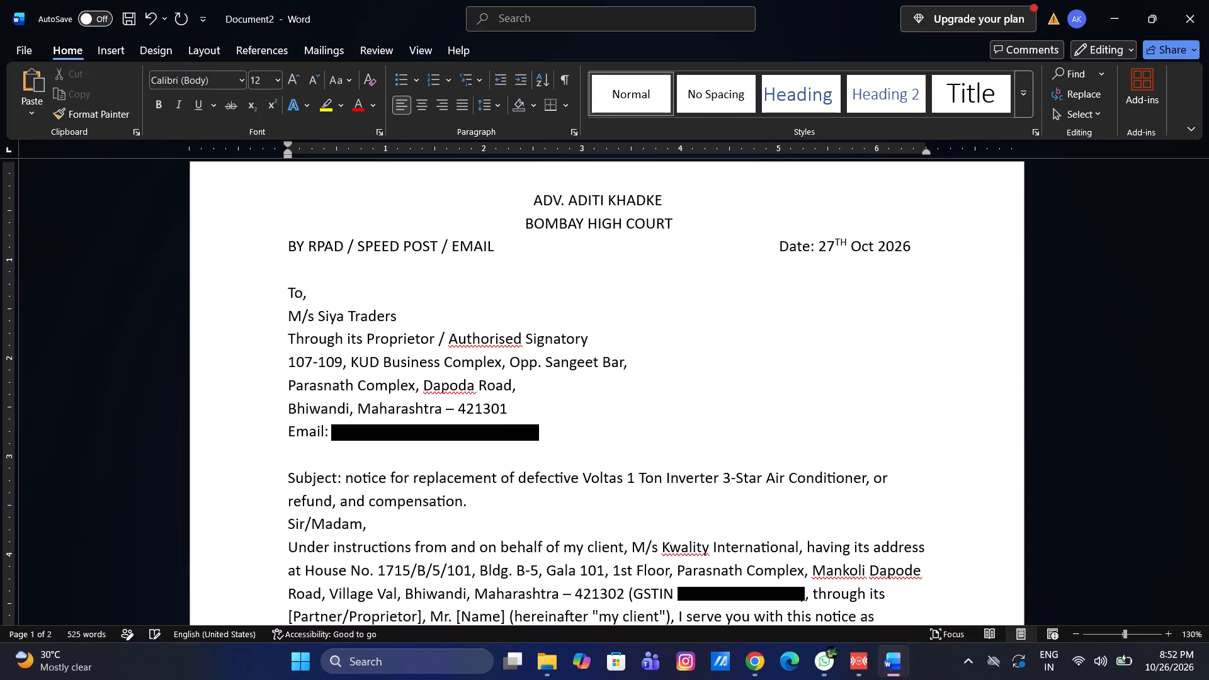
{"action": "key", "text": "Right"}
{"action": "key", "text": "BackSpace"}
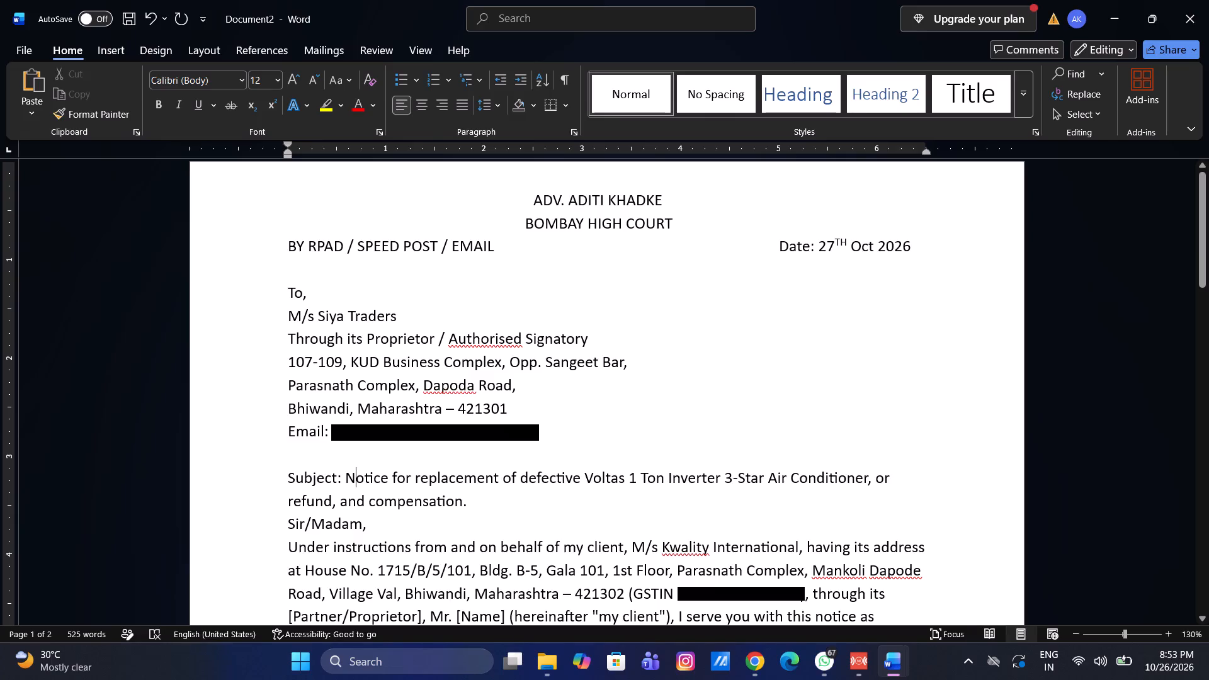
Insert a blank line above "Sir/Madam,".
{"action": "left_click", "coordinate": [287, 522]}
{"action": "key", "text": "Return"}
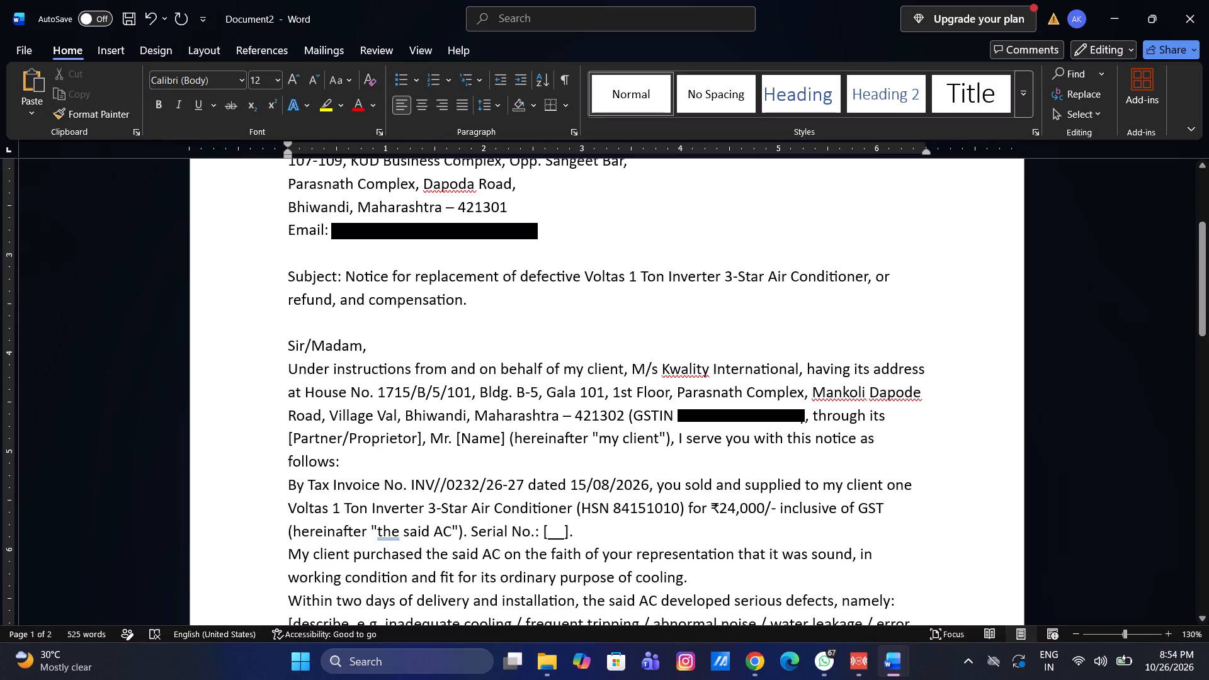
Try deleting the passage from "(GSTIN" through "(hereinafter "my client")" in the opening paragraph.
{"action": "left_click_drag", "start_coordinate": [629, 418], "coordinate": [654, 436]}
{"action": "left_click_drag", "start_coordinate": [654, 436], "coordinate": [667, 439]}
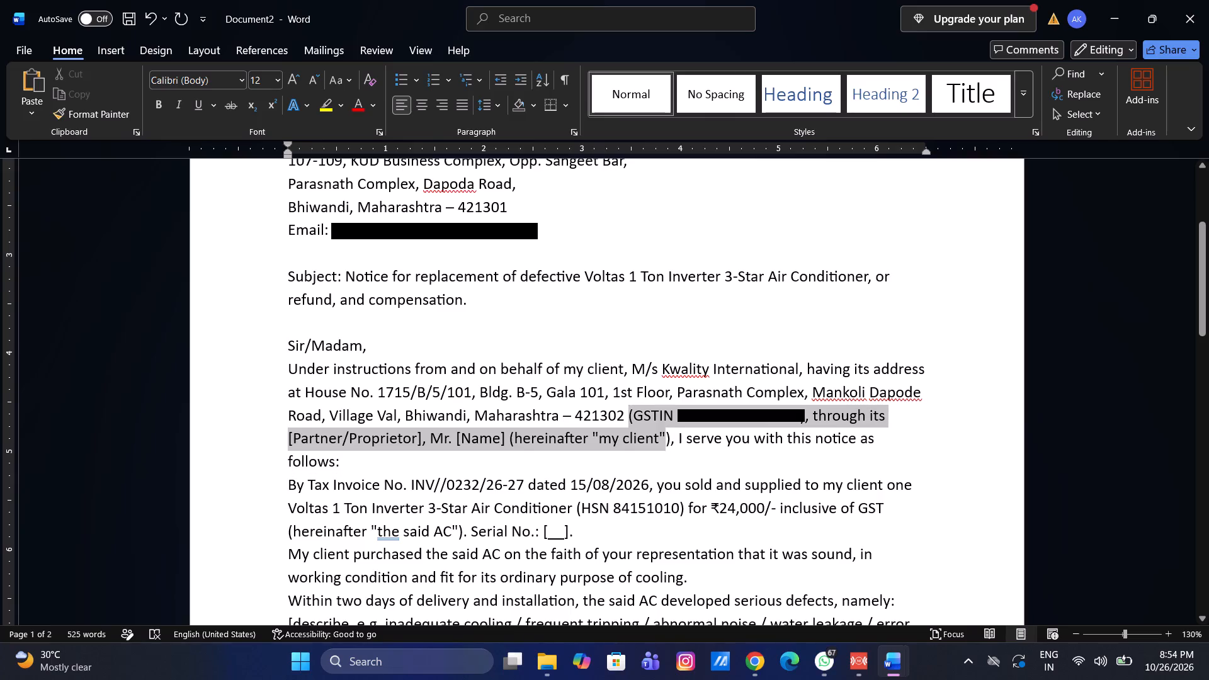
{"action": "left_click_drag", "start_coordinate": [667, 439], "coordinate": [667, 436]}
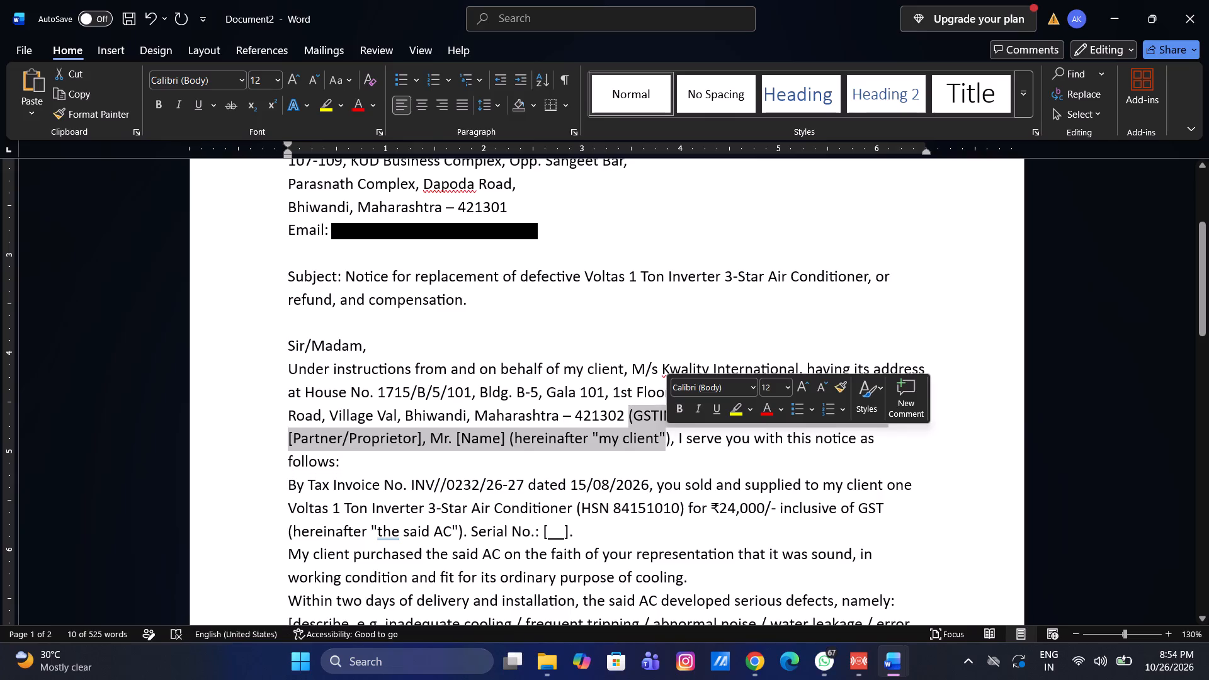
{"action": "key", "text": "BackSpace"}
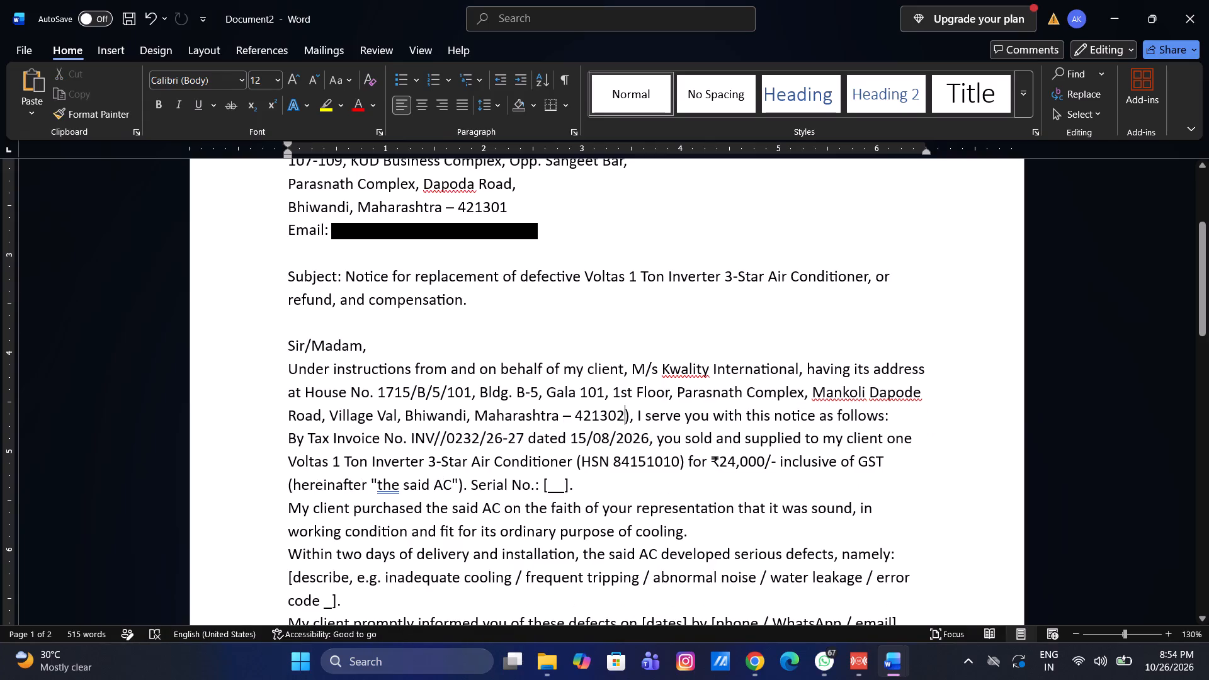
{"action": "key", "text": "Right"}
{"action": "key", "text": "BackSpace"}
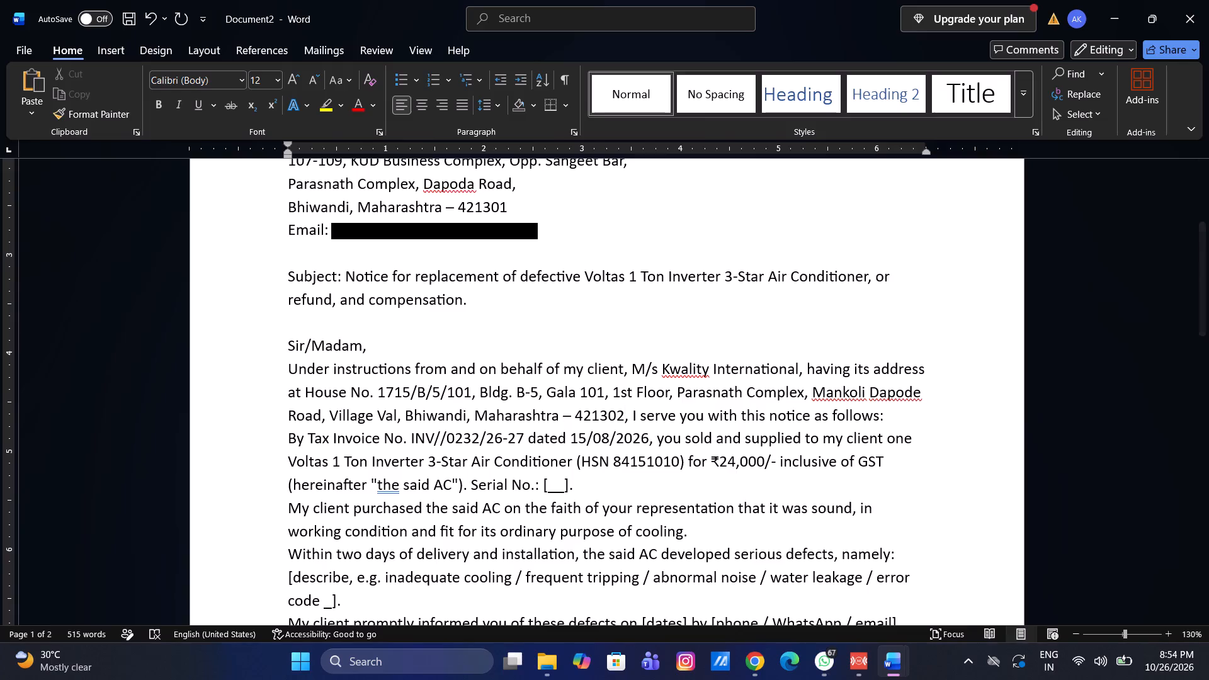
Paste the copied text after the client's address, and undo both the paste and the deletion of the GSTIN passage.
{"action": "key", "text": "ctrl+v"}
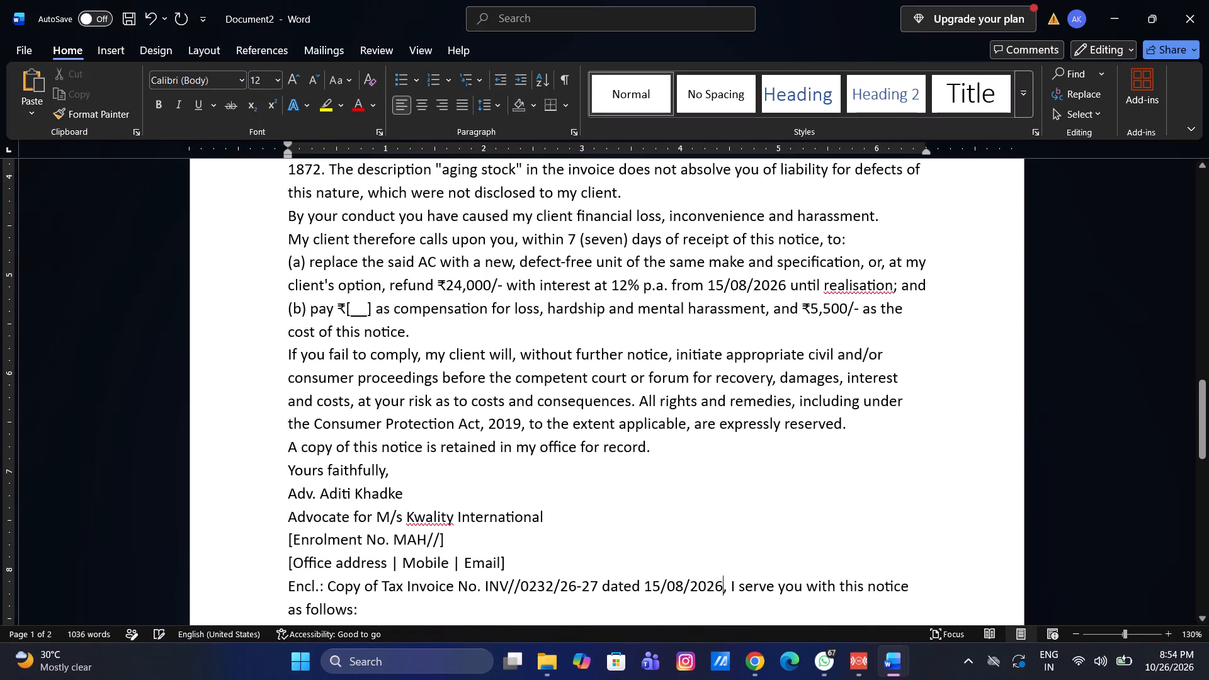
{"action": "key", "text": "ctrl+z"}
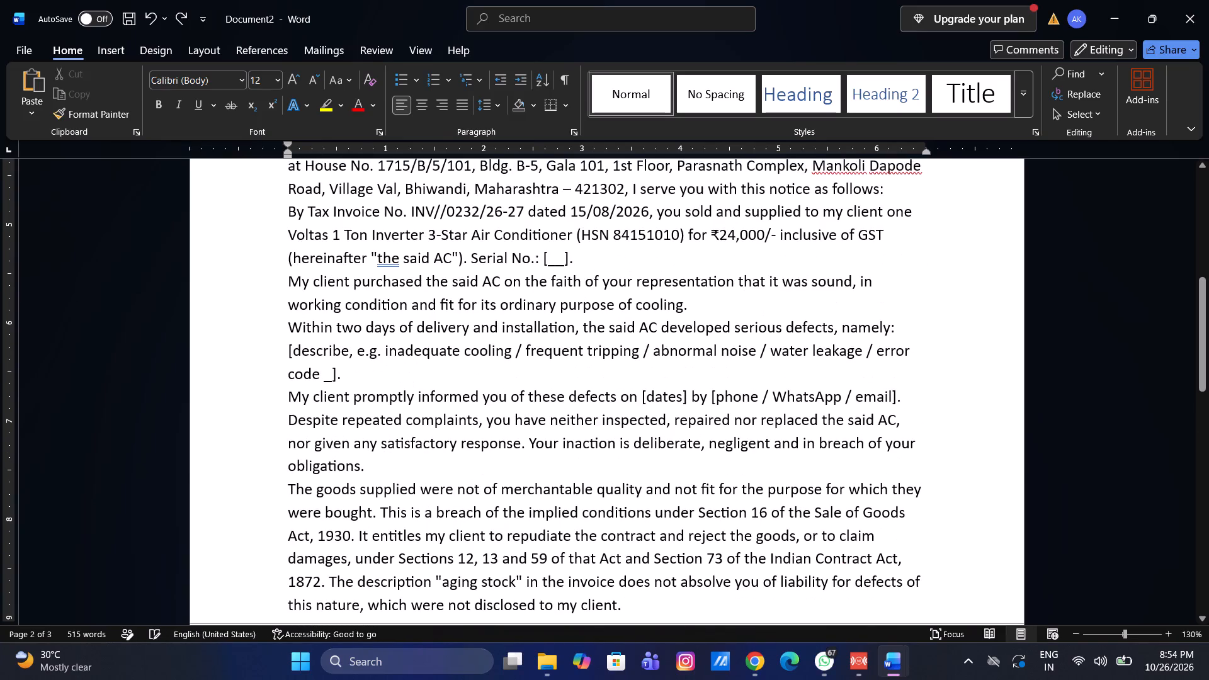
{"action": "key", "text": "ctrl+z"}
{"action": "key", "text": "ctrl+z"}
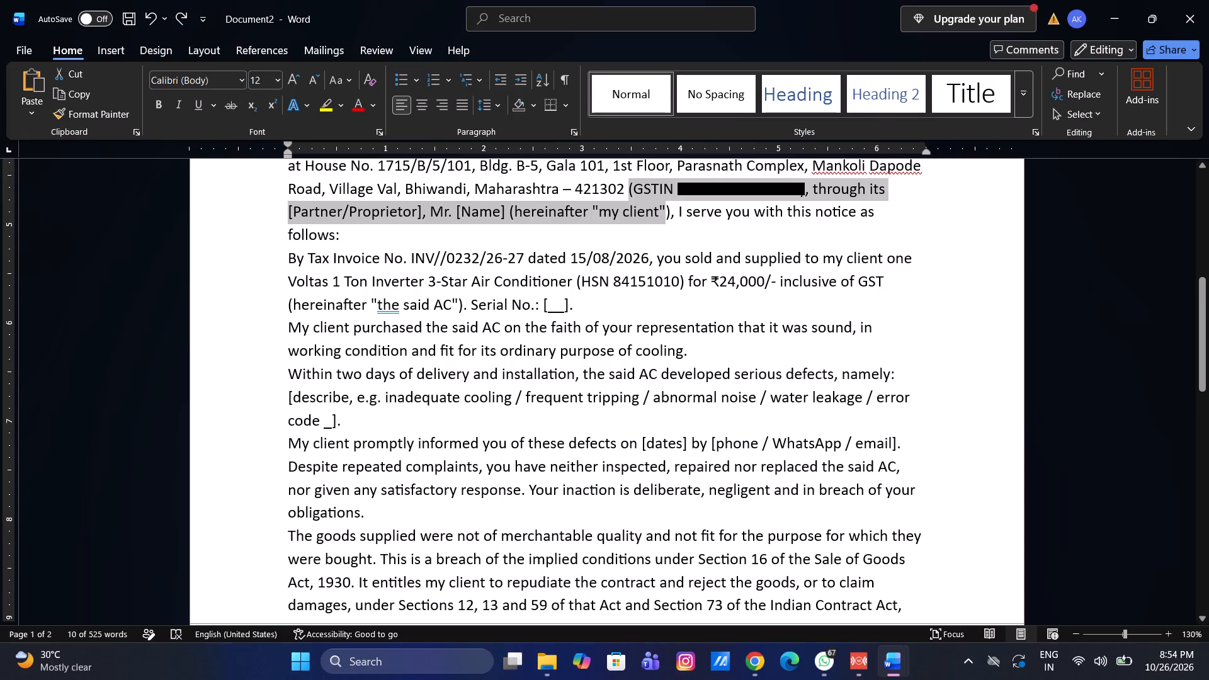
Delete only the bracketed GSTIN reference after the client's address in the opening paragraph.
{"action": "left_click", "coordinate": [632, 181]}
{"action": "left_click_drag", "start_coordinate": [630, 187], "coordinate": [859, 191]}
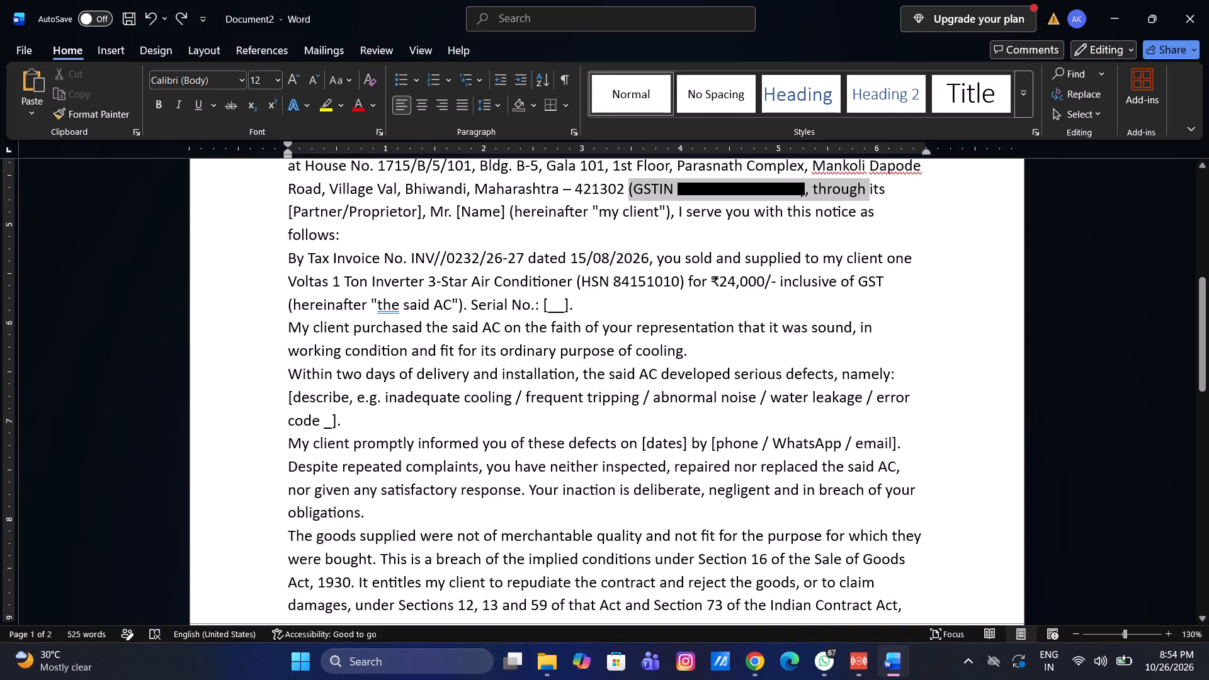
{"action": "left_click_drag", "start_coordinate": [859, 191], "coordinate": [802, 191]}
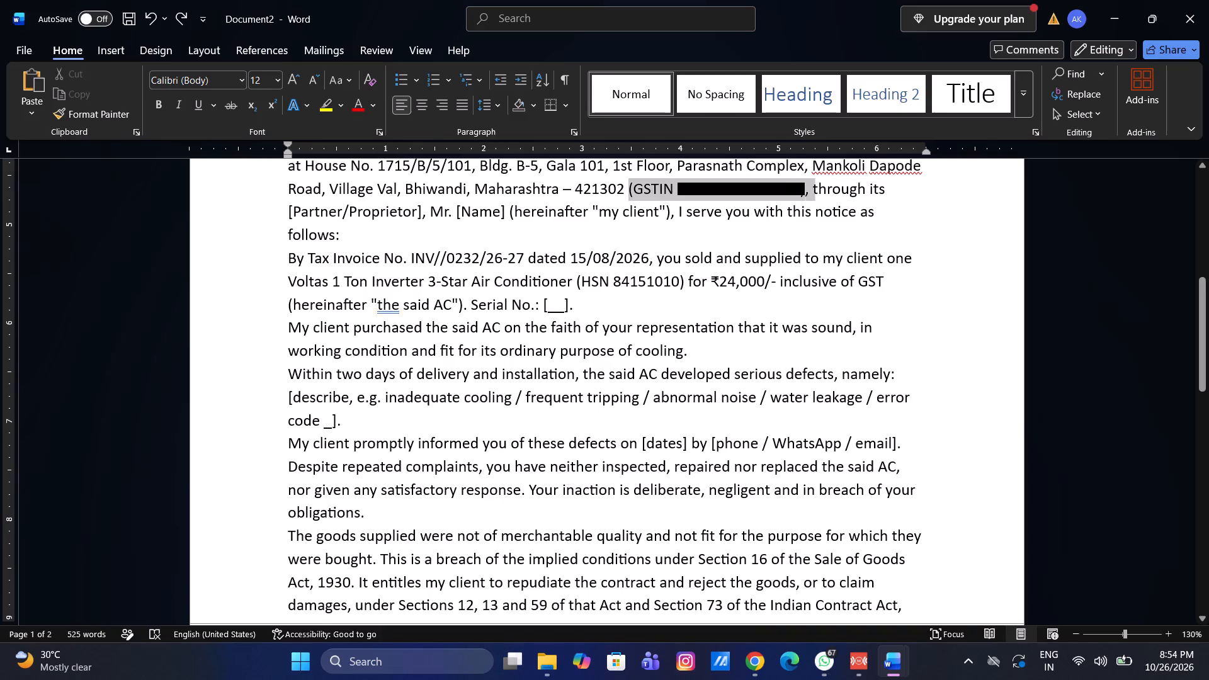
{"action": "left_click_drag", "start_coordinate": [802, 191], "coordinate": [805, 190]}
{"action": "key", "text": "BackSpace"}
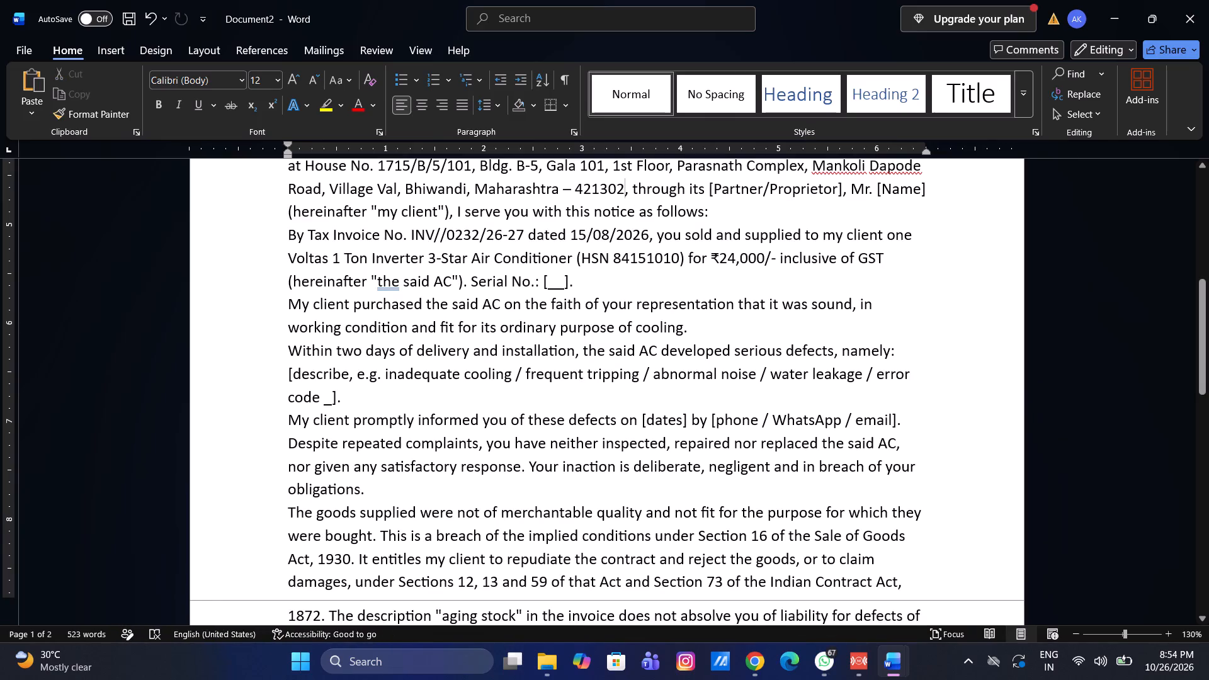
Change "[Partner/Proprietor]" to "Proprietor" in the opening paragraph and fill in the proprietor's name.
{"action": "left_click", "coordinate": [772, 186]}
{"action": "key", "text": "BackSpace"}
{"action": "key", "text": "BackSpace"}
{"action": "key", "text": "BackSpace"}
{"action": "key", "text": "BackSpace"}
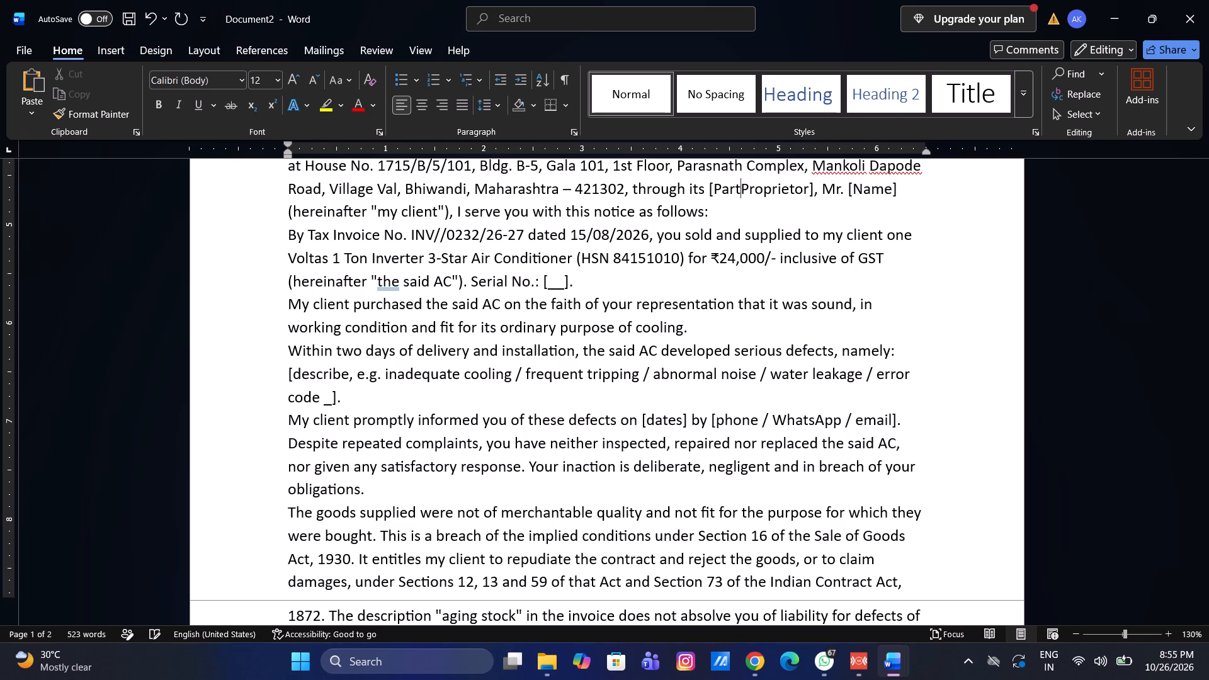
{"action": "key", "text": "BackSpace"}
{"action": "key", "text": "BackSpace"}
{"action": "key", "text": "BackSpace"}
{"action": "key", "text": "BackSpace"}
{"action": "key", "text": "BackSpace"}
{"action": "key", "text": "BackSpace"}
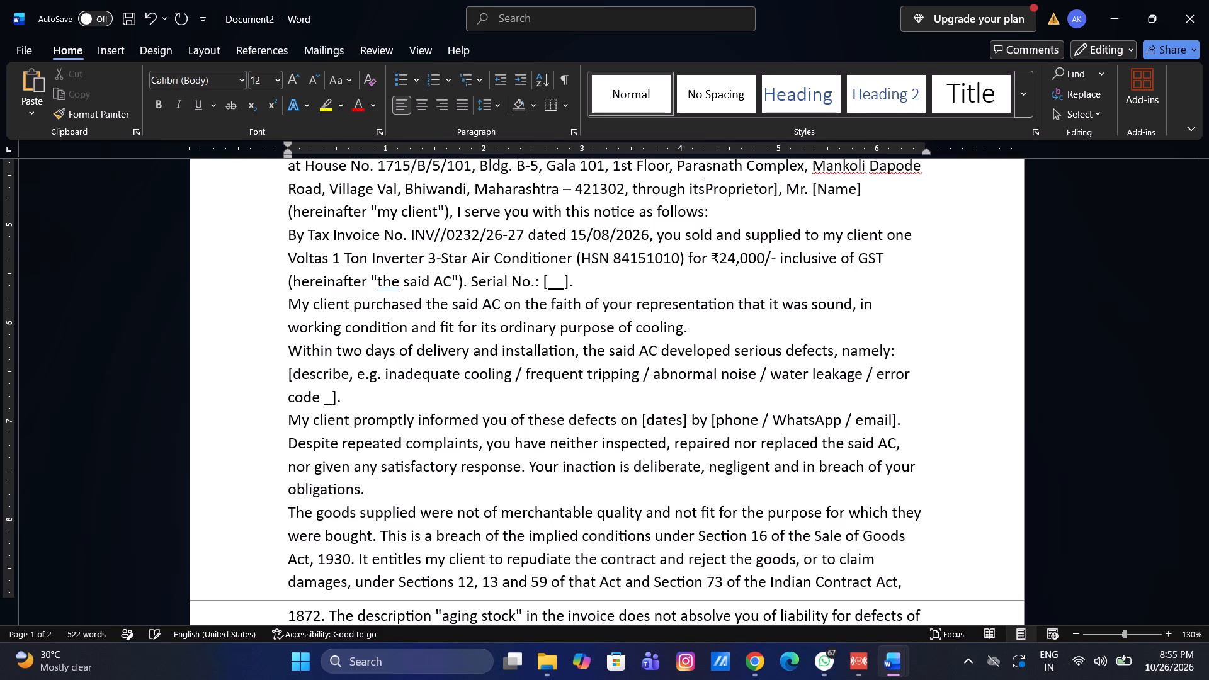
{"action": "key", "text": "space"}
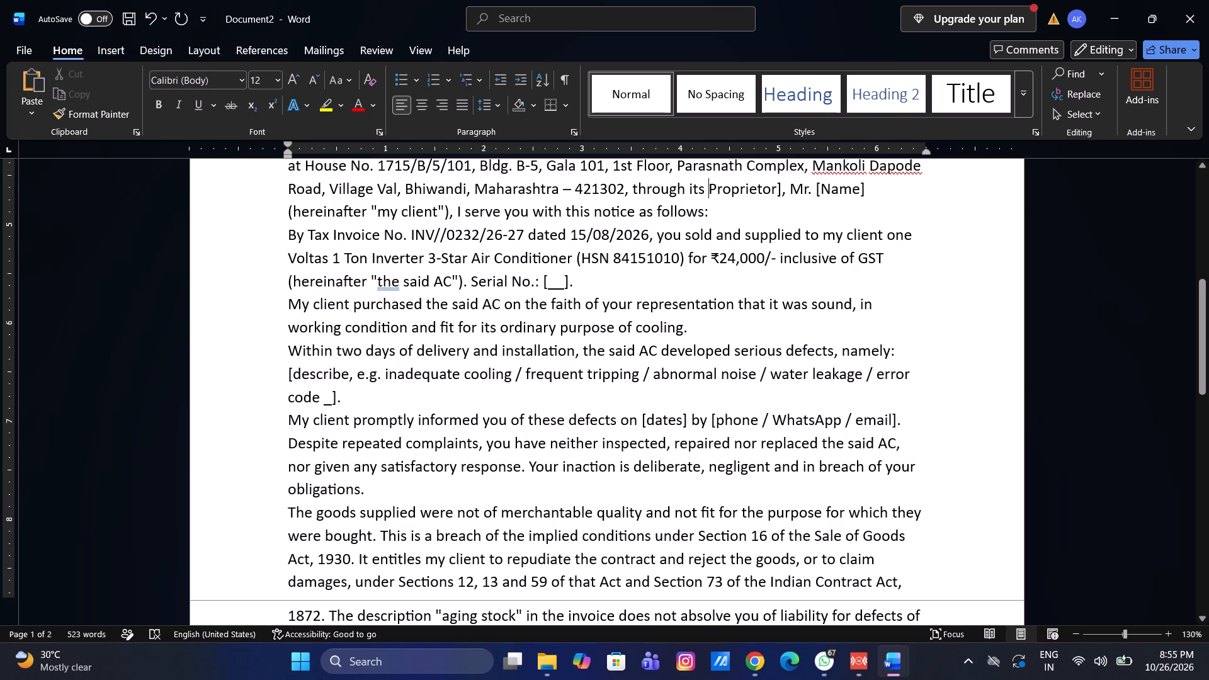
Delete the stray closing bracket after "Proprietor" in the opening paragraph.
{"action": "left_click", "coordinate": [780, 190]}
{"action": "key", "text": "BackSpace"}
Replace the "[Name]" placeholder after "Mr." in the opening paragraph with the proprietor's full name, spelling the surname with a double g.
{"action": "double_click", "coordinate": [878, 200]}
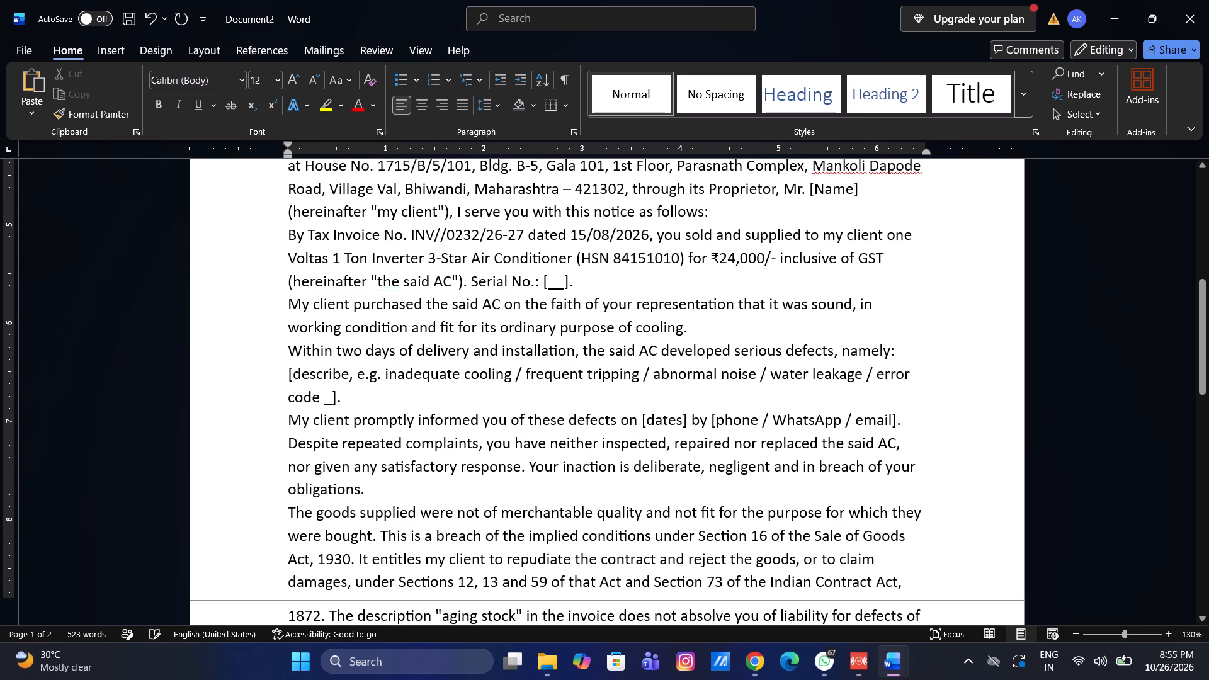
{"action": "key", "text": "BackSpace"}
{"action": "key", "text": "BackSpace"}
{"action": "key", "text": "BackSpace"}
{"action": "key", "text": "BackSpace"}
{"action": "key", "text": "BackSpace"}
{"action": "key", "text": "BackSpace"}
{"action": "key", "text": "BackSpace"}
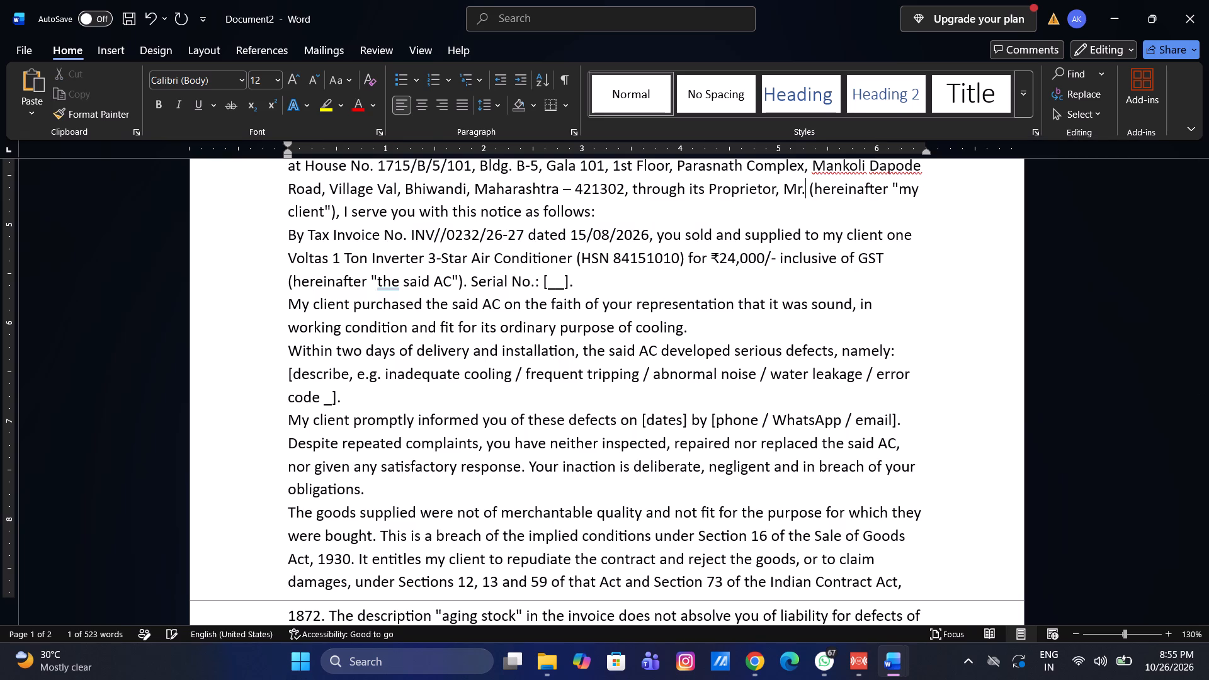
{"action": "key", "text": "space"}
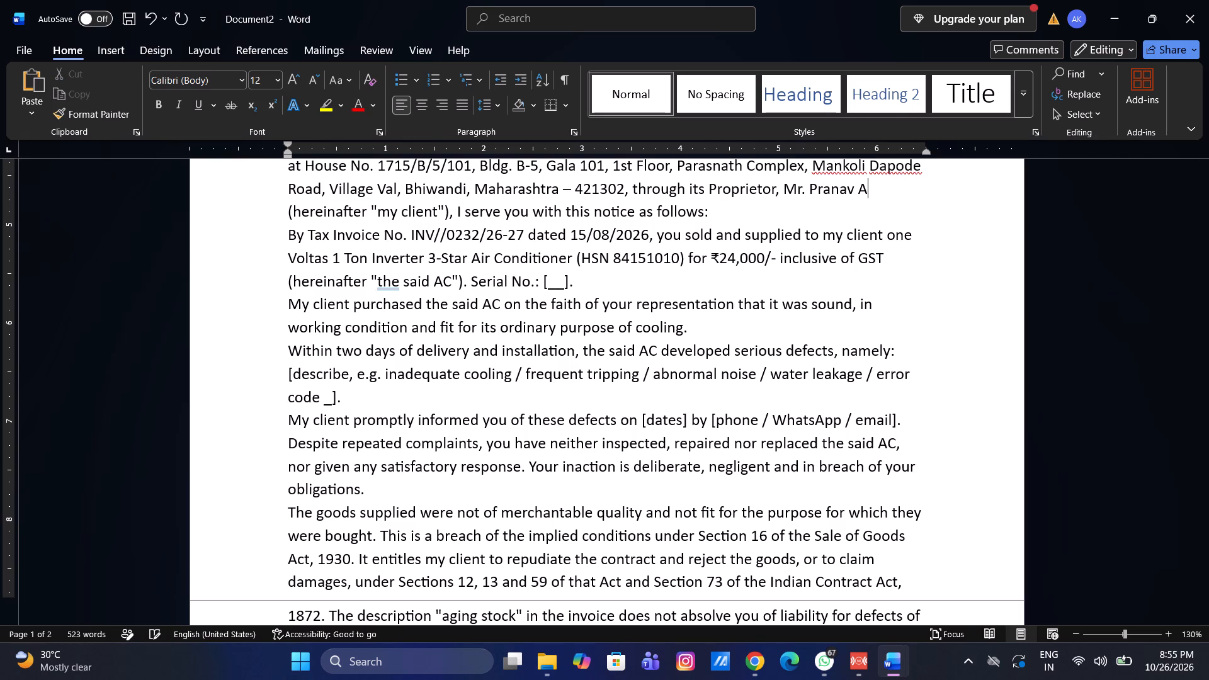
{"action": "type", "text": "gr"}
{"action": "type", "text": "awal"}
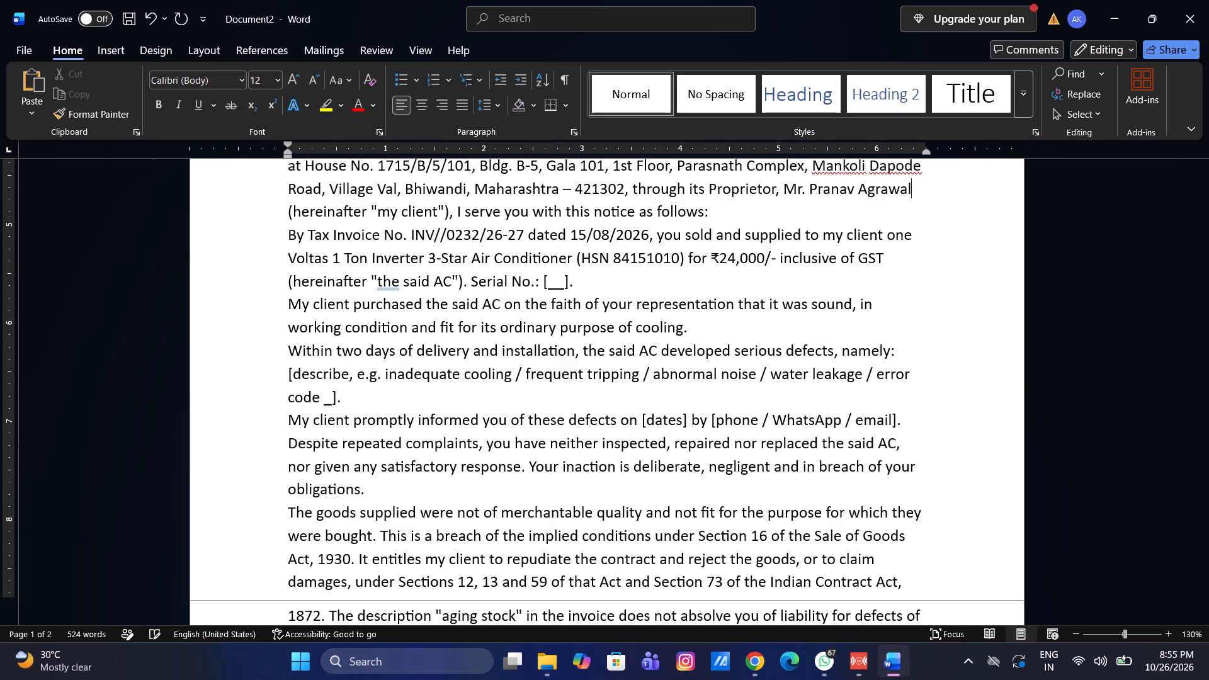
{"action": "left_click", "coordinate": [874, 189]}
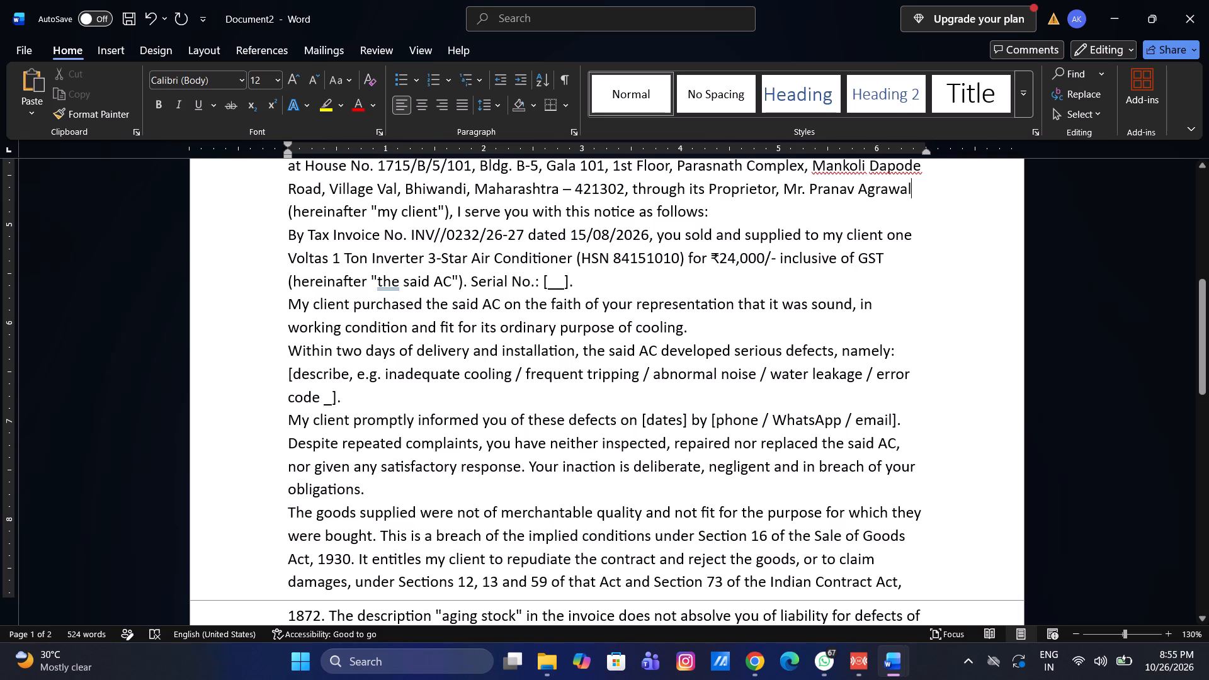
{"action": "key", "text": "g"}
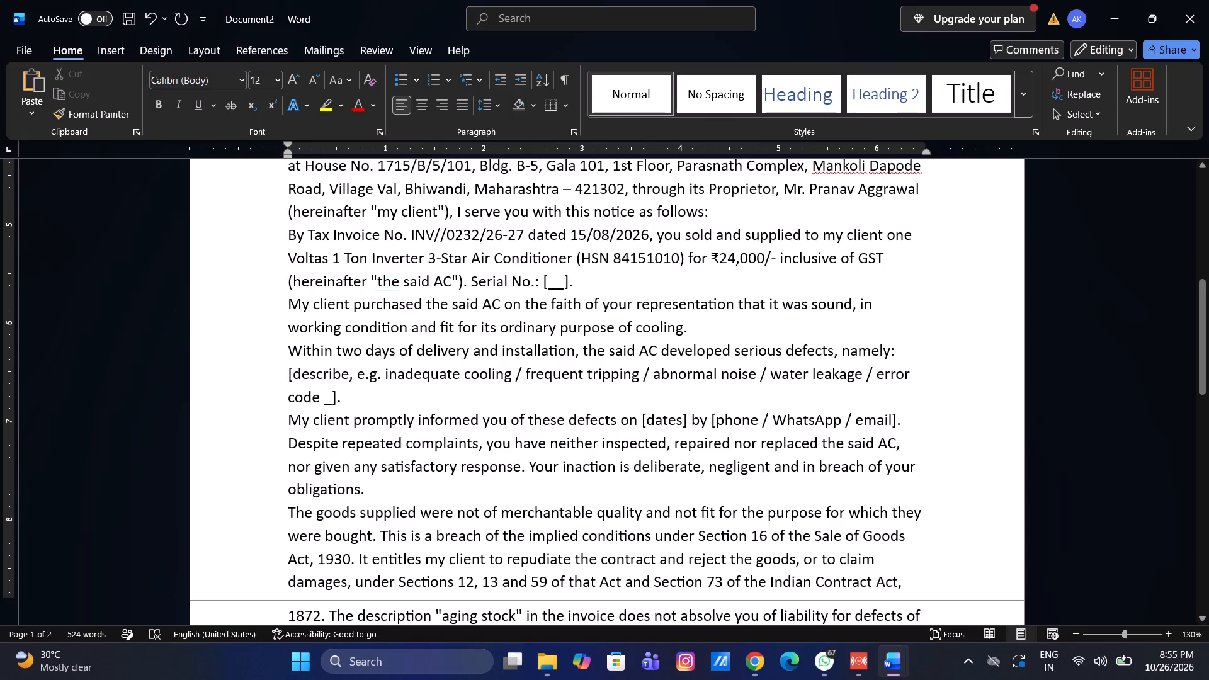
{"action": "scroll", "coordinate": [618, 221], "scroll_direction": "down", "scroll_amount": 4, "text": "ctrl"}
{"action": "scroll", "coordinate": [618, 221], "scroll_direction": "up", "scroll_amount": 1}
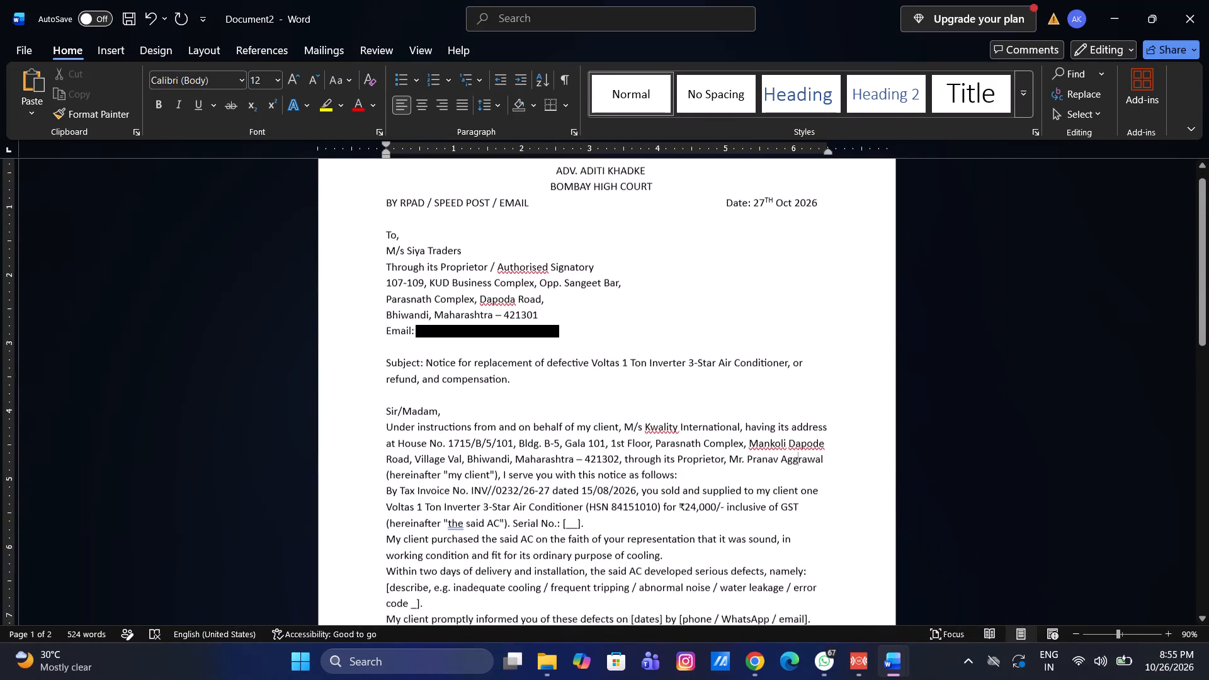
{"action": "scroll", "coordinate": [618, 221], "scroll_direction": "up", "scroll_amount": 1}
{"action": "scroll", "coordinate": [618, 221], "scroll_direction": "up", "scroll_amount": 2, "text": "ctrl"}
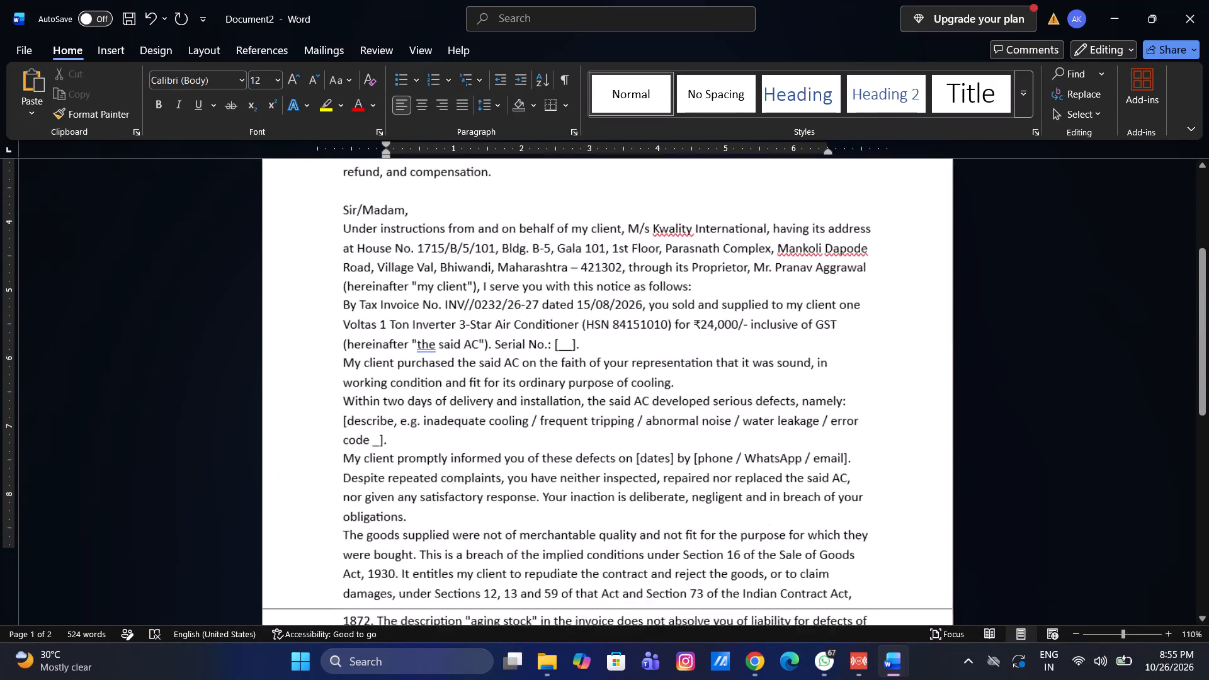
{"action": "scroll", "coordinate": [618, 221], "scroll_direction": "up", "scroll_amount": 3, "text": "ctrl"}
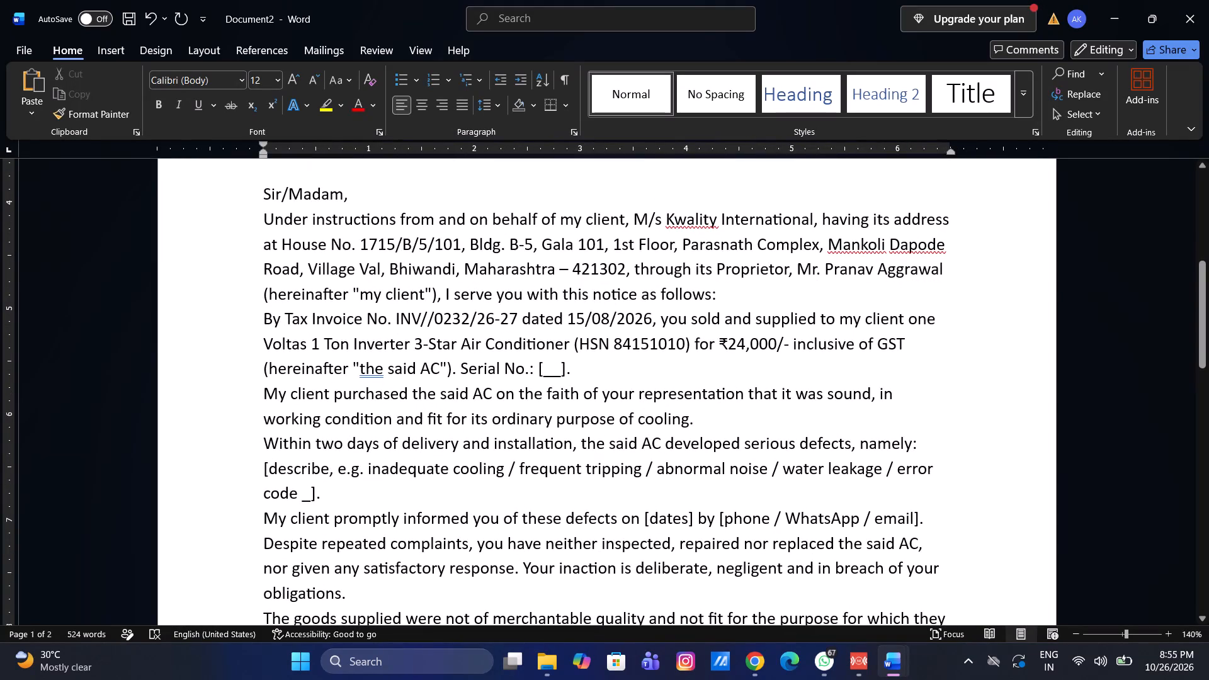
Number the "By Tax Invoice No." paragraph as item 1 of a numbered list.
{"action": "left_click", "coordinate": [268, 320]}
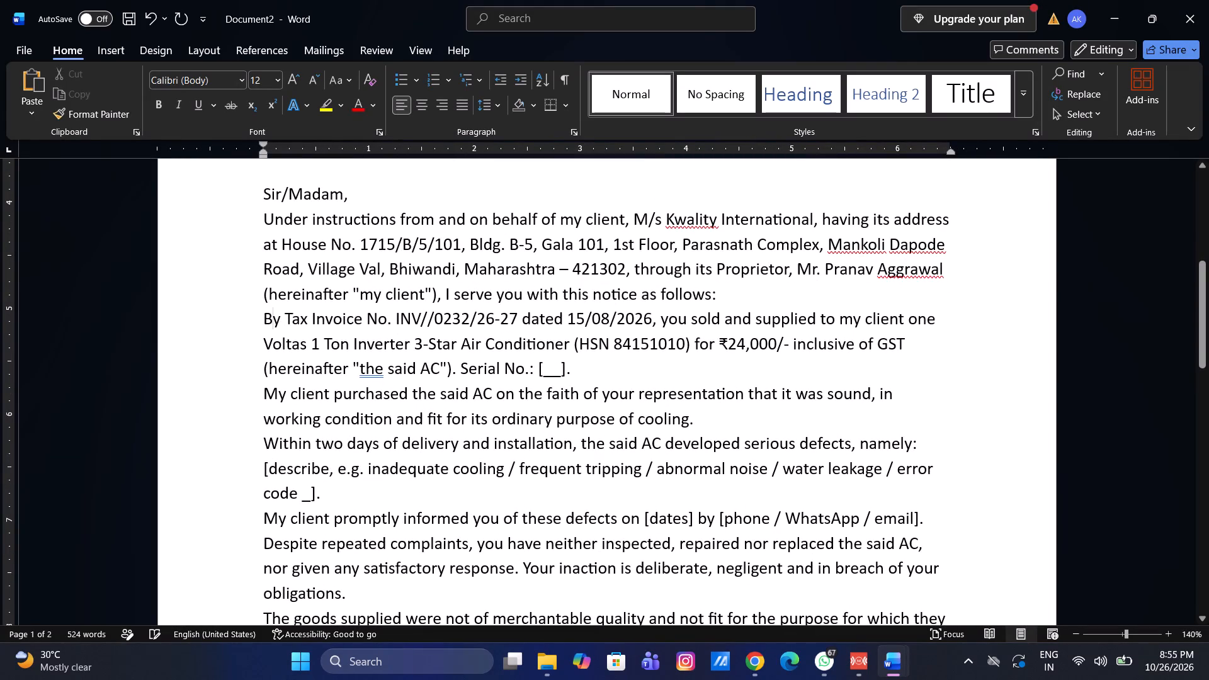
{"action": "left_click", "coordinate": [261, 320]}
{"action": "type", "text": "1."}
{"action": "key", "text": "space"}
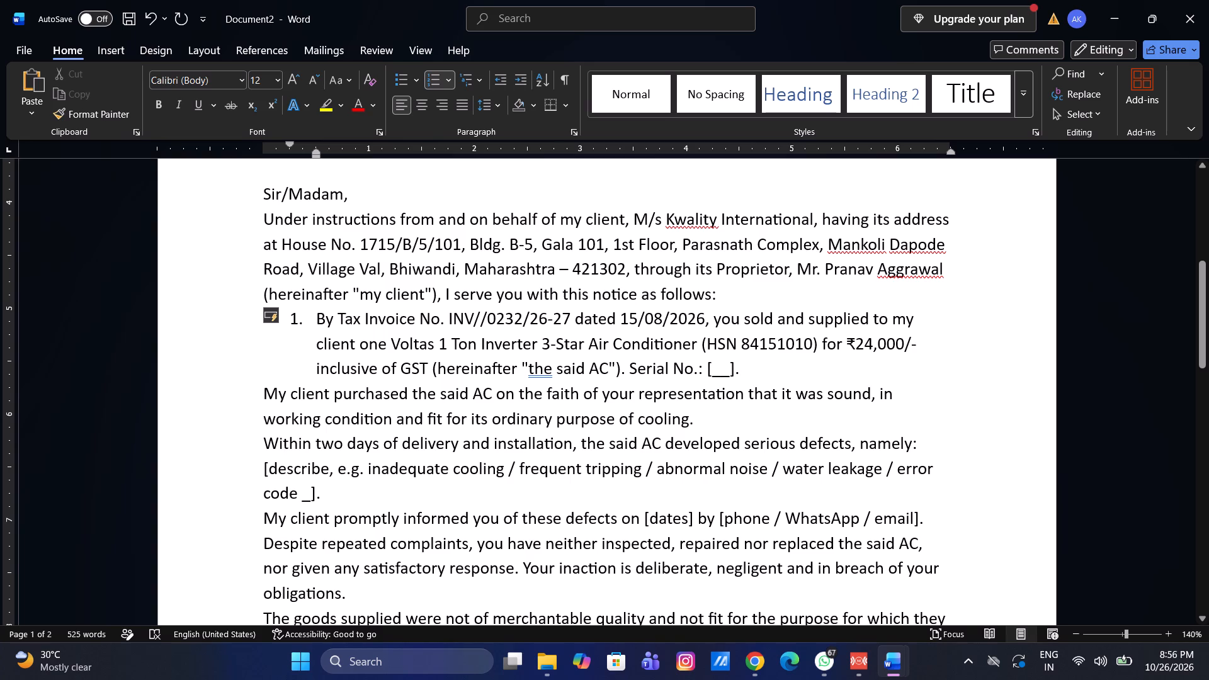
Delete the "Serial No.: [__]." placeholder from the end of item 1.
{"action": "left_click_drag", "start_coordinate": [630, 367], "coordinate": [633, 367]}
{"action": "left_click_drag", "start_coordinate": [633, 367], "coordinate": [737, 367]}
{"action": "key", "text": "BackSpace"}
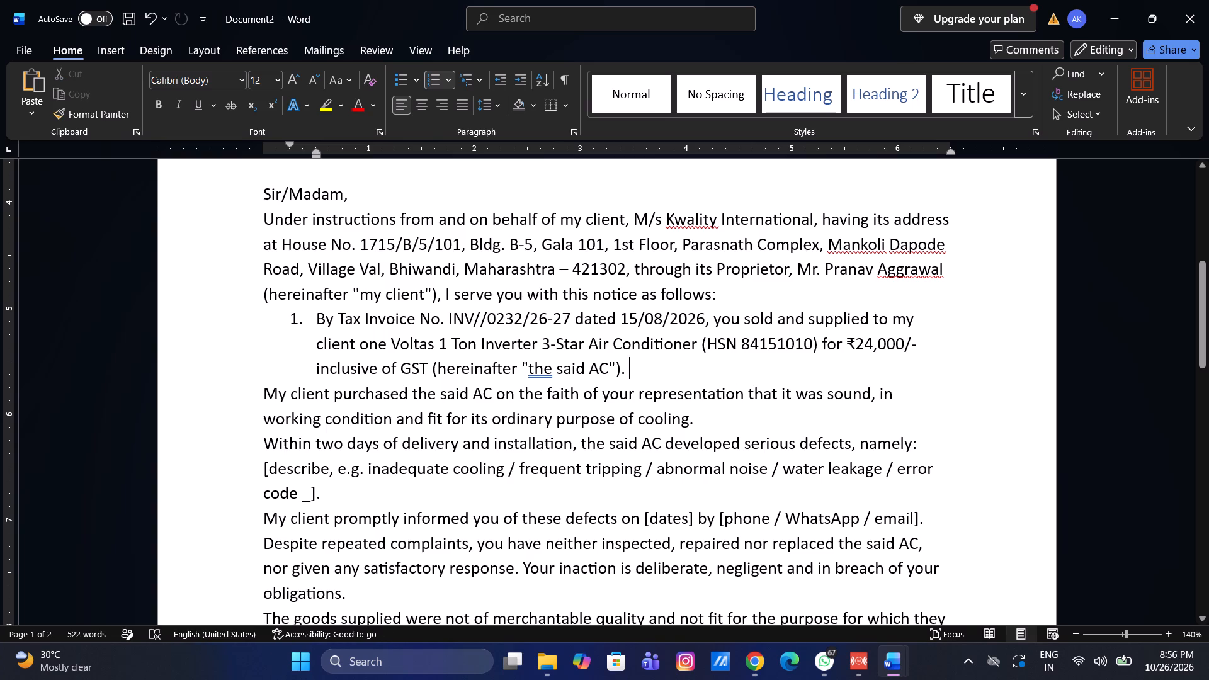
Insert the amount in words, "(Rupees Twenty Four Thousand Only)", after "₹24,000/-" in item 1.
{"action": "left_click", "coordinate": [921, 344]}
{"action": "key", "text": "shift+parenleft"}
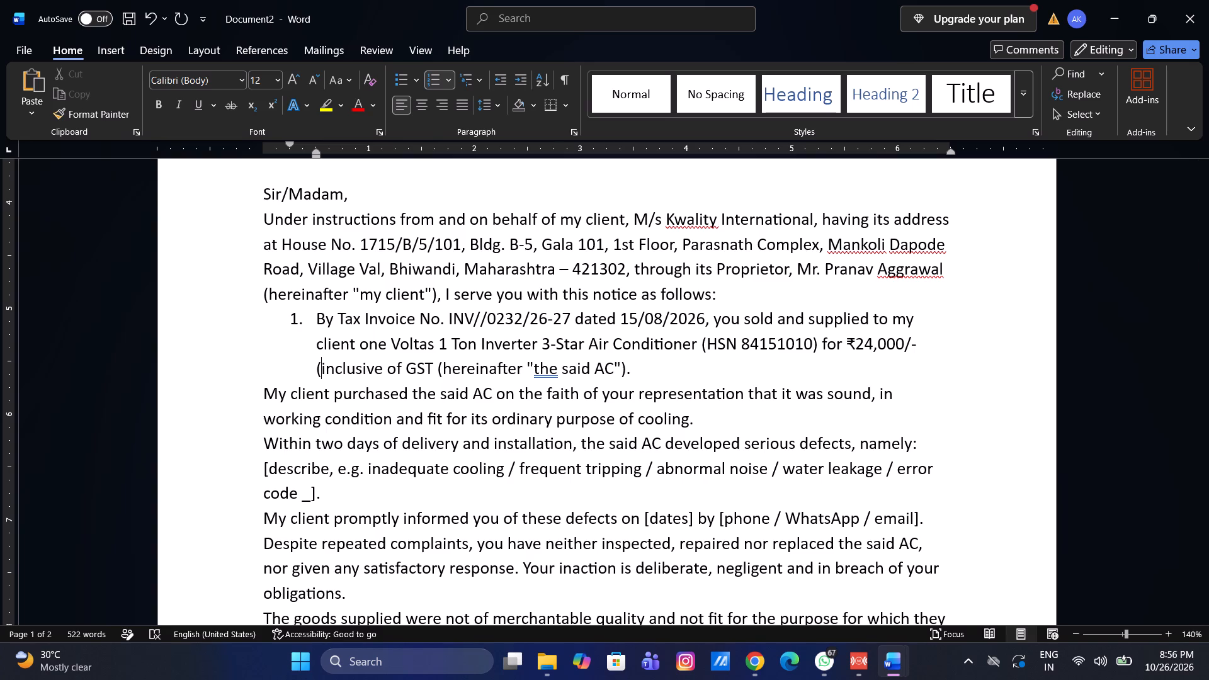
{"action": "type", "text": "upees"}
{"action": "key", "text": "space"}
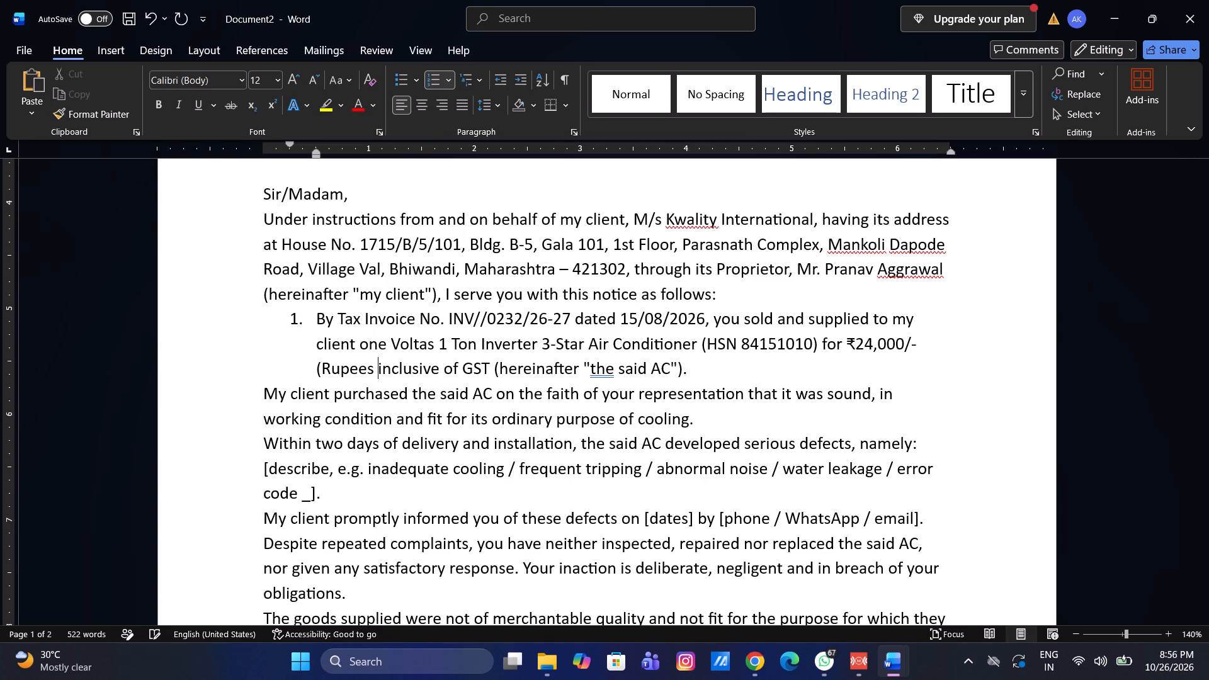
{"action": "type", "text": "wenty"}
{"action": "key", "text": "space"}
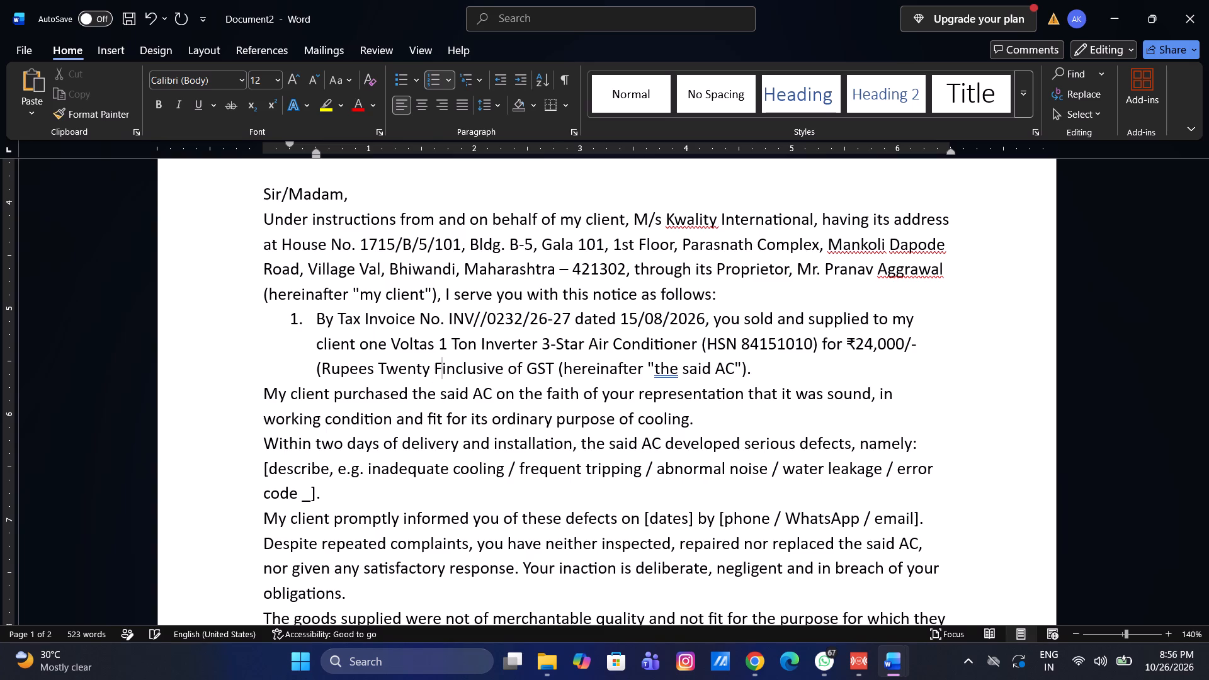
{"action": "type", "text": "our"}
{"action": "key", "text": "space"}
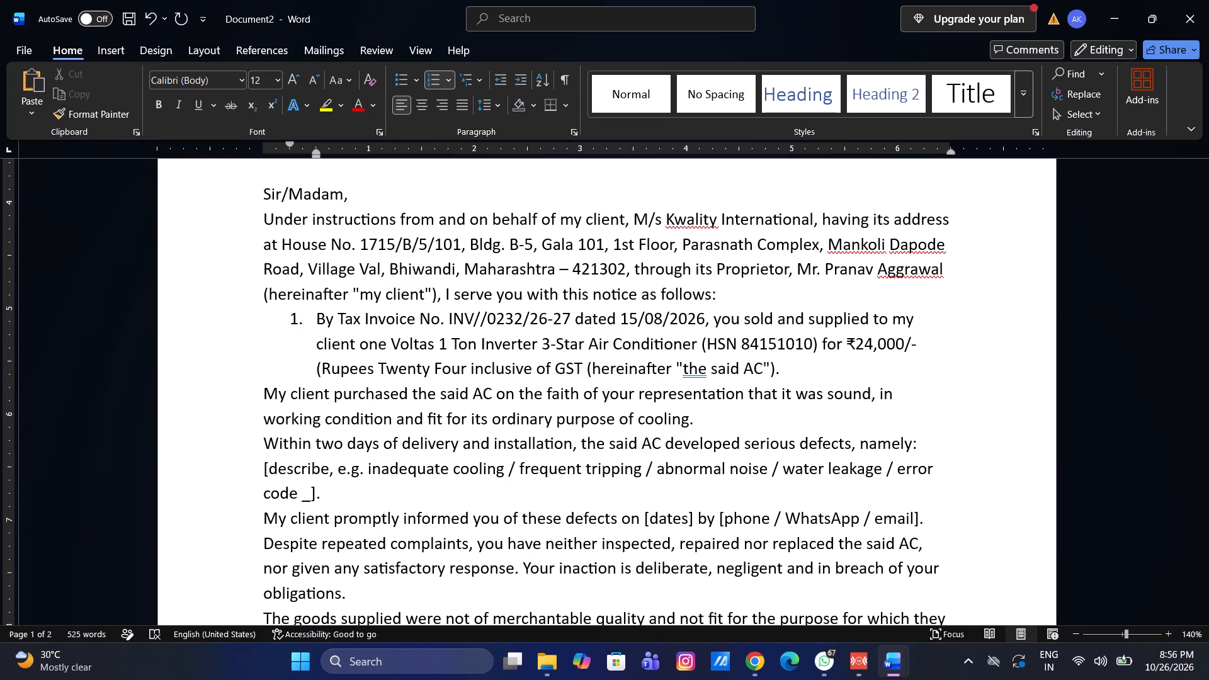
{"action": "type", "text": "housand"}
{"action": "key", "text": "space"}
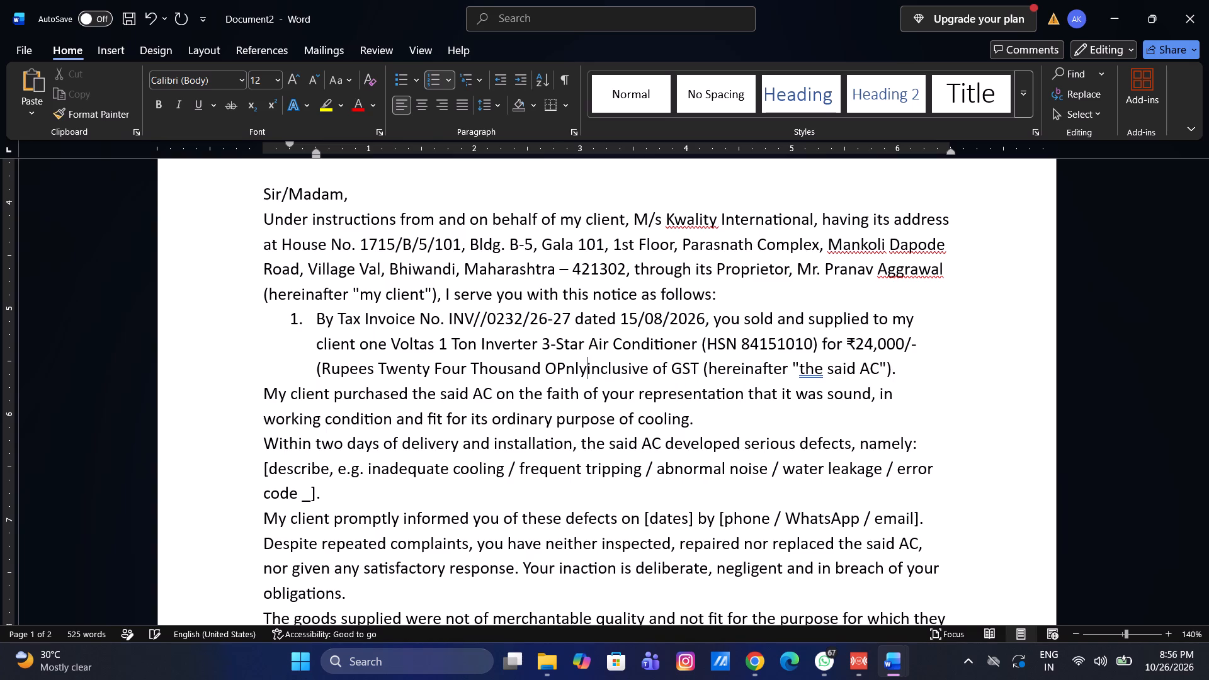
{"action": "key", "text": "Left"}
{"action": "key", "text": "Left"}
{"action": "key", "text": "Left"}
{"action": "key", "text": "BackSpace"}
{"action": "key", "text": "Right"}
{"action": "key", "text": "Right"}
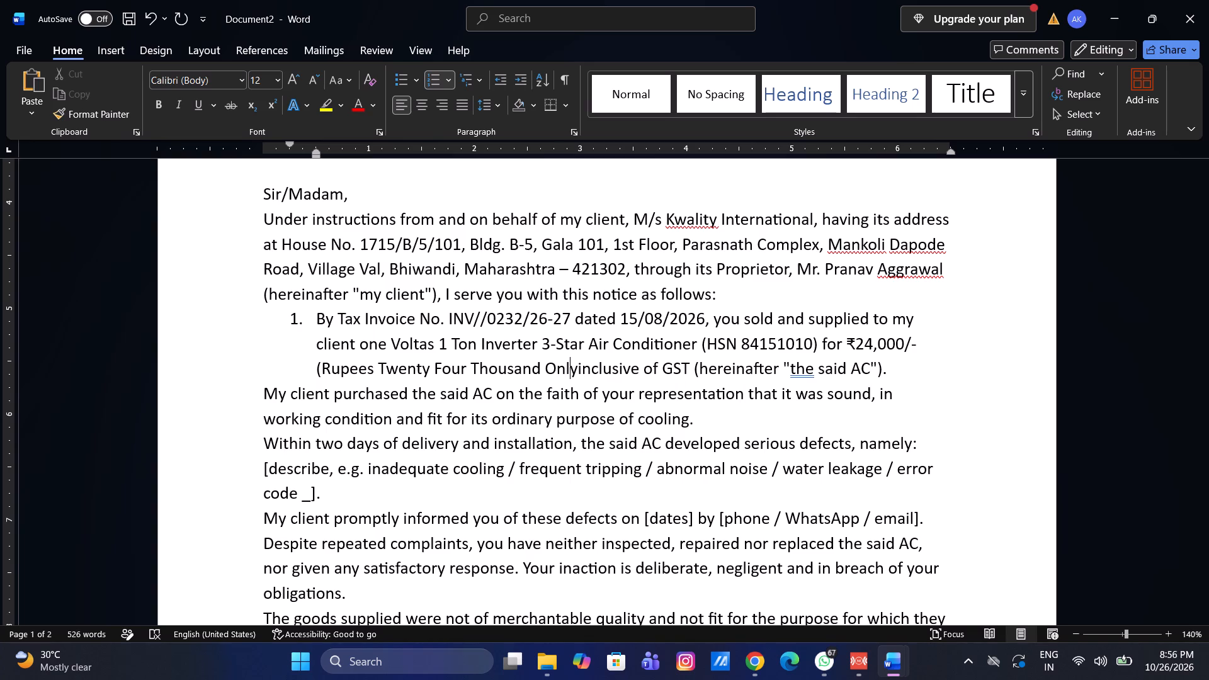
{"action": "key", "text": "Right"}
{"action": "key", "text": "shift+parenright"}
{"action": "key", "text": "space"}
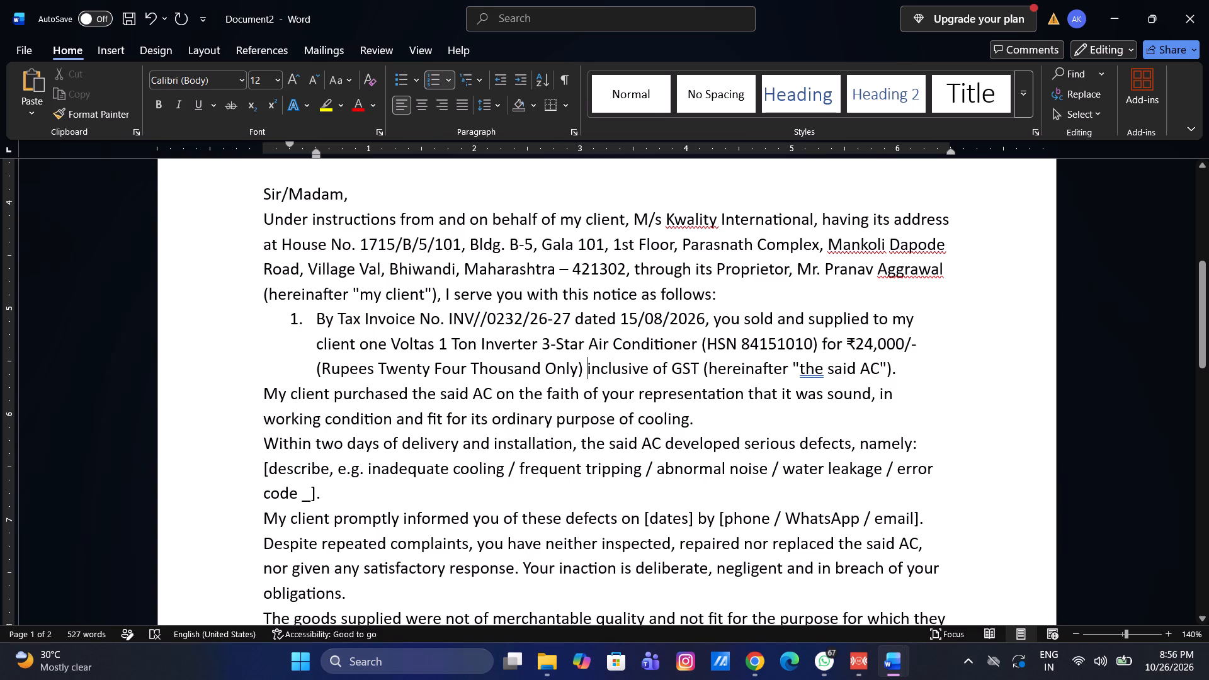
Set the line spacing of the opening "Under instructions" paragraph and item 1 to 1.5.
{"action": "left_click_drag", "start_coordinate": [523, 295], "coordinate": [540, 314]}
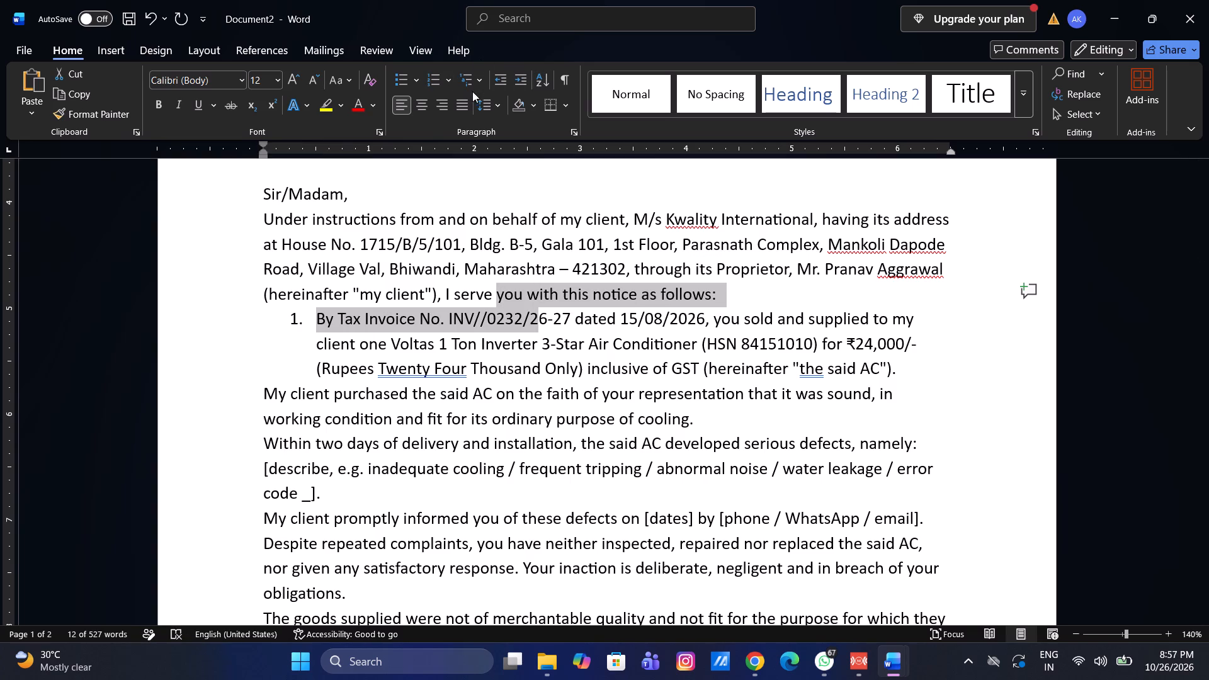
{"action": "left_click", "coordinate": [497, 105]}
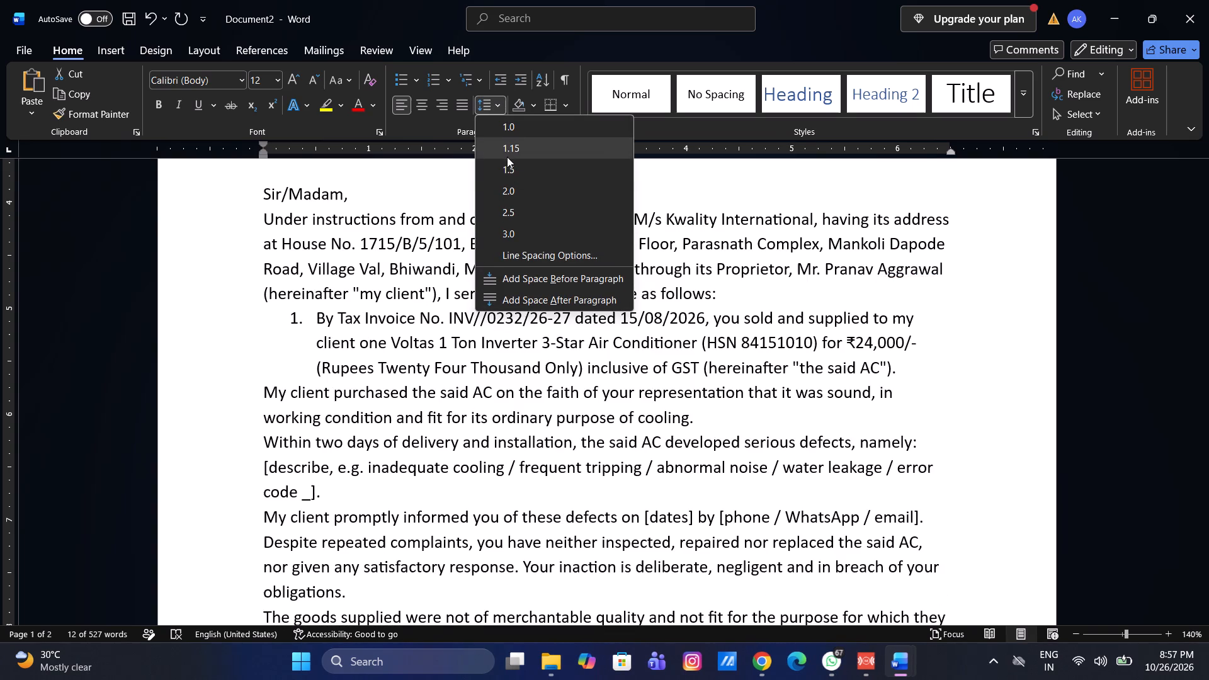
{"action": "left_click", "coordinate": [508, 166]}
{"action": "left_click", "coordinate": [428, 338]}
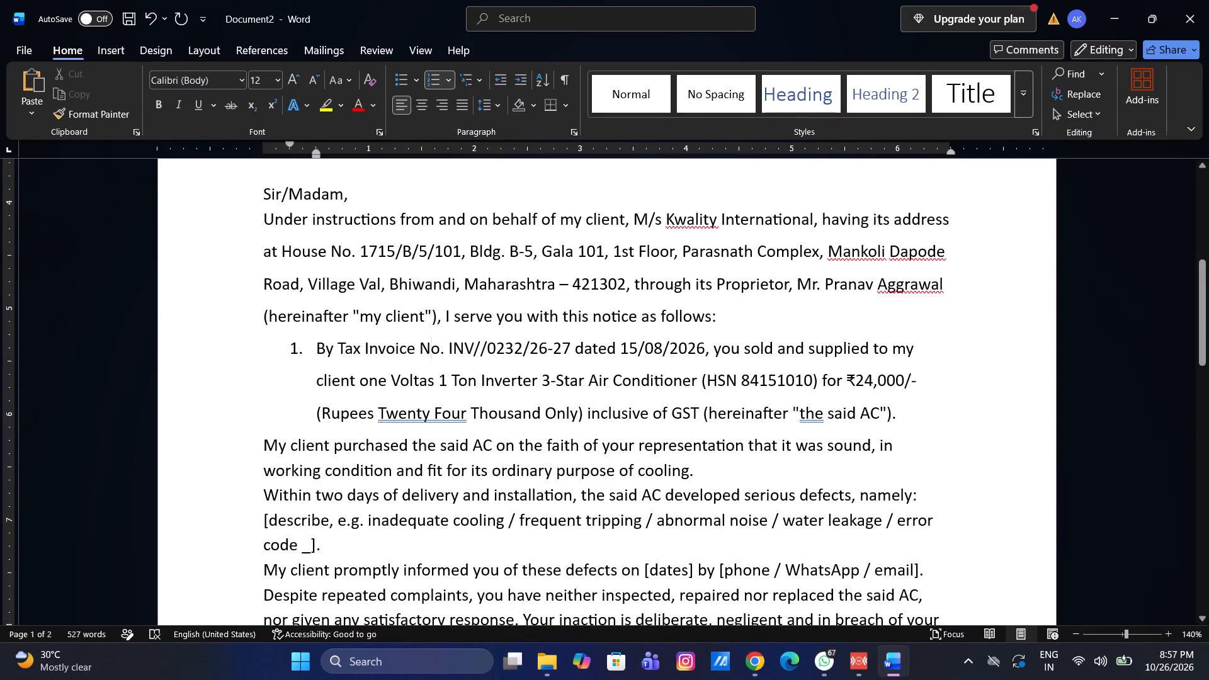
Number the "My client purchased the said AC" paragraph as item 2 of the list.
{"action": "left_click", "coordinate": [259, 445]}
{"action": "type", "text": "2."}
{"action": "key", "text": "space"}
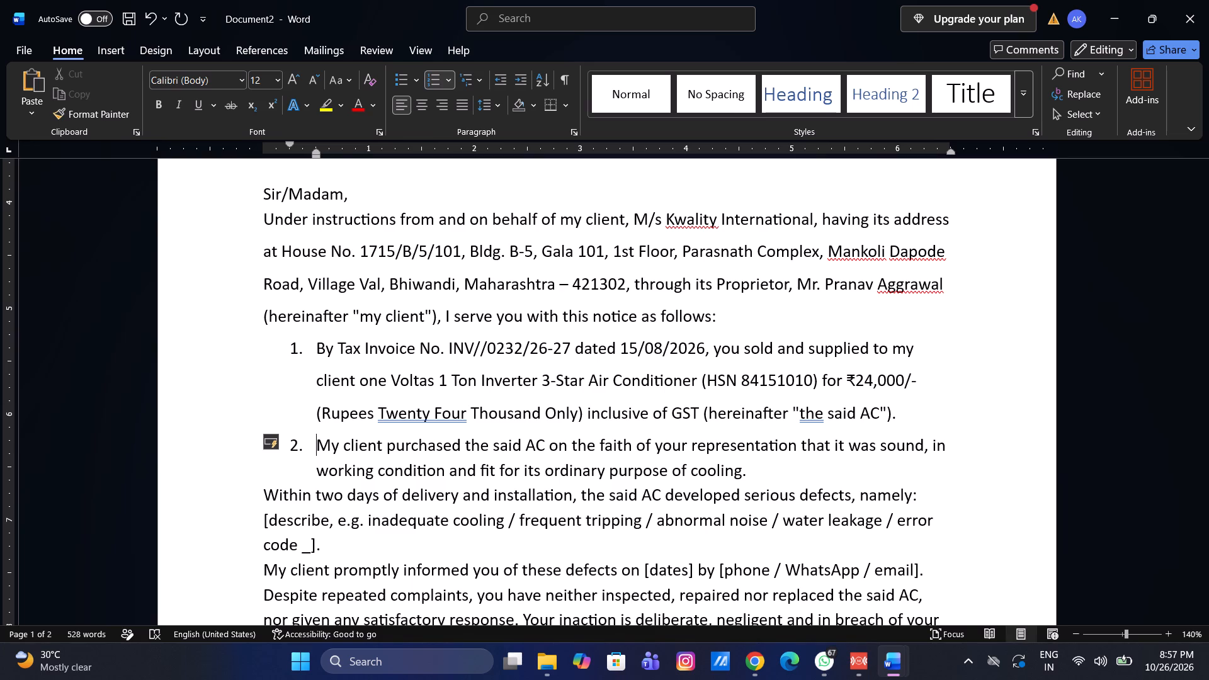
Add the word "Unfortunately" at the start of the "Within two days of delivery" paragraph.
{"action": "scroll", "coordinate": [259, 445], "scroll_direction": "down", "scroll_amount": 3, "text": "ctrl"}
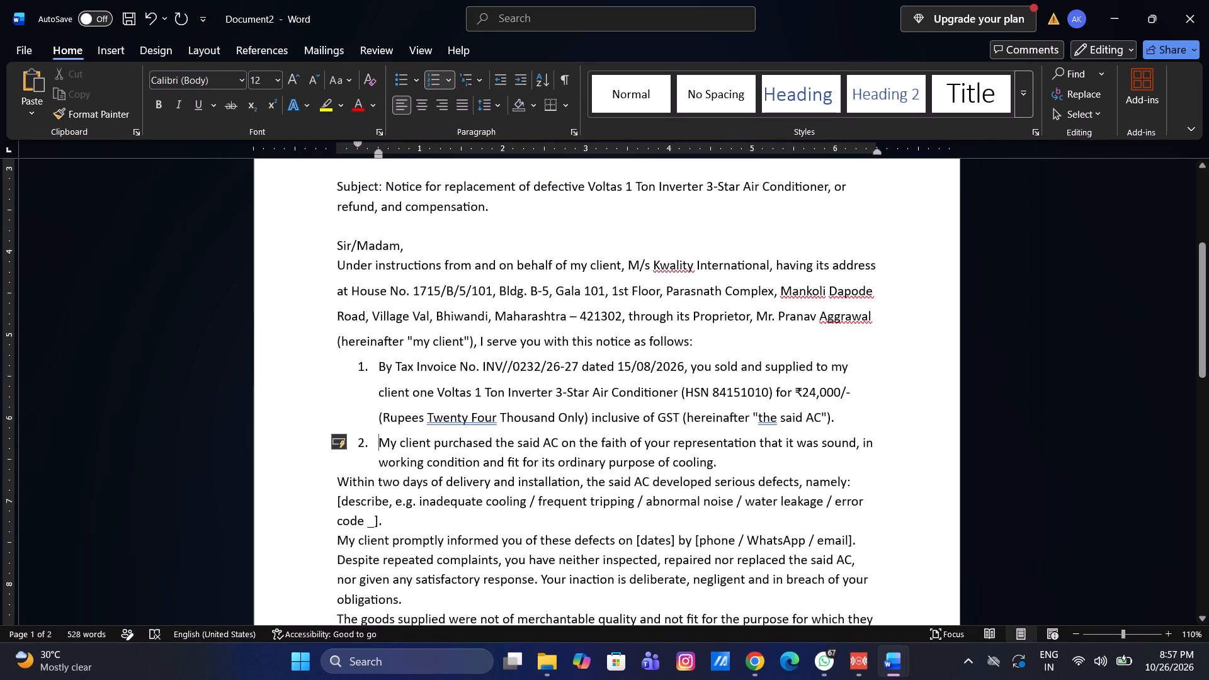
{"action": "scroll", "coordinate": [459, 466], "scroll_direction": "up", "scroll_amount": 5, "text": "ctrl"}
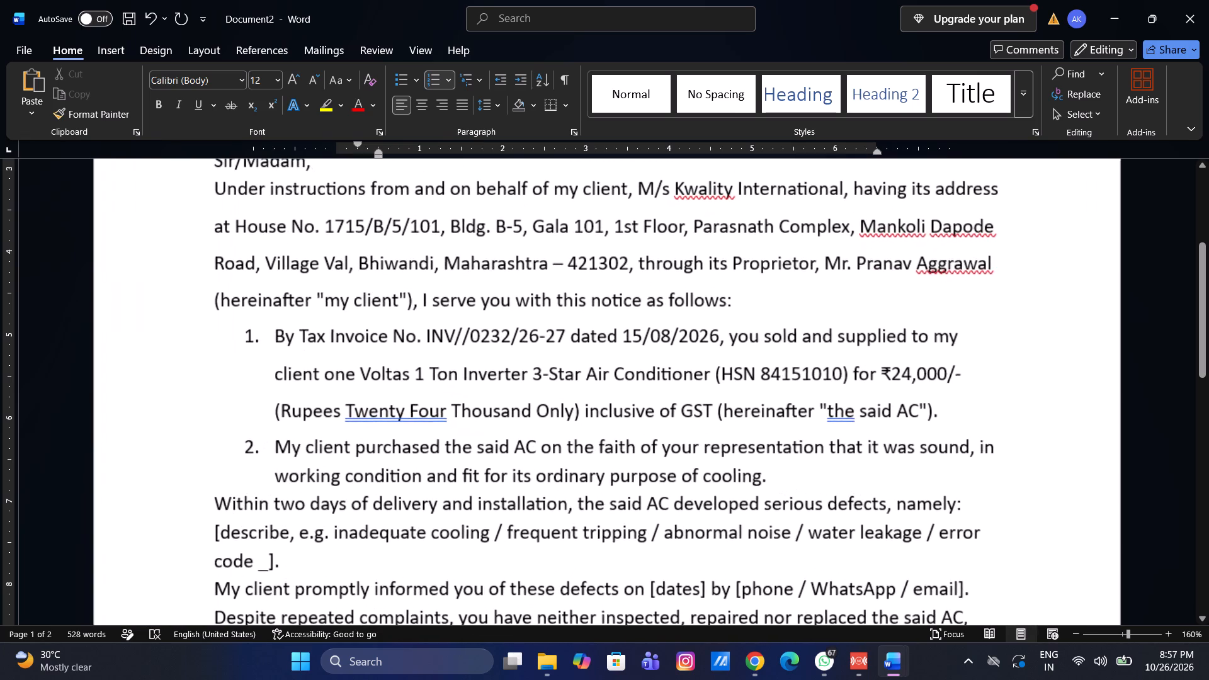
{"action": "scroll", "coordinate": [459, 466], "scroll_direction": "down", "scroll_amount": 1}
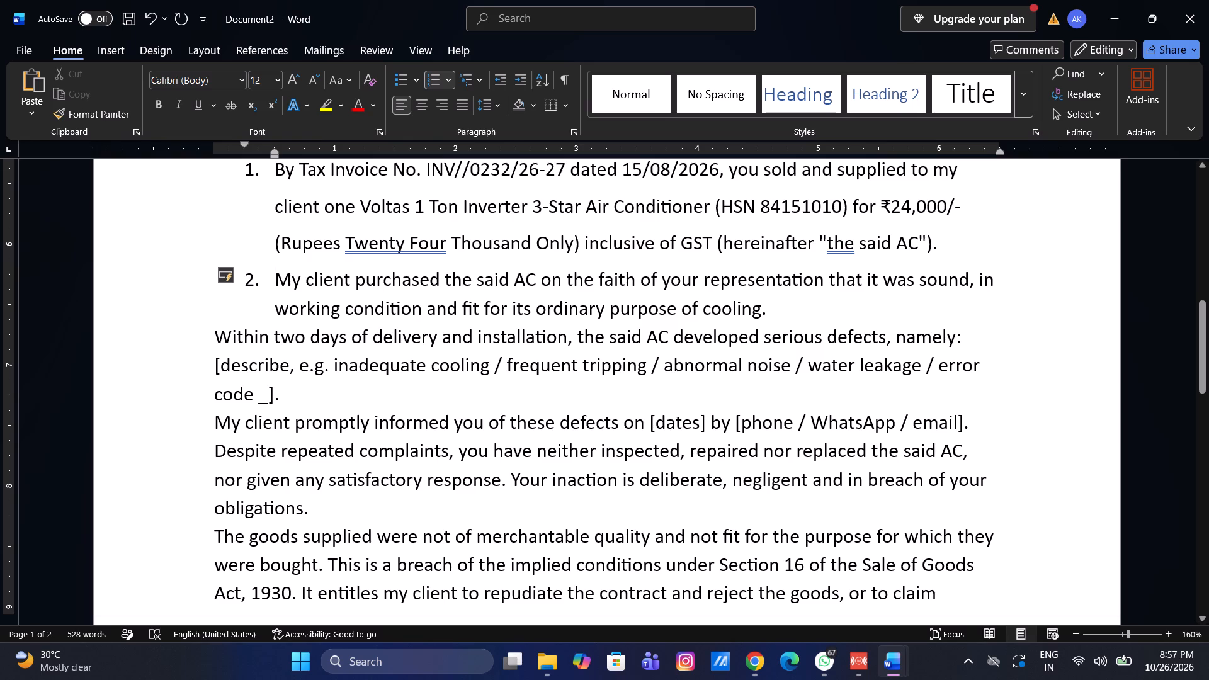
{"action": "left_click", "coordinate": [215, 335]}
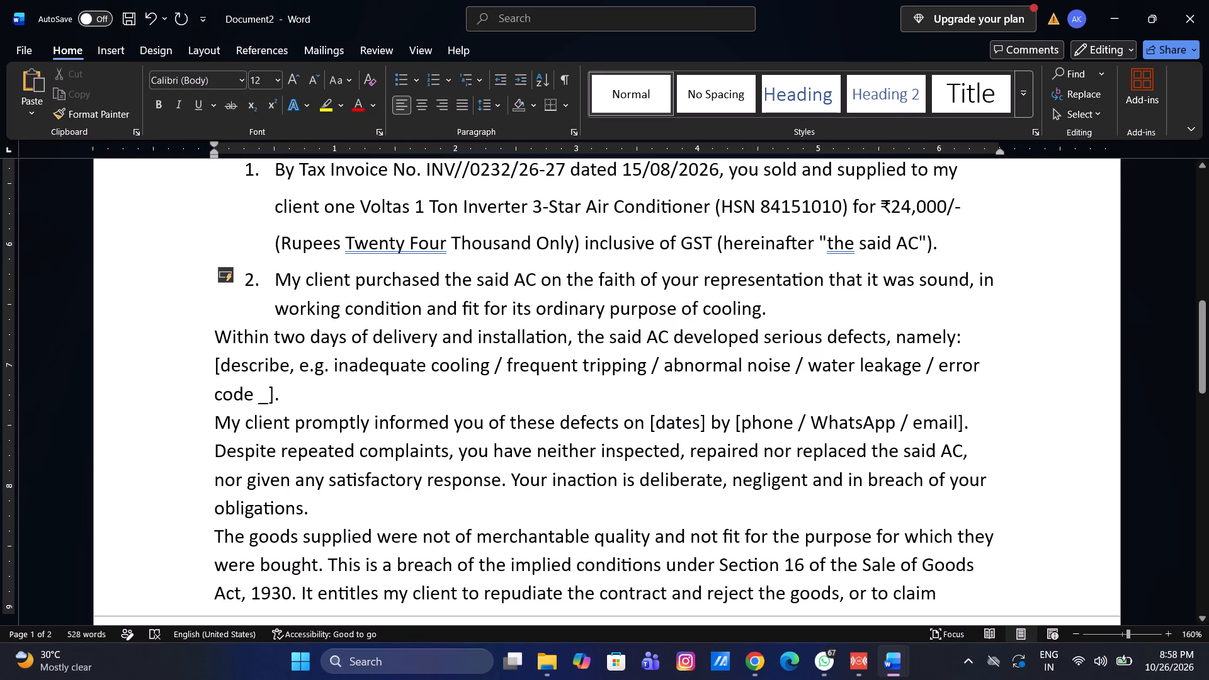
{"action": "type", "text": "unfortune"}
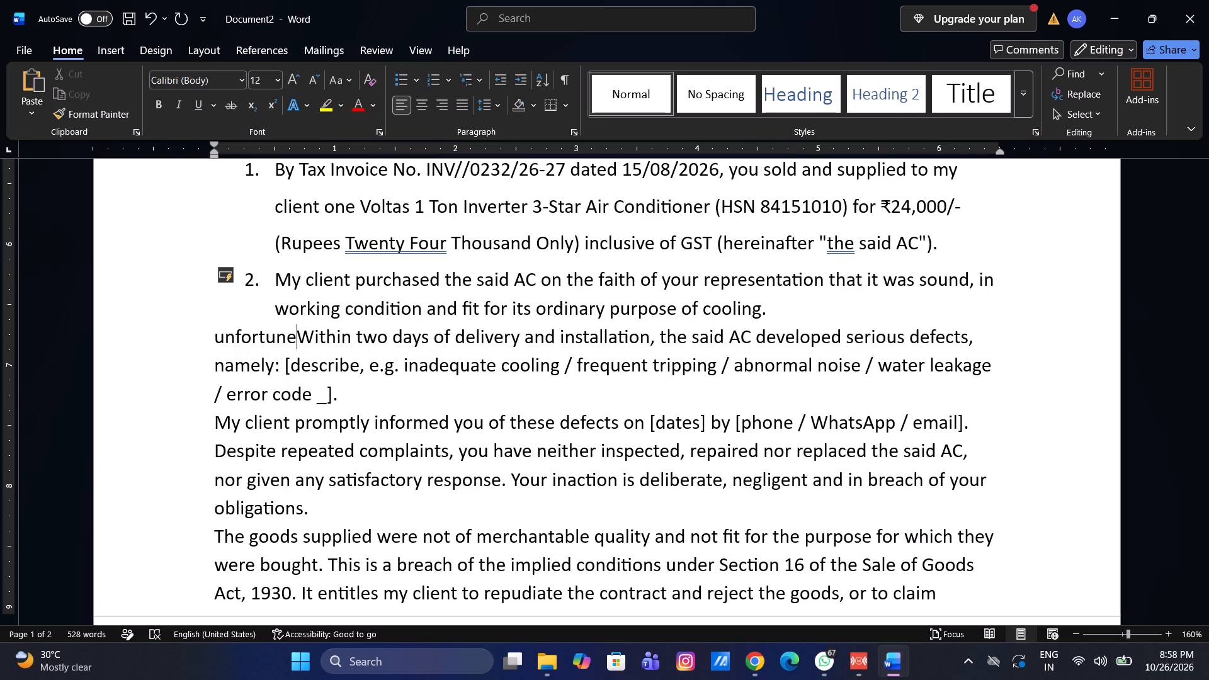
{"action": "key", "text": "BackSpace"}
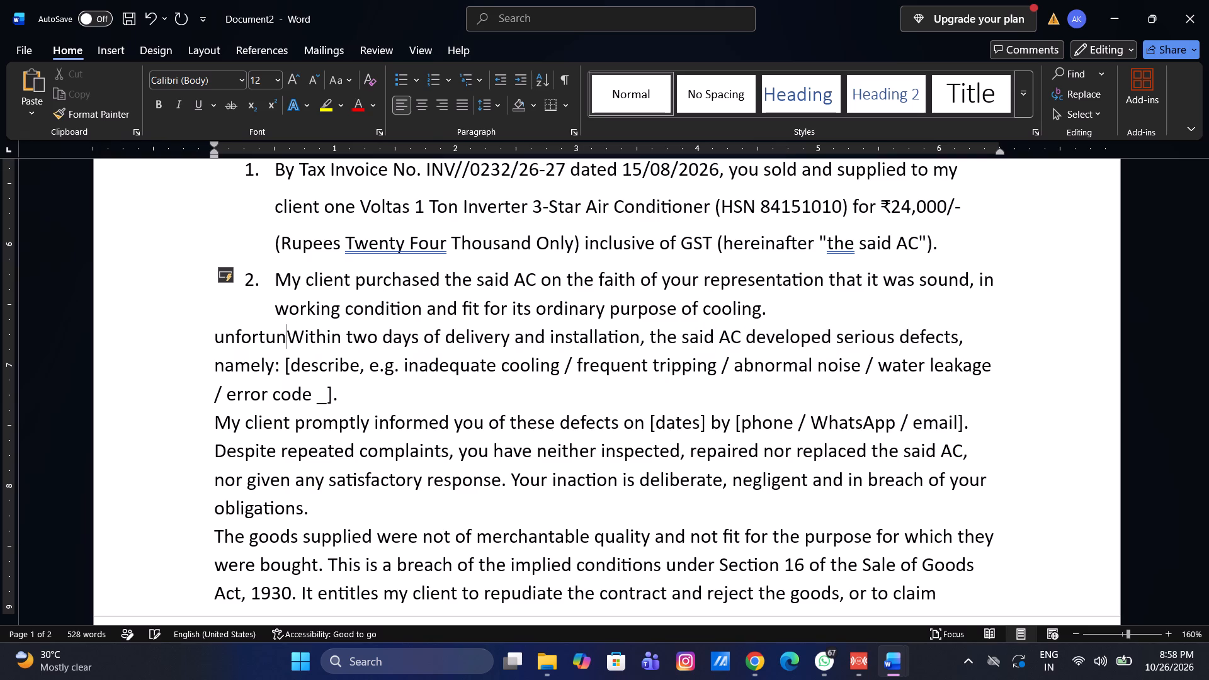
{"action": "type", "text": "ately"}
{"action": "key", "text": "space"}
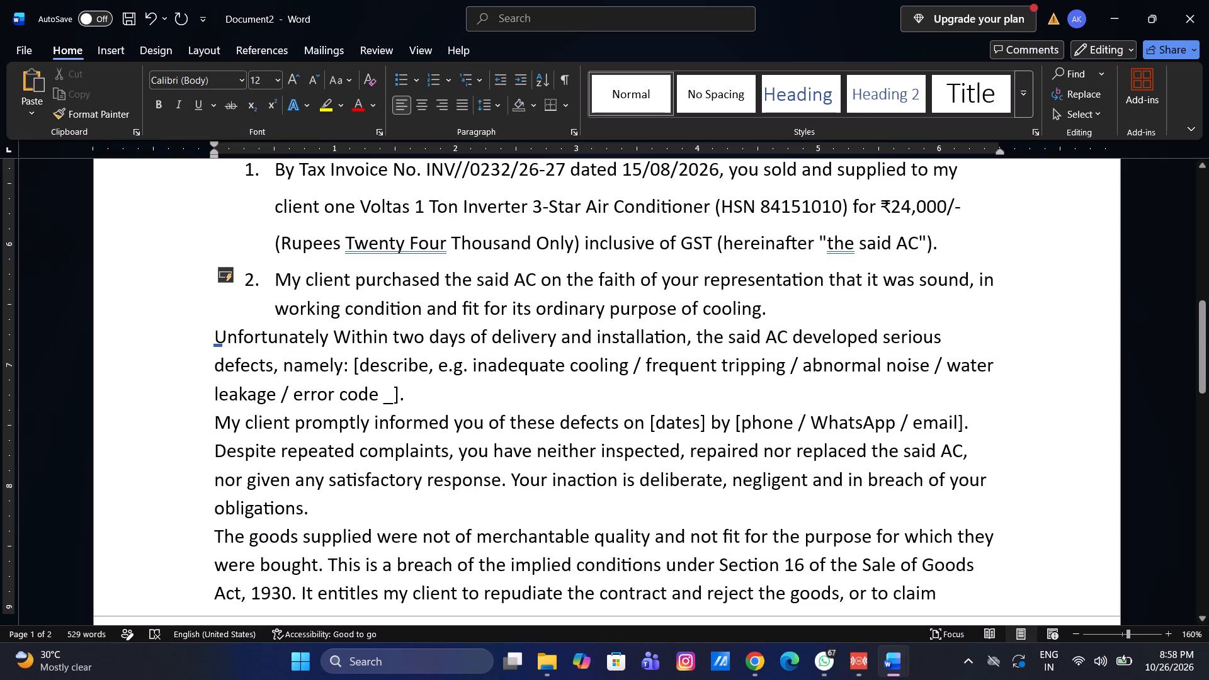
Join the "Unfortunately" paragraph onto the end of item 2, separated by a space.
{"action": "left_click", "coordinate": [218, 338]}
{"action": "key", "text": "BackSpace"}
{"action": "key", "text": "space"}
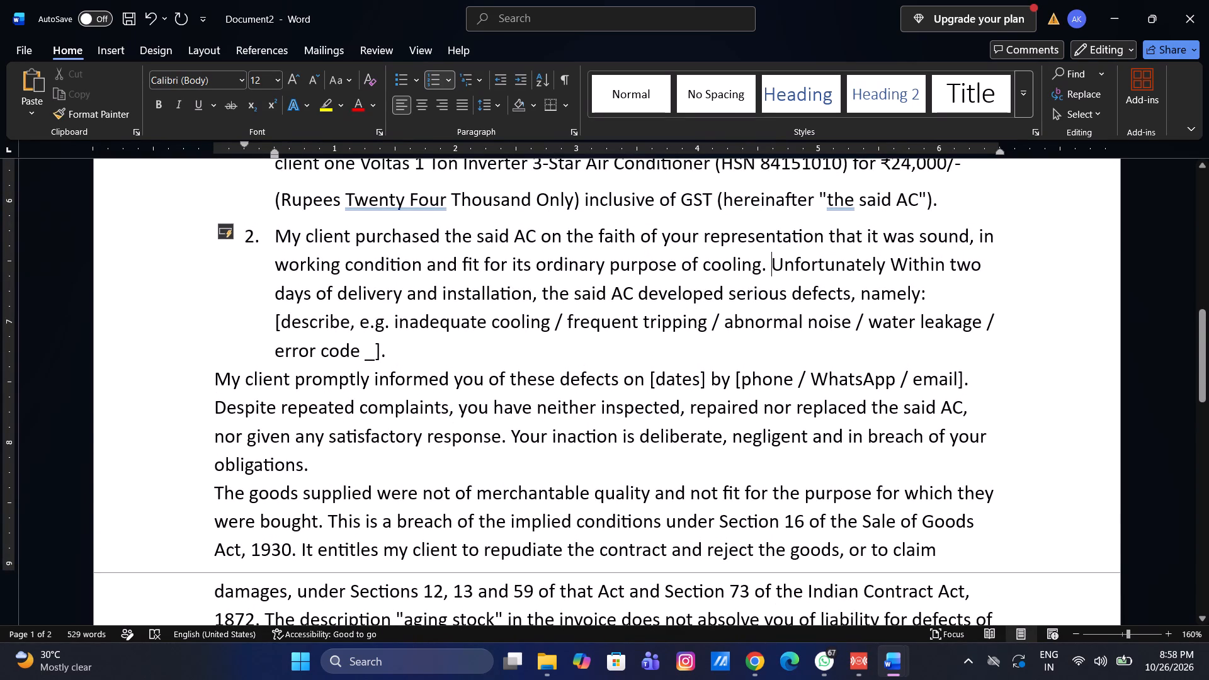
Number the "My client promptly informed you" paragraph as item 3 of the list.
{"action": "left_click", "coordinate": [212, 382]}
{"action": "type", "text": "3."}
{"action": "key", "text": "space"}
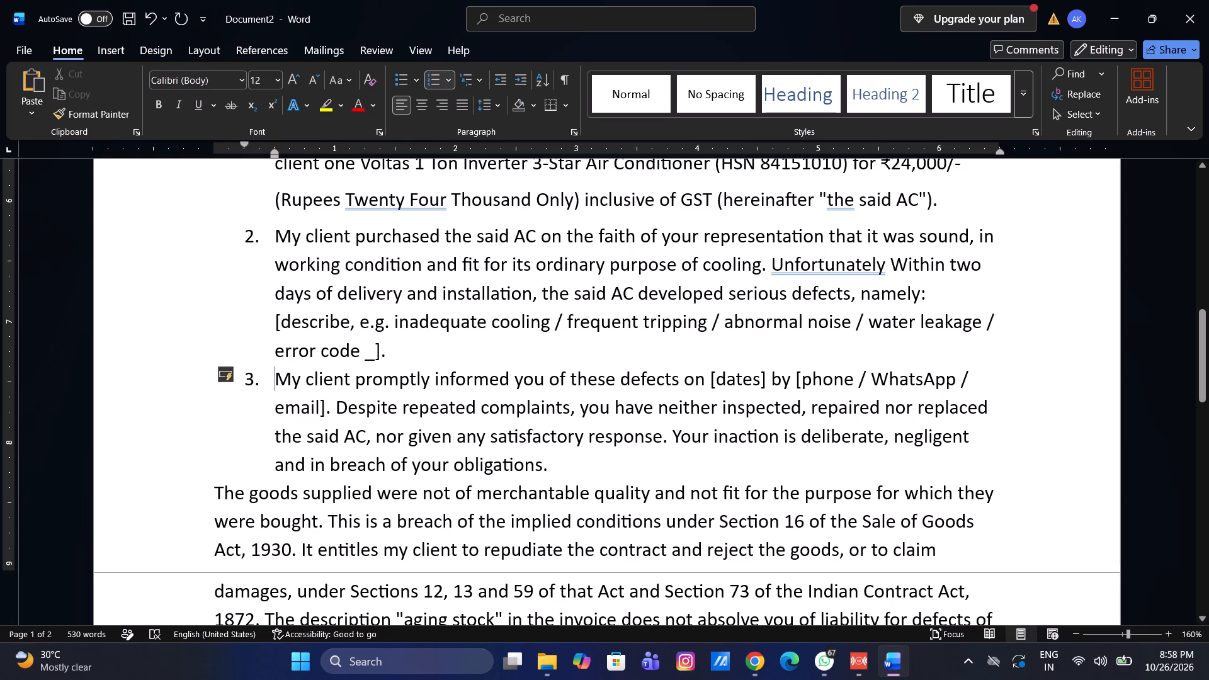
Delete the "[dates]" placeholder from the first sentence of item 3.
{"action": "left_click", "coordinate": [770, 382]}
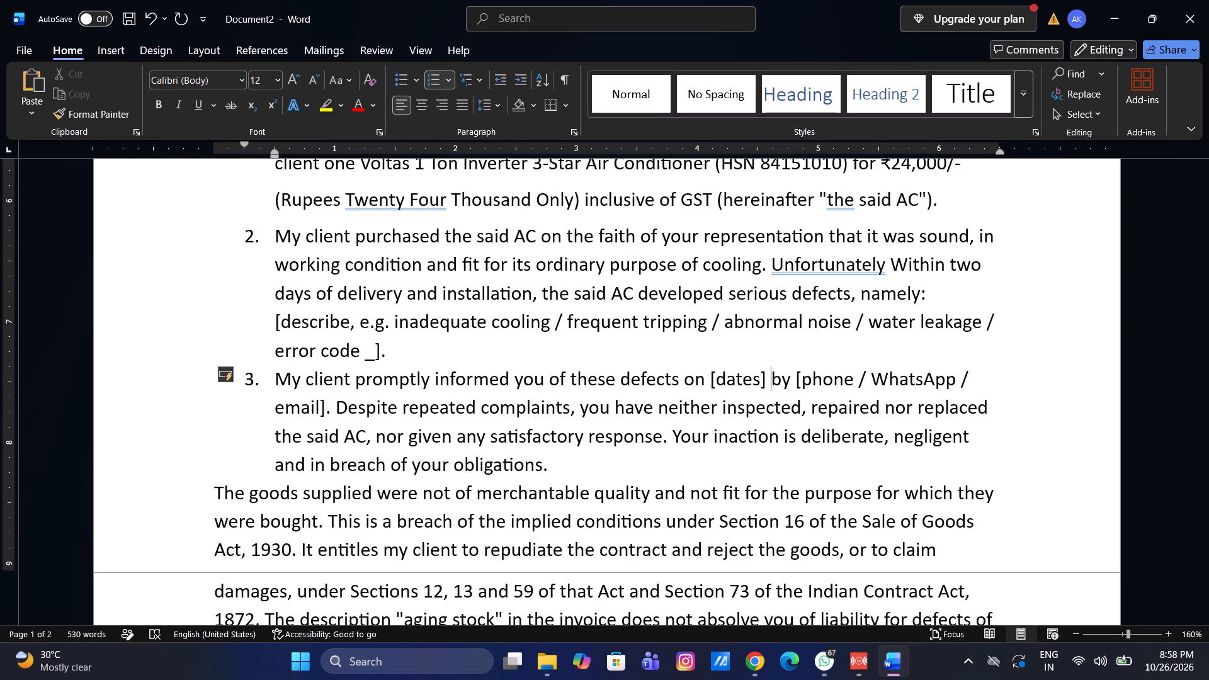
{"action": "key", "text": "BackSpace"}
{"action": "key", "text": "BackSpace"}
{"action": "key", "text": "BackSpace"}
{"action": "key", "text": "BackSpace"}
{"action": "key", "text": "BackSpace"}
{"action": "key", "text": "BackSpace"}
{"action": "key", "text": "BackSpace"}
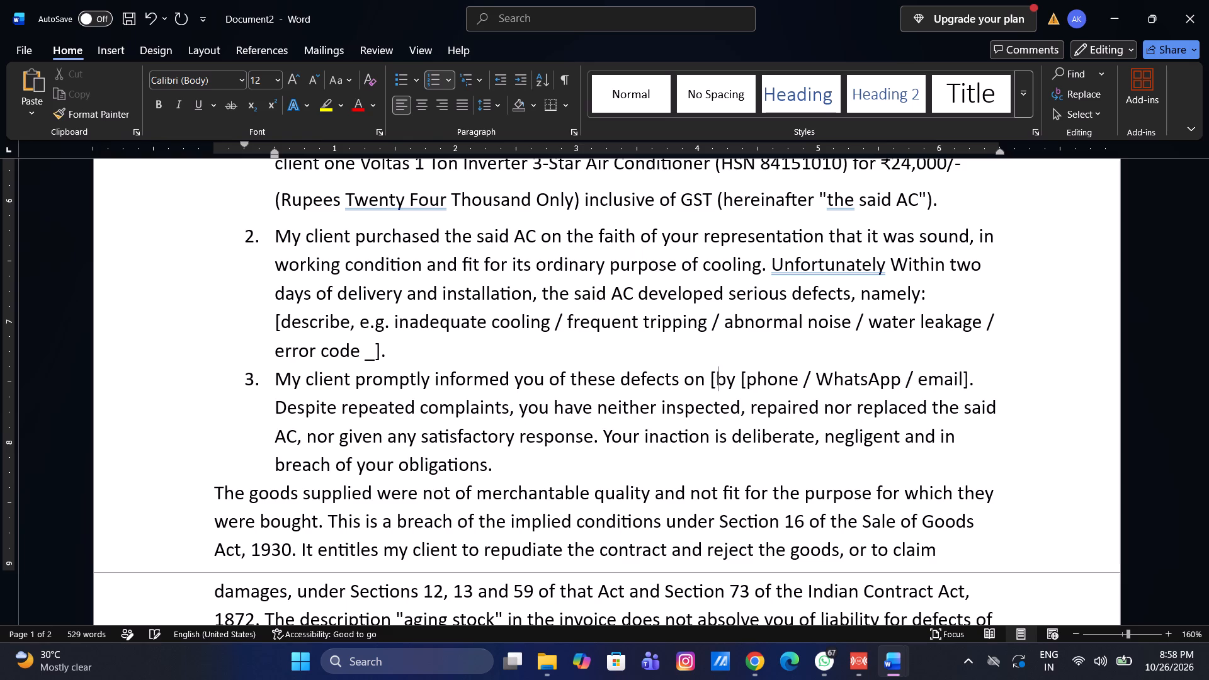
{"action": "key", "text": "BackSpace"}
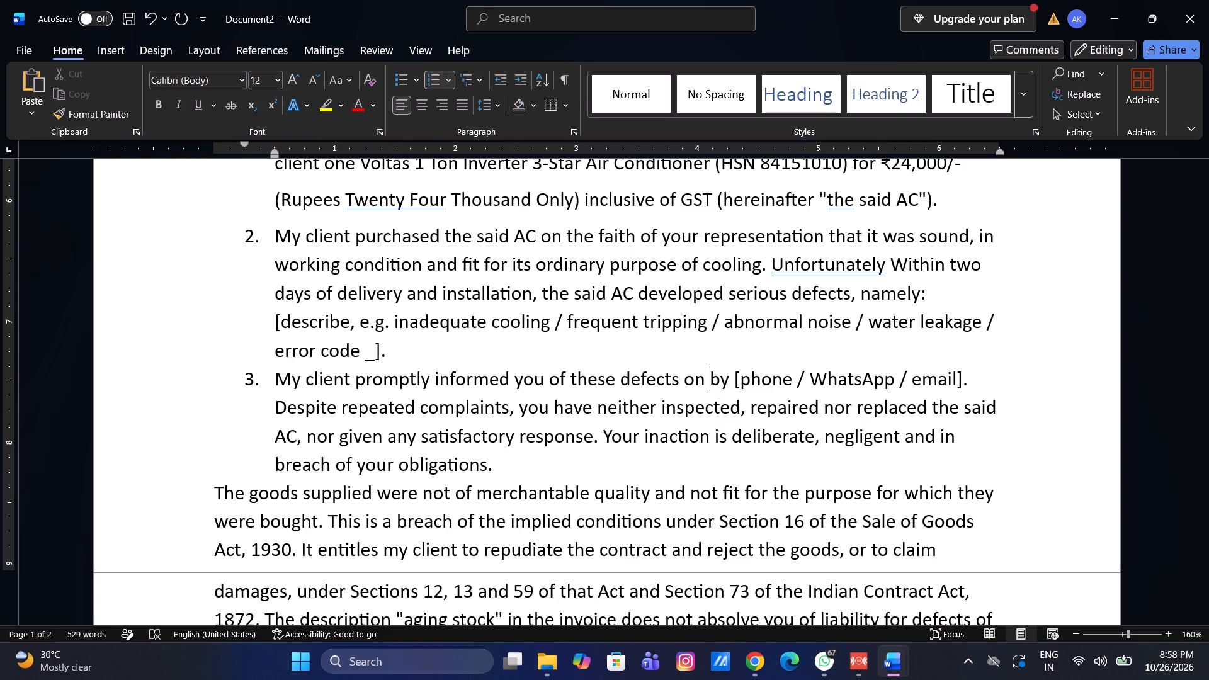
Cut "by [phone / WhatsApp / email]" in item 3 down to "phone", so the sentence ends "these defects on phone.".
{"action": "left_click", "coordinate": [742, 382]}
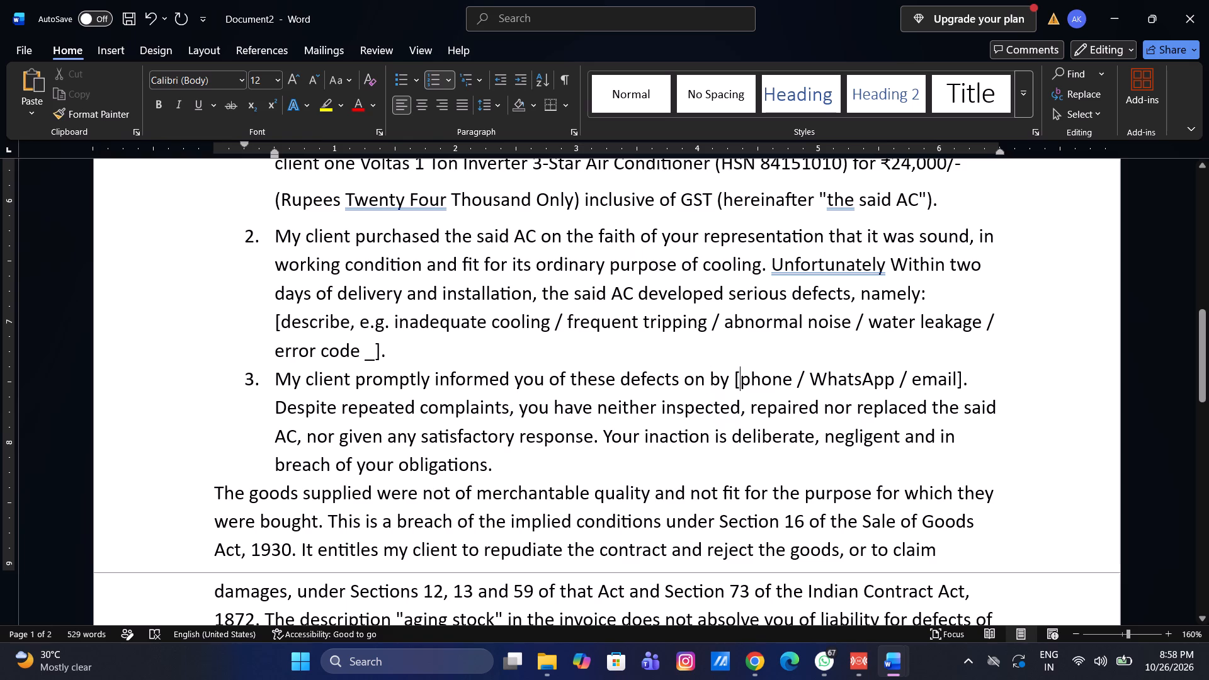
{"action": "key", "text": "BackSpace"}
{"action": "key", "text": "BackSpace"}
{"action": "key", "text": "BackSpace"}
{"action": "key", "text": "BackSpace"}
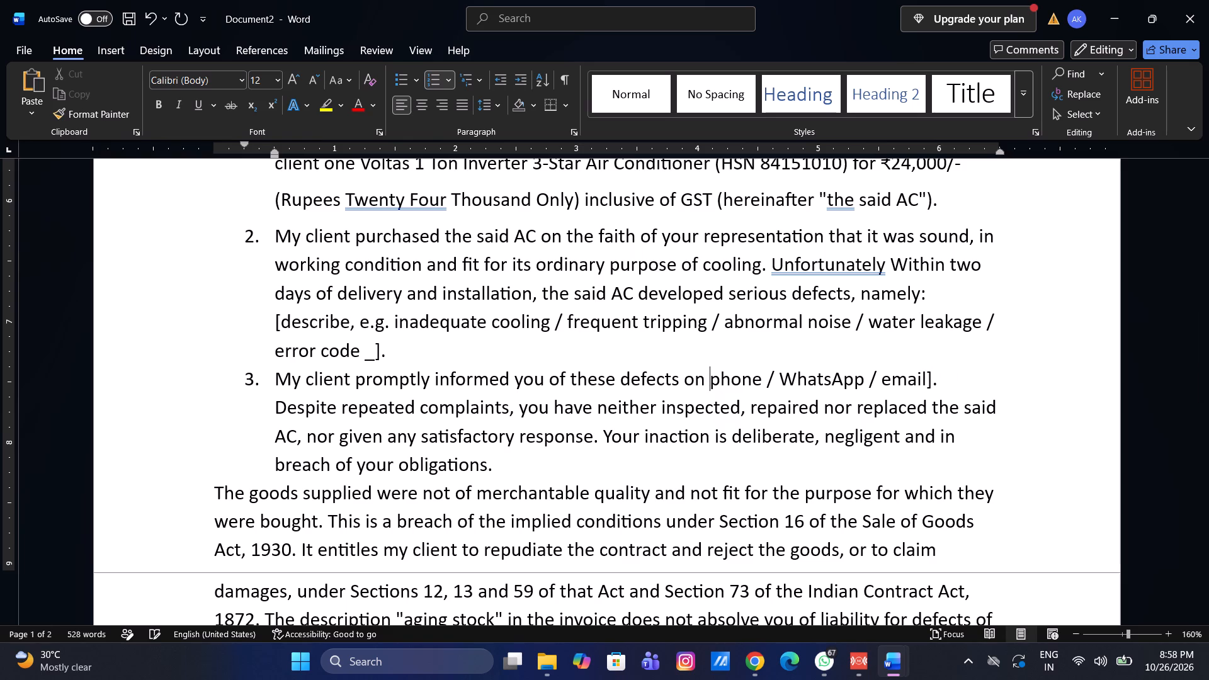
{"action": "left_click", "coordinate": [931, 382]}
{"action": "key", "text": "BackSpace"}
{"action": "key", "text": "BackSpace"}
{"action": "key", "text": "BackSpace"}
{"action": "key", "text": "BackSpace"}
{"action": "key", "text": "BackSpace"}
{"action": "key", "text": "BackSpace"}
{"action": "key", "text": "BackSpace"}
{"action": "key", "text": "BackSpace"}
{"action": "key", "text": "BackSpace"}
{"action": "key", "text": "BackSpace"}
{"action": "key", "text": "BackSpace"}
{"action": "key", "text": "BackSpace"}
{"action": "key", "text": "BackSpace"}
{"action": "key", "text": "BackSpace"}
{"action": "key", "text": "BackSpace"}
{"action": "key", "text": "BackSpace"}
{"action": "key", "text": "BackSpace"}
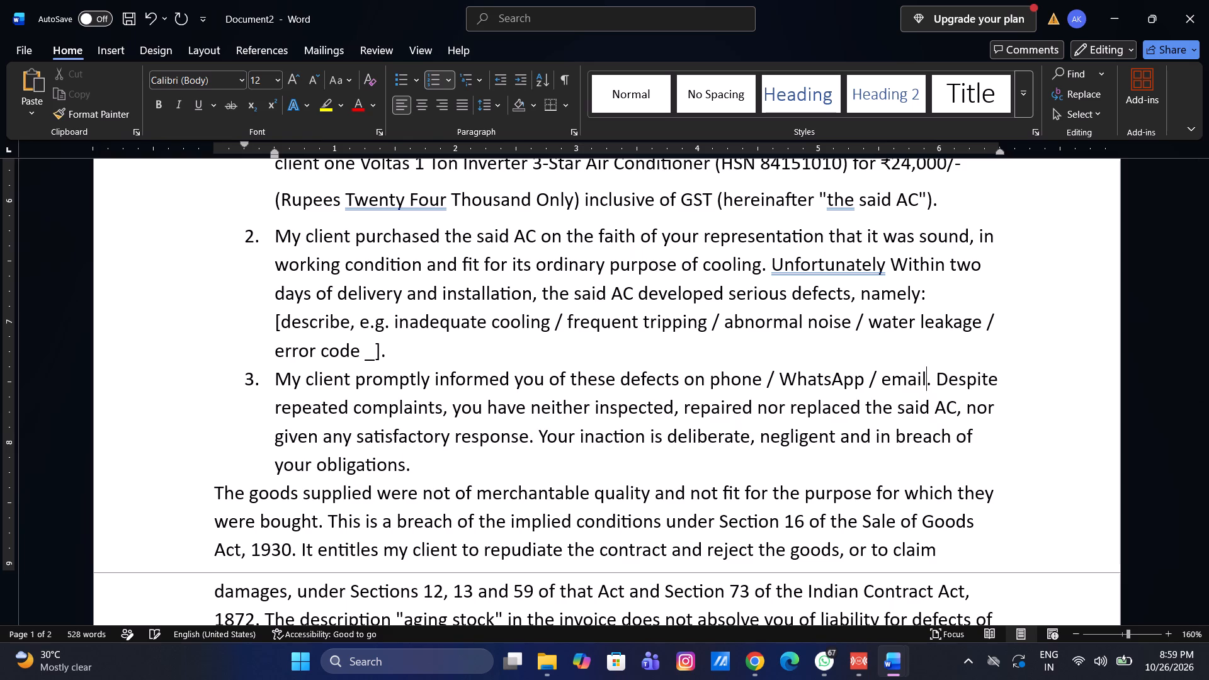
{"action": "key", "text": "BackSpace"}
{"action": "key", "text": "BackSpace"}
{"action": "key", "text": "BackSpace"}
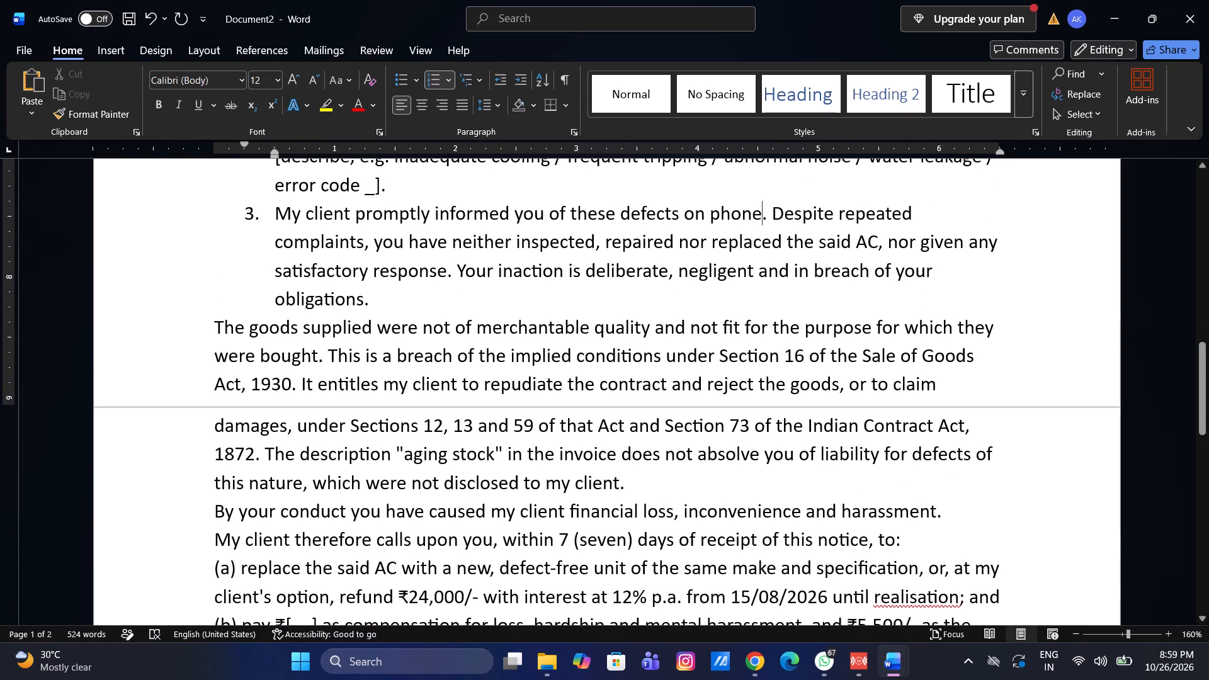
Number the "The goods supplied were not of merchantable quality" paragraph as item 4 of the list.
{"action": "left_click", "coordinate": [215, 319]}
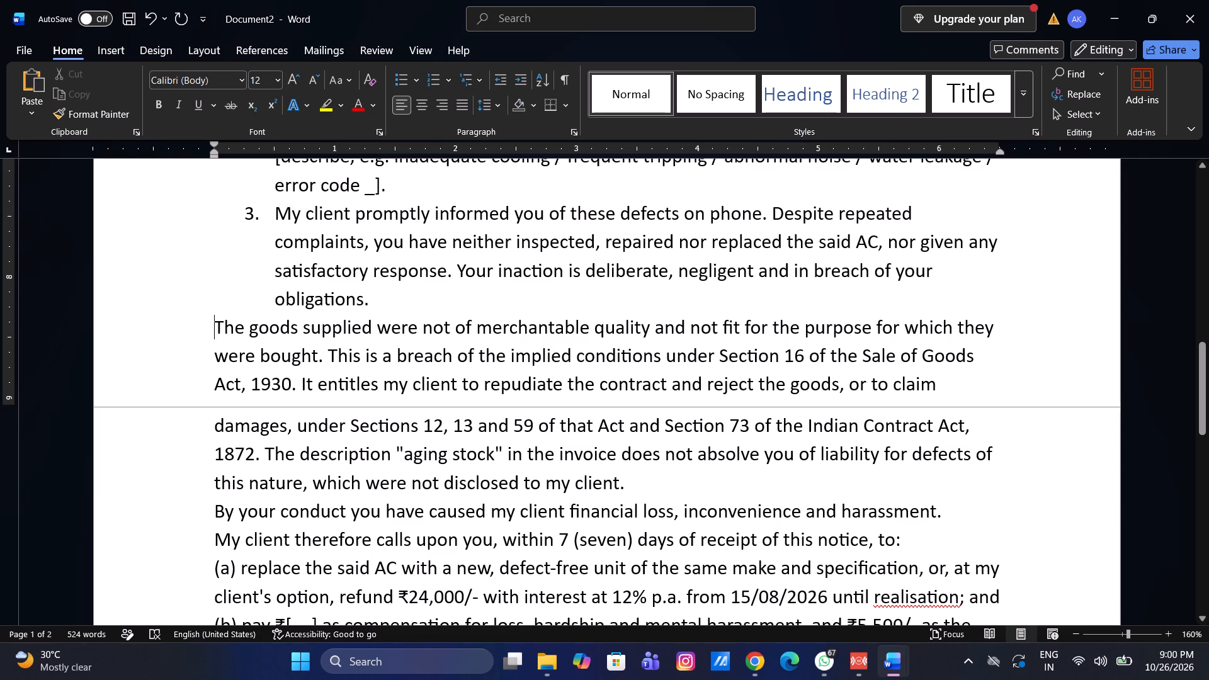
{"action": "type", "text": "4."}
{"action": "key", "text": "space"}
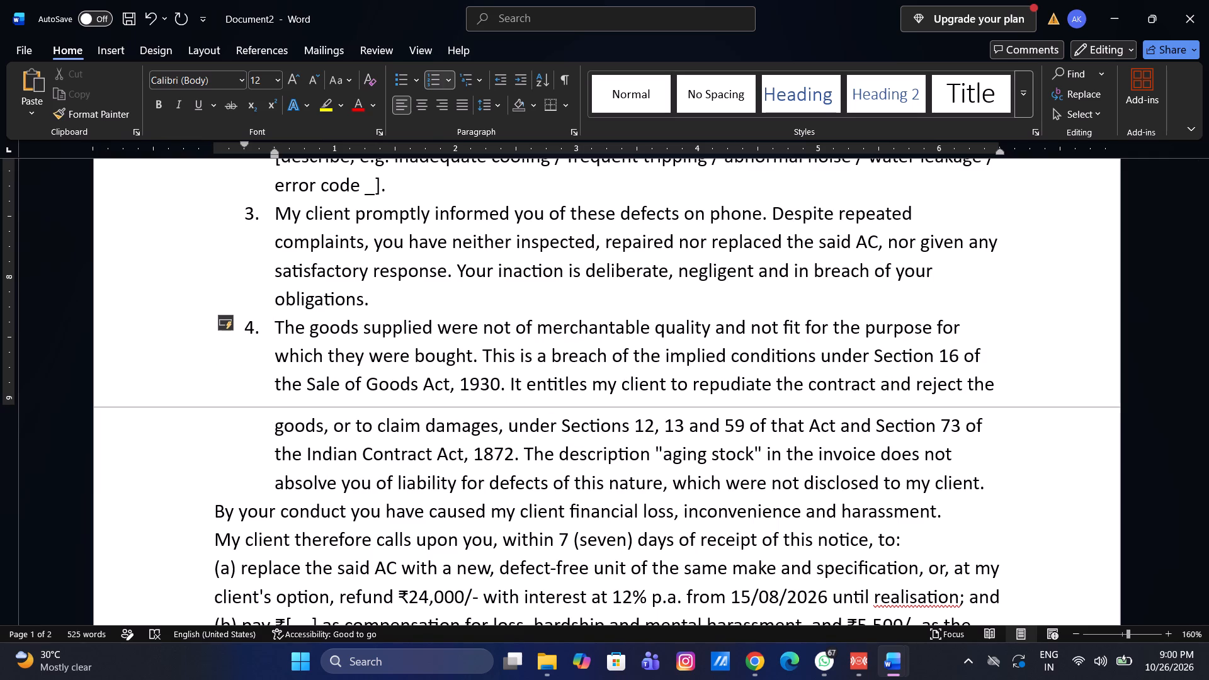
Add unnumbered blank lines above item 4 to push the whole paragraph onto the second page.
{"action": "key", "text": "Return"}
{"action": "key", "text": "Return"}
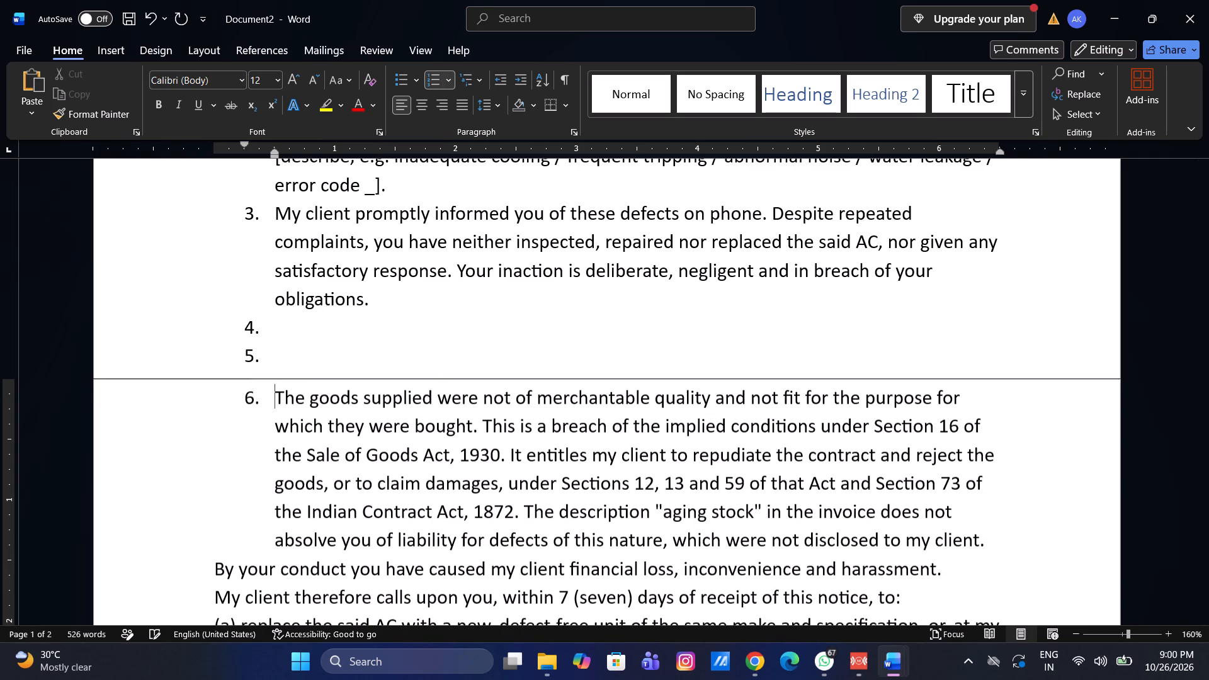
{"action": "left_click", "coordinate": [269, 370]}
{"action": "key", "text": "BackSpace"}
{"action": "key", "text": "BackSpace"}
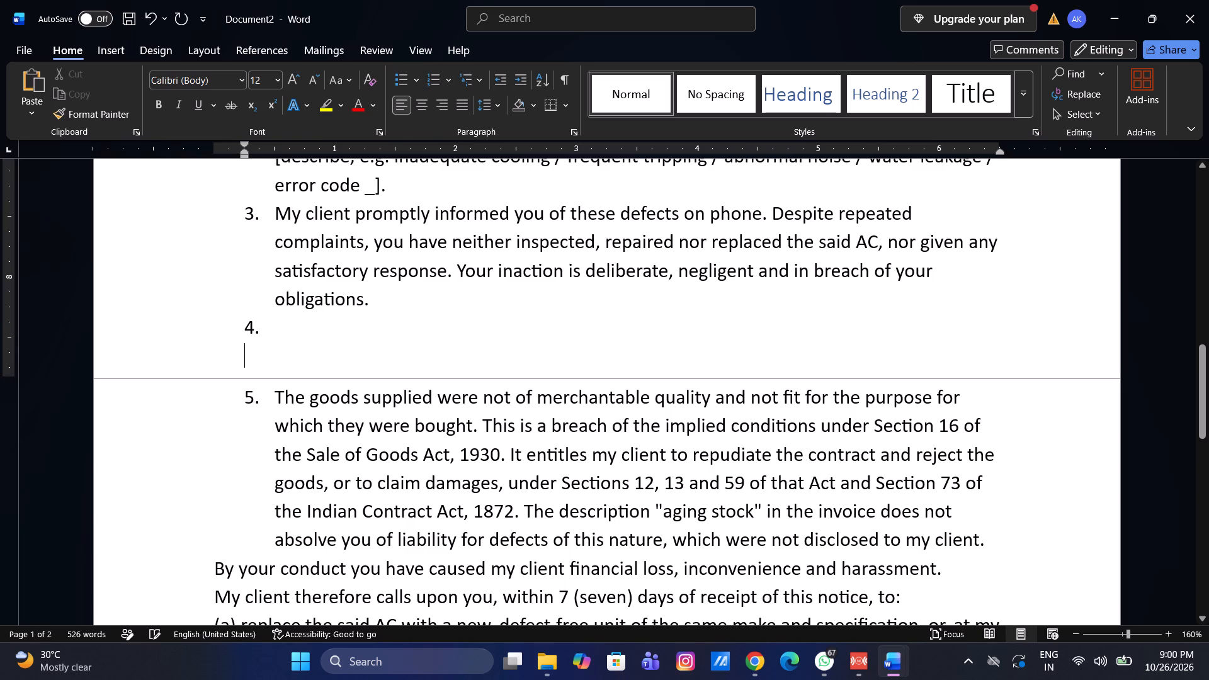
{"action": "key", "text": "BackSpace"}
{"action": "key", "text": "BackSpace"}
{"action": "key", "text": "BackSpace"}
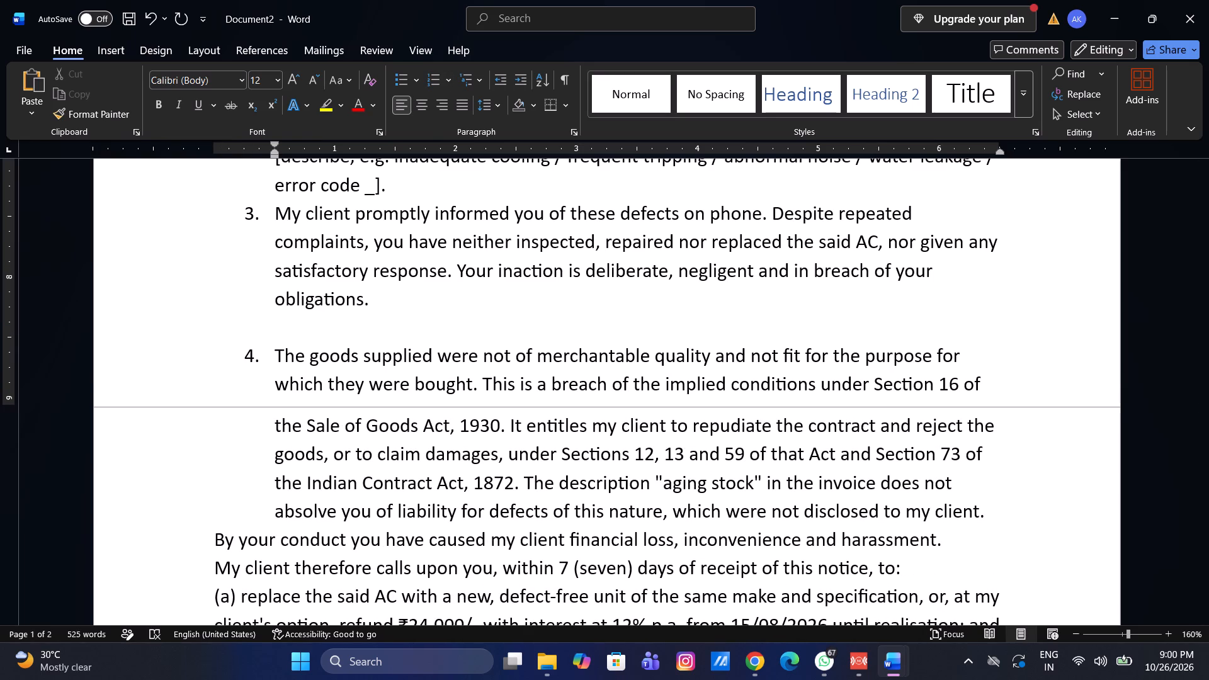
{"action": "key", "text": "Return"}
{"action": "key", "text": "Return"}
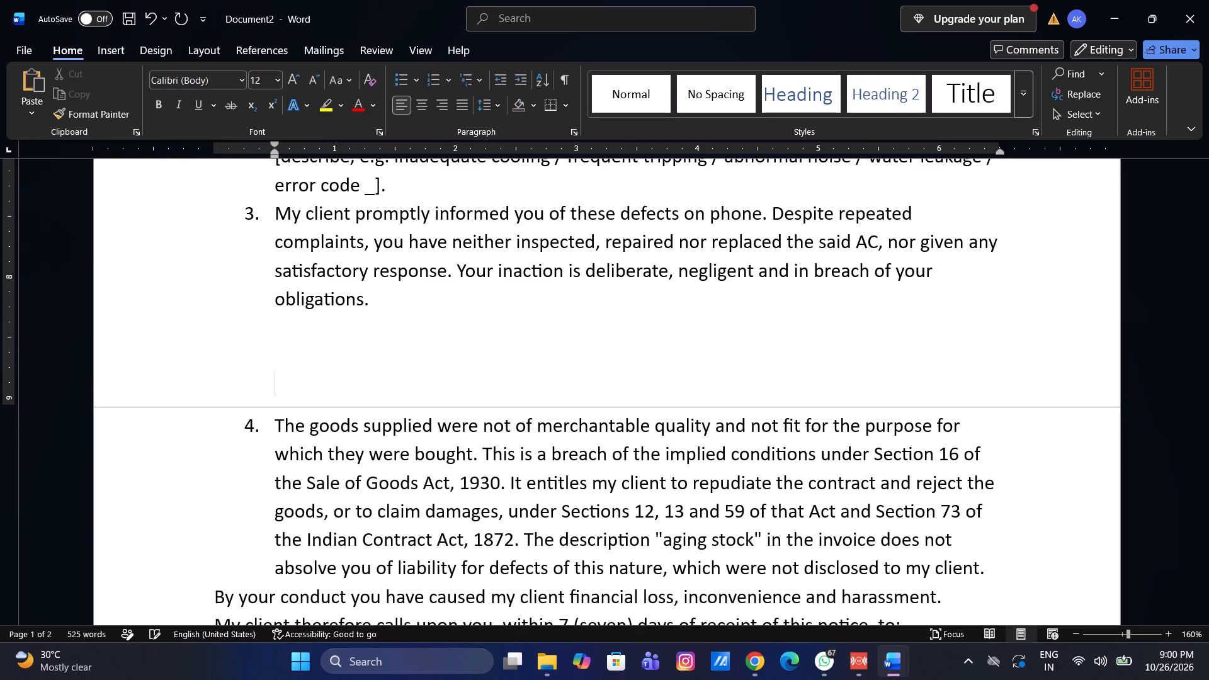
{"action": "key", "text": "Return"}
{"action": "key", "text": "Return"}
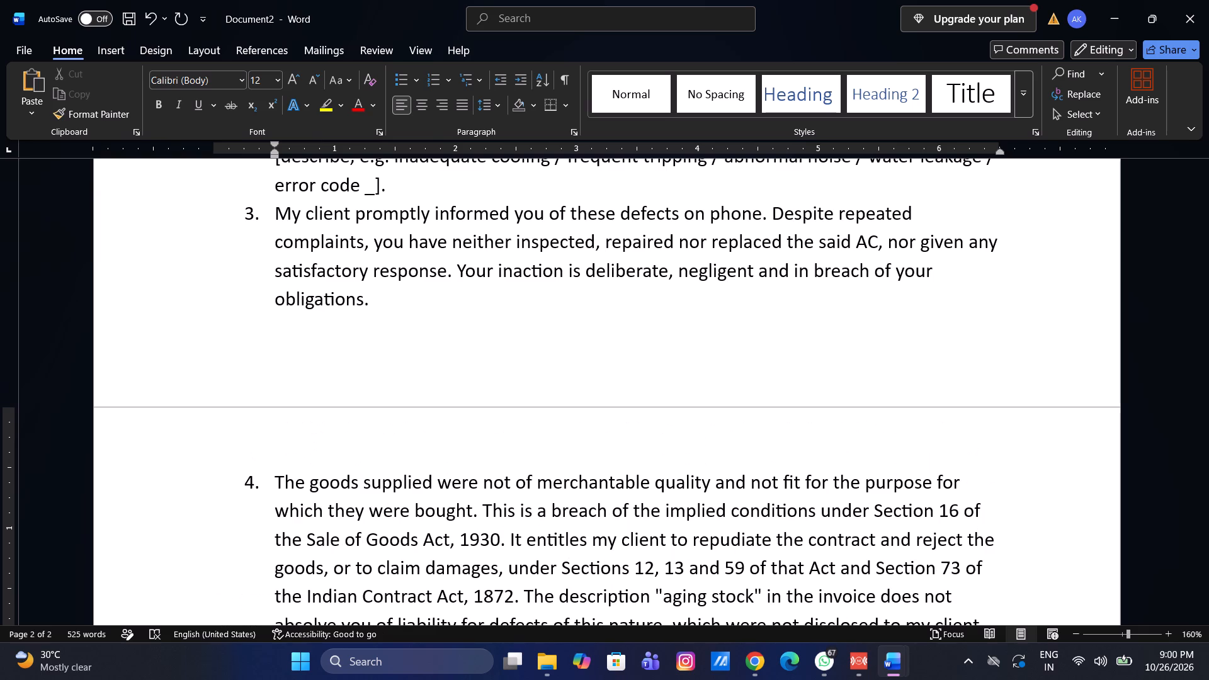
Delete the sentence beginning "The description "aging stock" in the invoice" from the end of item 4.
{"action": "scroll", "coordinate": [269, 370], "scroll_direction": "down", "scroll_amount": 1}
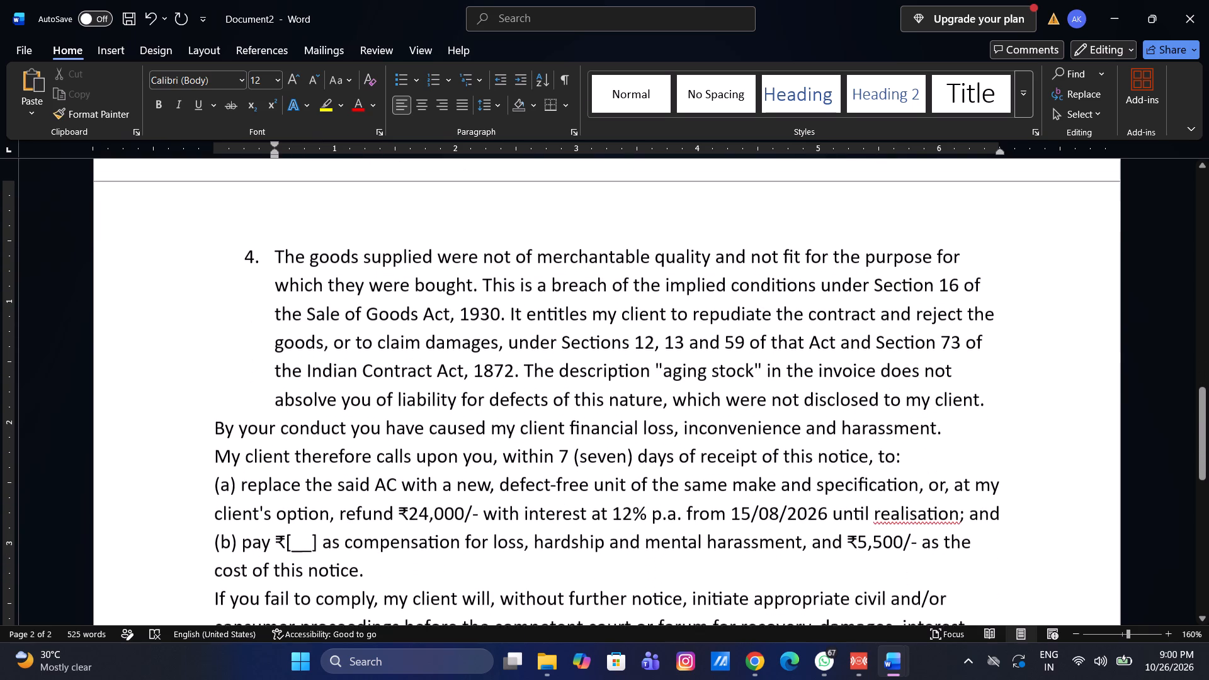
{"action": "scroll", "coordinate": [269, 370], "scroll_direction": "down", "scroll_amount": 1}
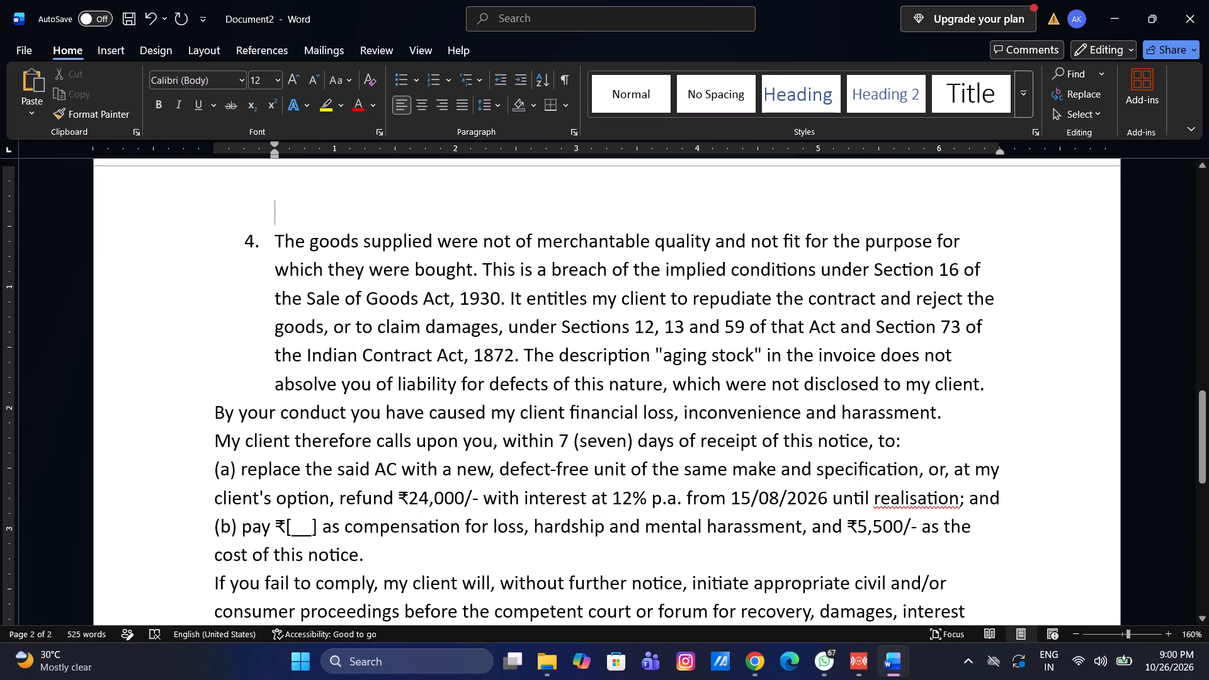
{"action": "left_click_drag", "start_coordinate": [524, 344], "coordinate": [980, 402]}
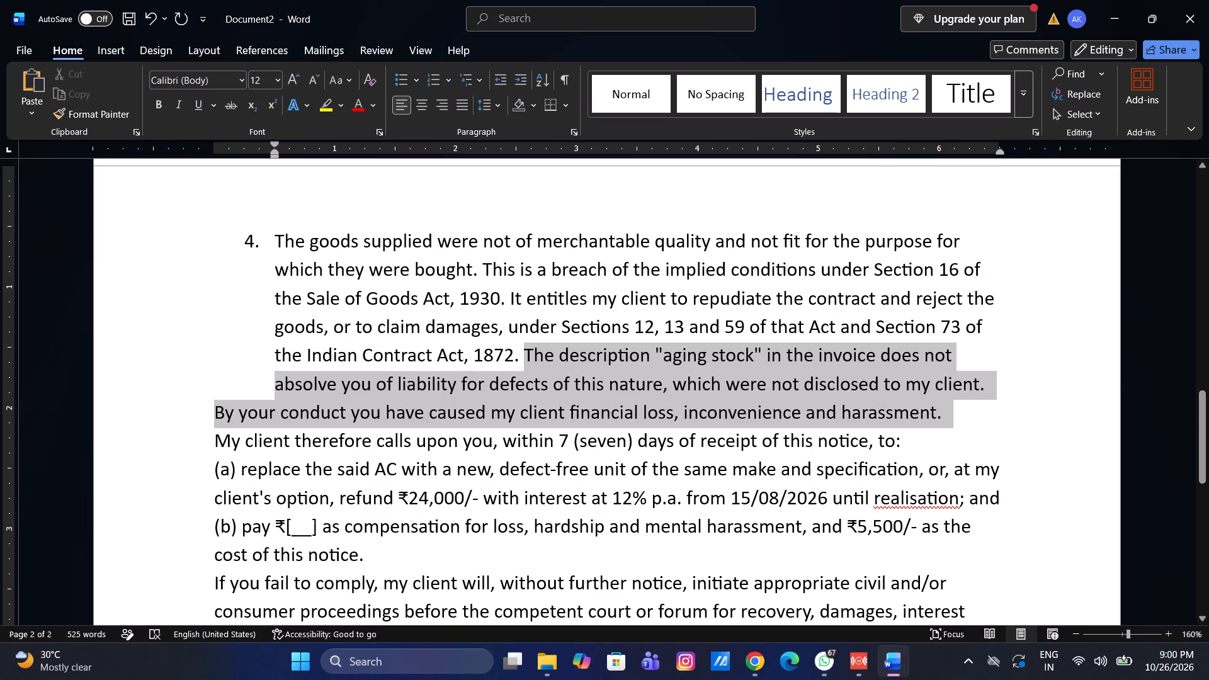
{"action": "left_click_drag", "start_coordinate": [980, 402], "coordinate": [987, 394]}
{"action": "key", "text": "BackSpace"}
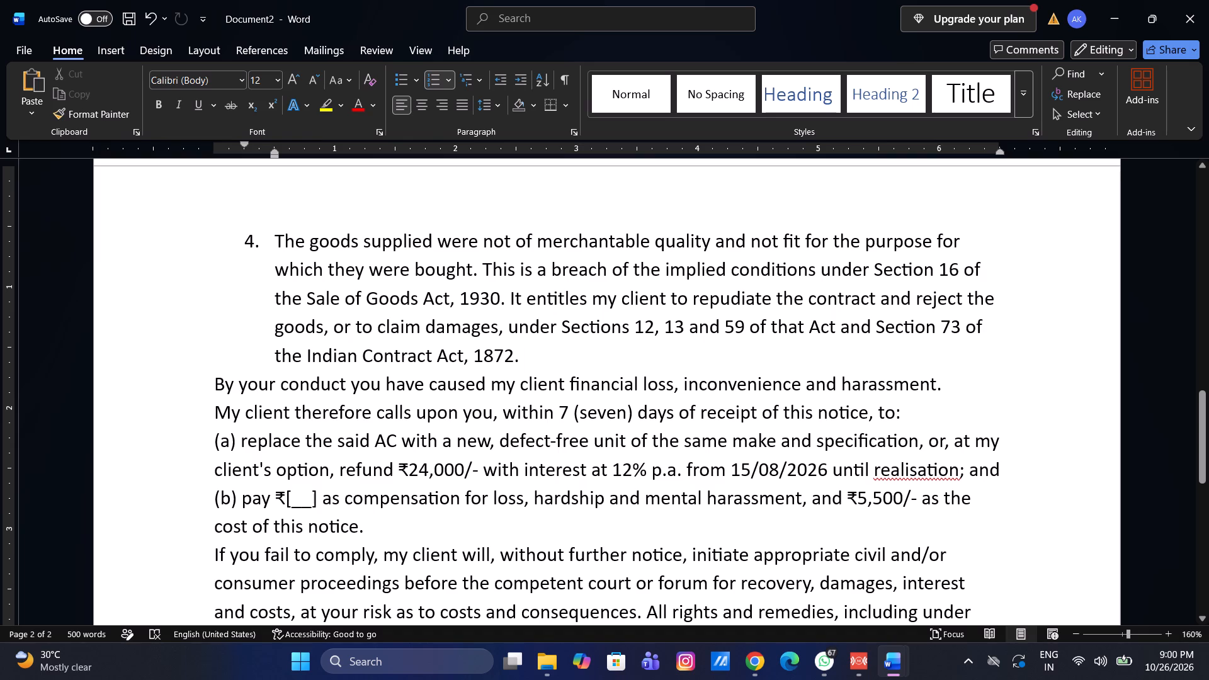
Number the "By your conduct you have caused my client financial loss" paragraph as item 5 of the list.
{"action": "left_click", "coordinate": [213, 379]}
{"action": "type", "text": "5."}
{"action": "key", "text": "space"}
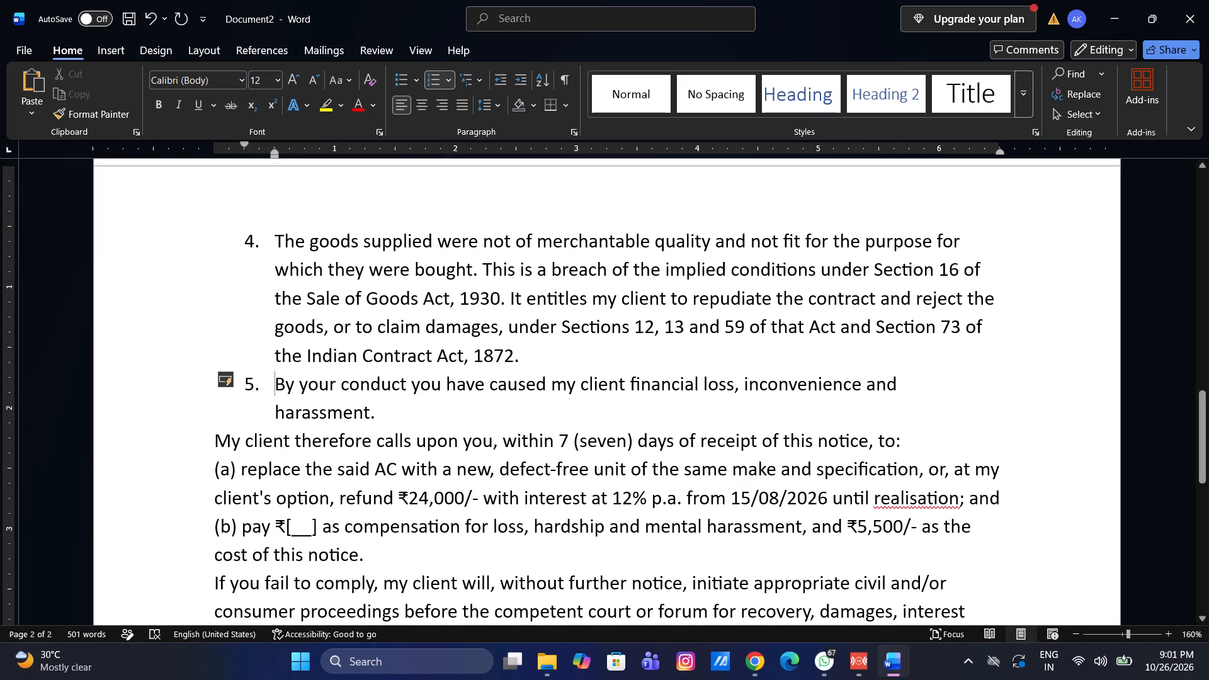
Join the "My client therefore calls upon you" paragraph onto the end of item 5, separated by a space.
{"action": "left_click", "coordinate": [215, 443]}
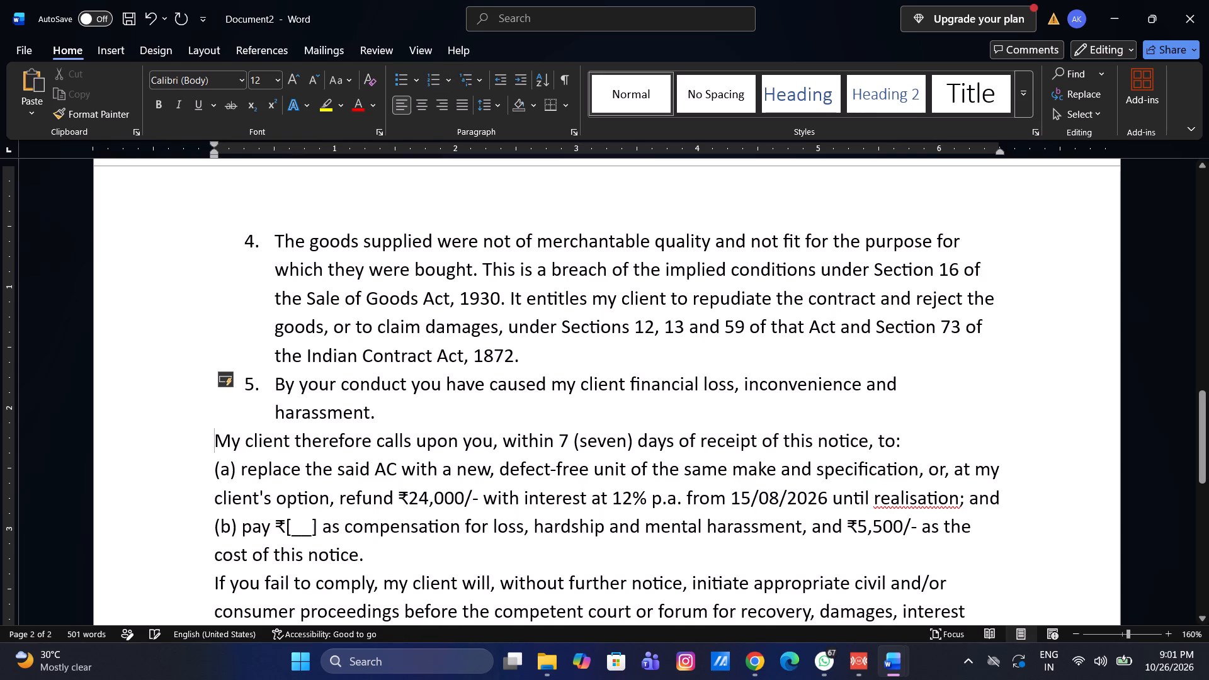
{"action": "key", "text": "BackSpace"}
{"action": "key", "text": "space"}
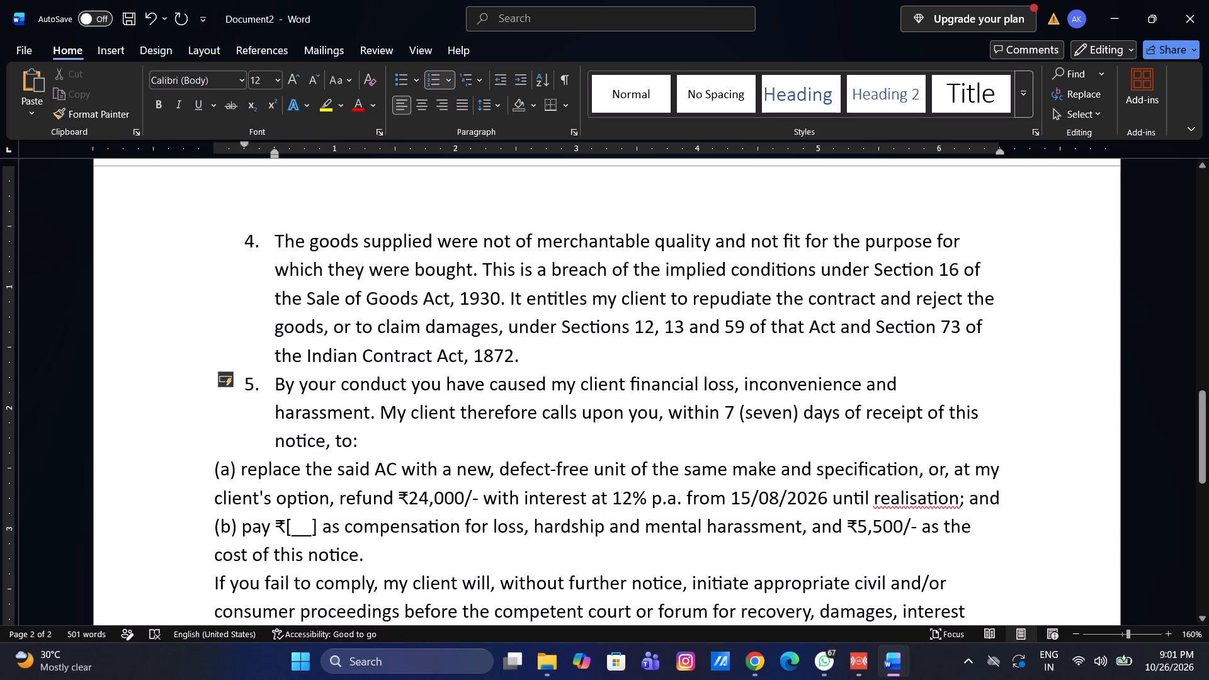
Indent all lines of clause (a) to align with the text of item 5.
{"action": "left_click", "coordinate": [213, 470]}
{"action": "key", "text": "Tab"}
{"action": "key", "text": "Tab"}
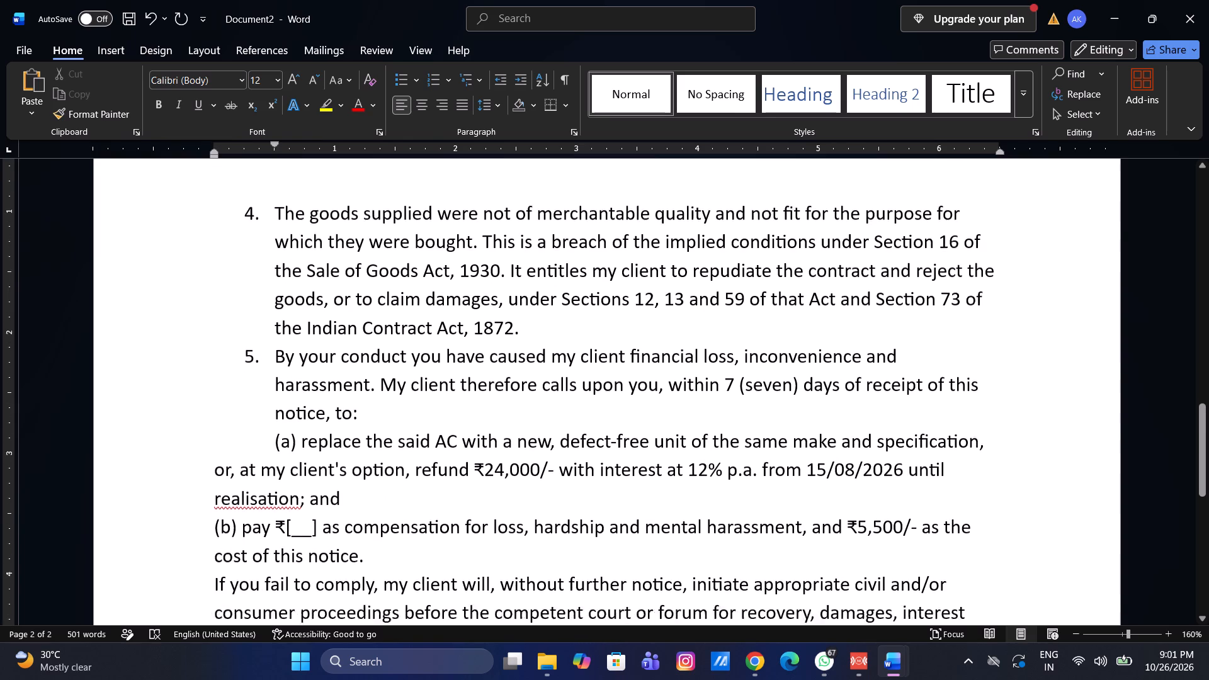
{"action": "left_click", "coordinate": [217, 320]}
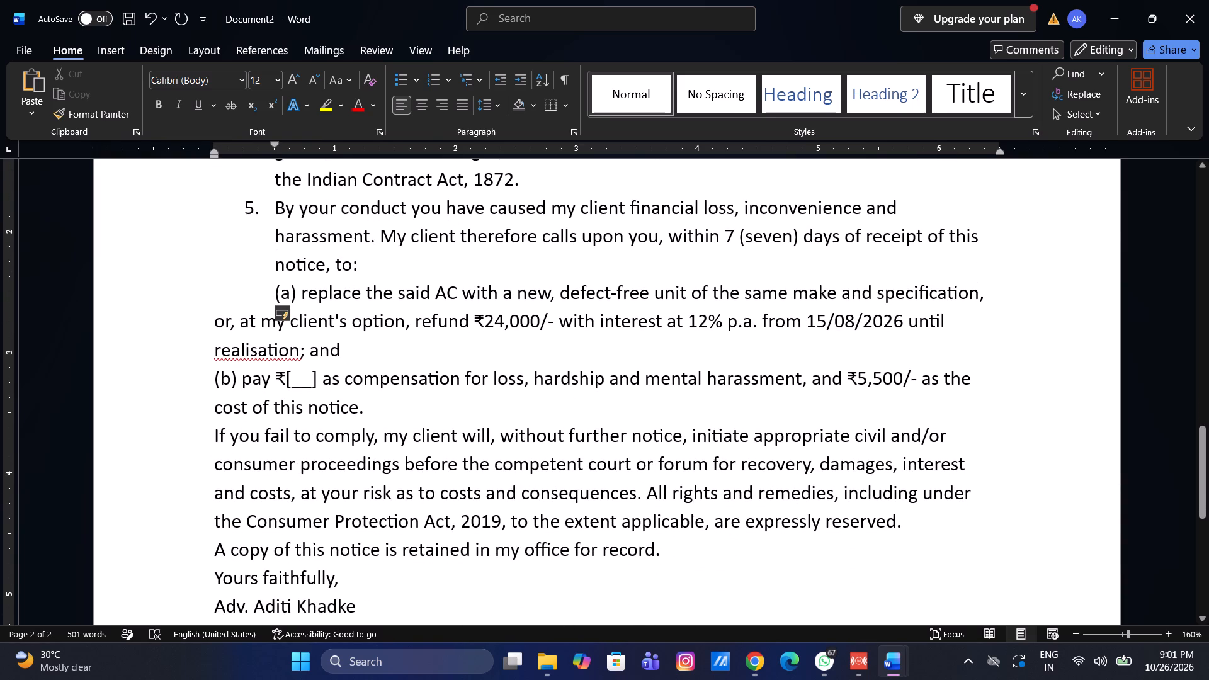
{"action": "key", "text": "Tab"}
{"action": "key", "text": "Tab"}
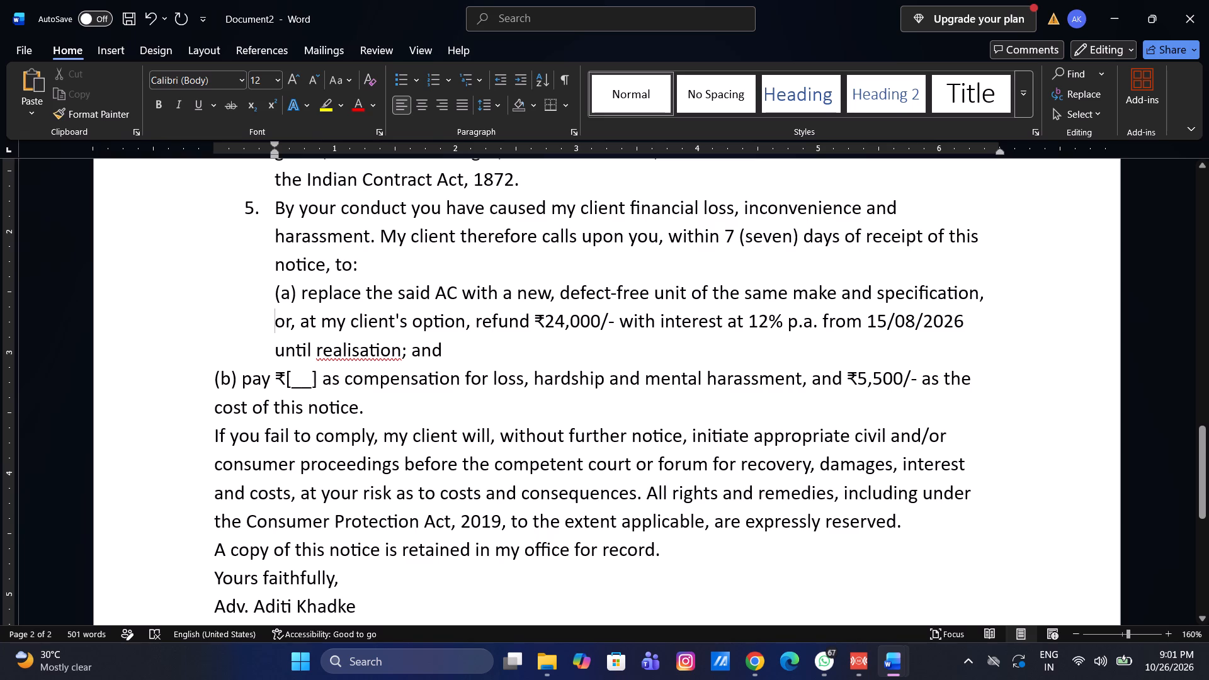
Delete the phrase "or, at my client's option," from clause (a), leaving a single comma before "refund".
{"action": "left_click_drag", "start_coordinate": [277, 322], "coordinate": [434, 326]}
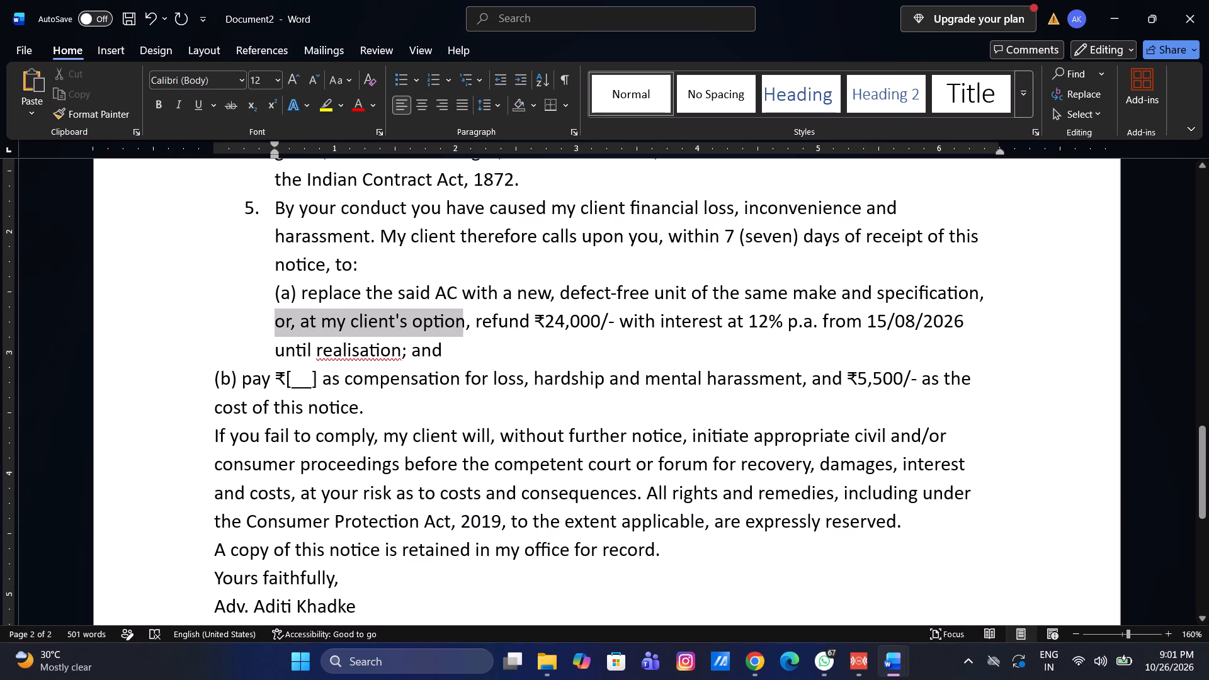
{"action": "left_click_drag", "start_coordinate": [434, 326], "coordinate": [451, 326]}
{"action": "key", "text": "BackSpace"}
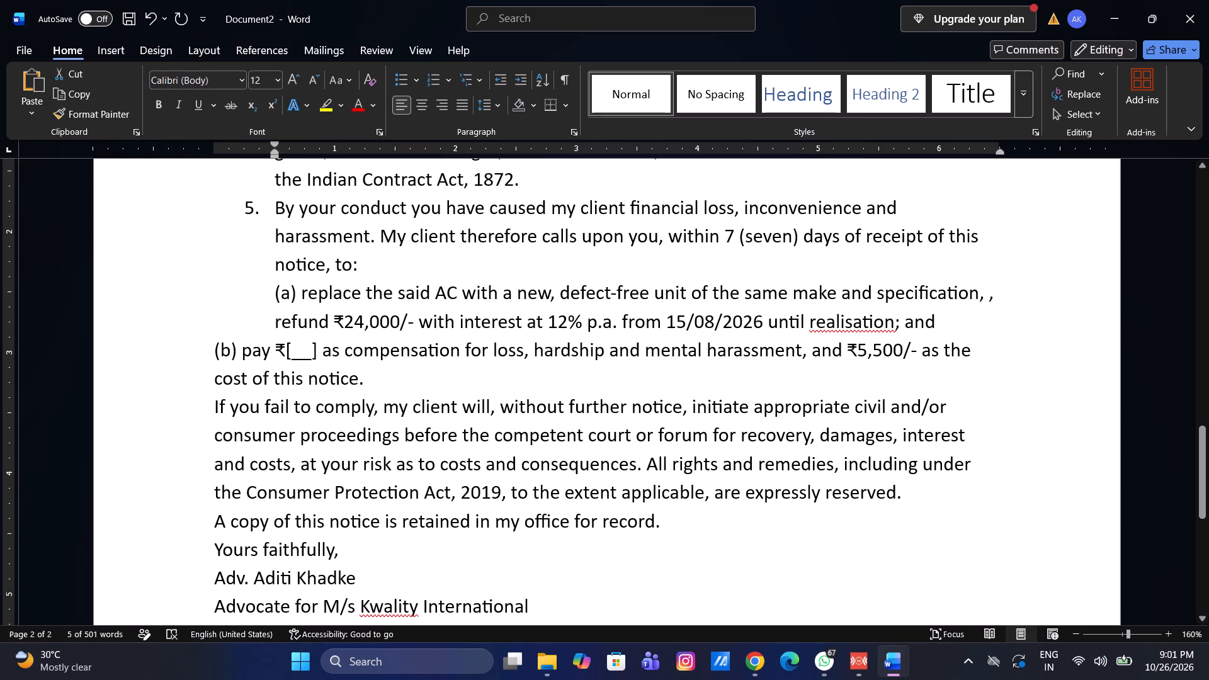
{"action": "key", "text": "BackSpace"}
{"action": "key", "text": "BackSpace"}
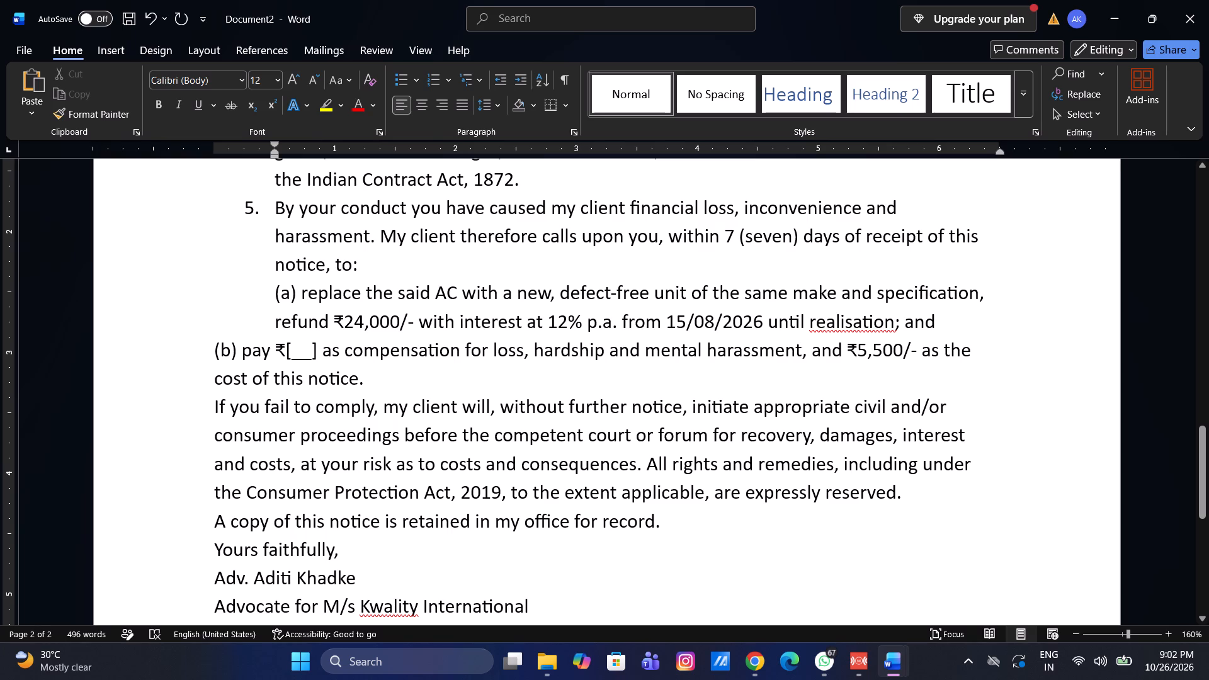
Indent both lines of clause (b) to align with clause (a).
{"action": "left_click", "coordinate": [212, 352]}
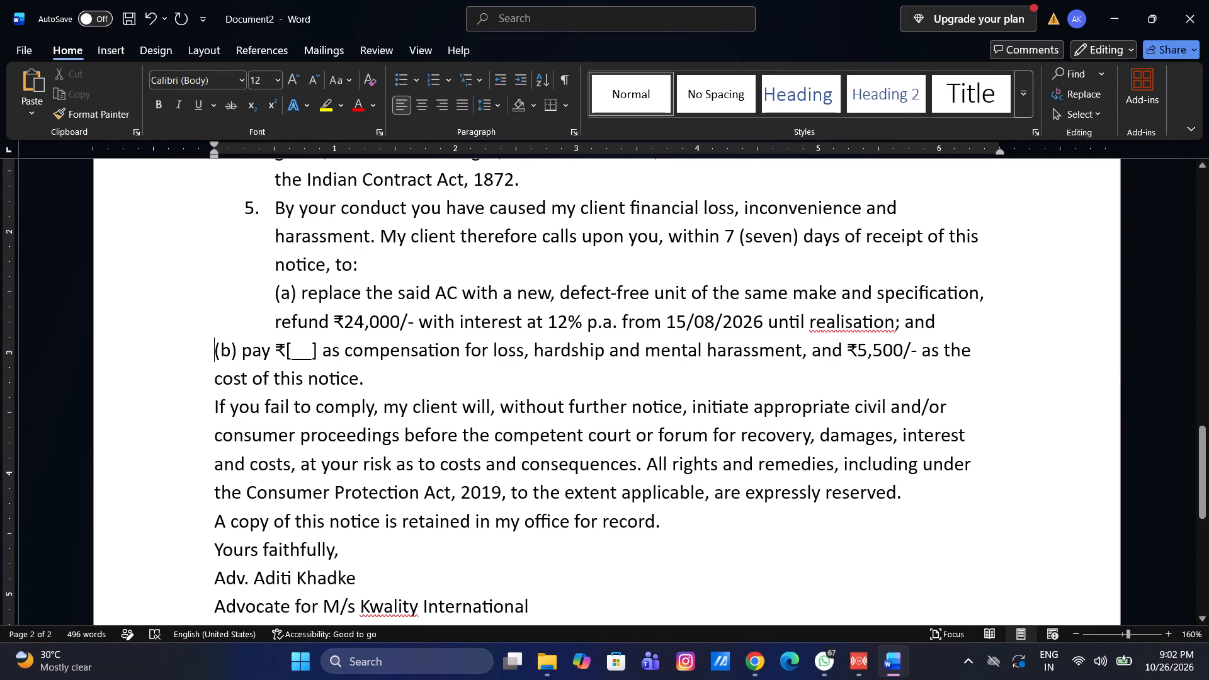
{"action": "key", "text": "Tab"}
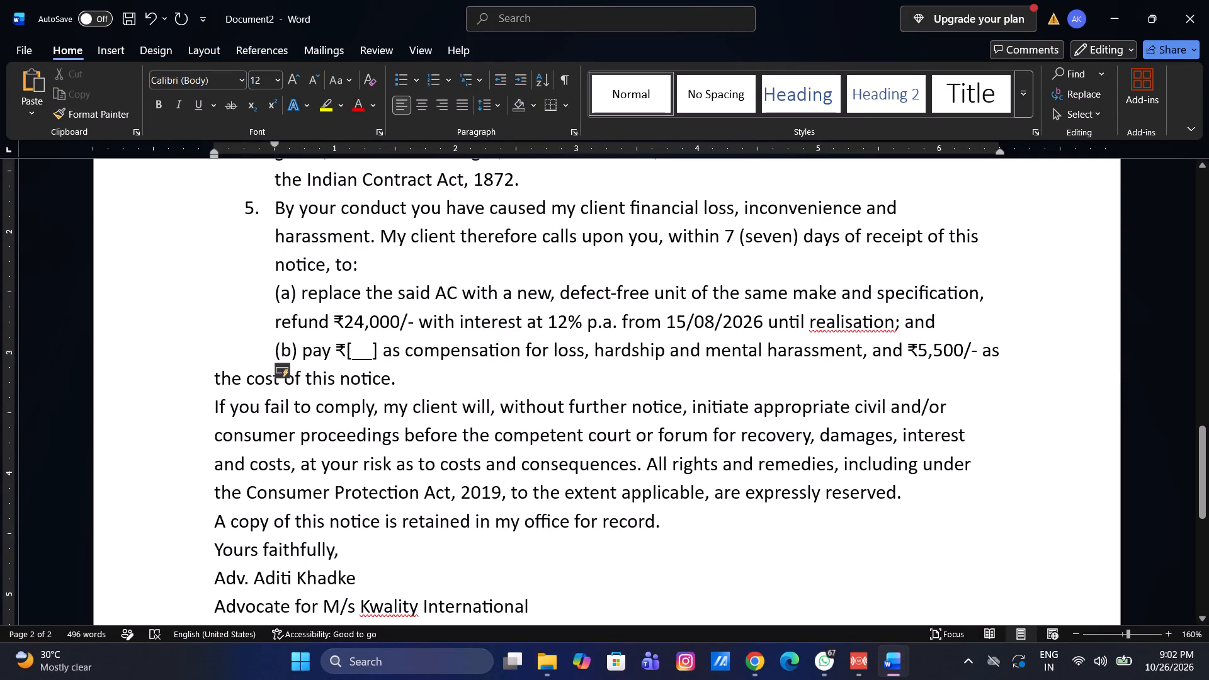
{"action": "left_click", "coordinate": [210, 378]}
{"action": "key", "text": "Tab"}
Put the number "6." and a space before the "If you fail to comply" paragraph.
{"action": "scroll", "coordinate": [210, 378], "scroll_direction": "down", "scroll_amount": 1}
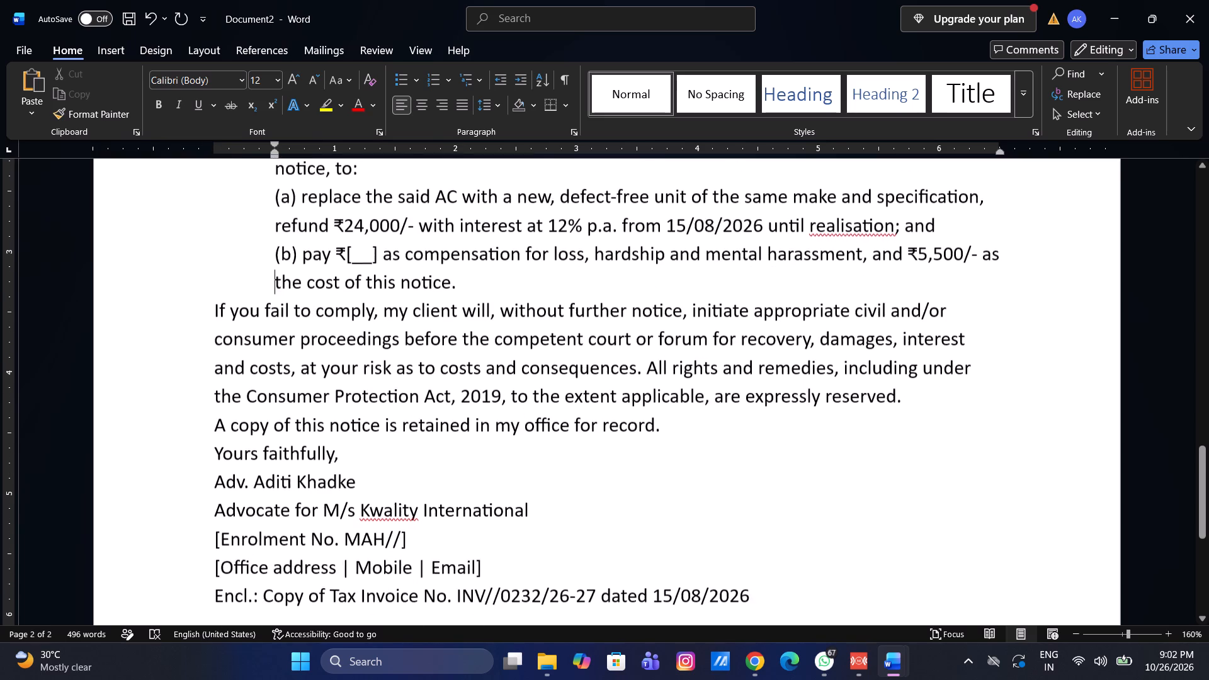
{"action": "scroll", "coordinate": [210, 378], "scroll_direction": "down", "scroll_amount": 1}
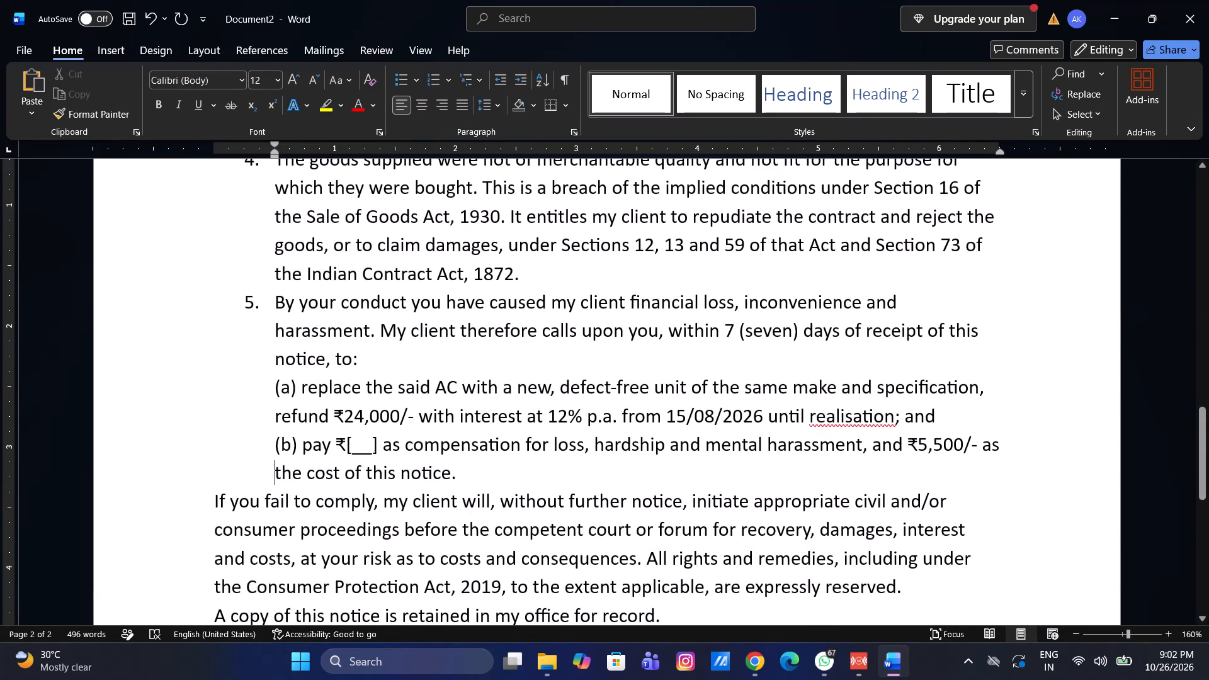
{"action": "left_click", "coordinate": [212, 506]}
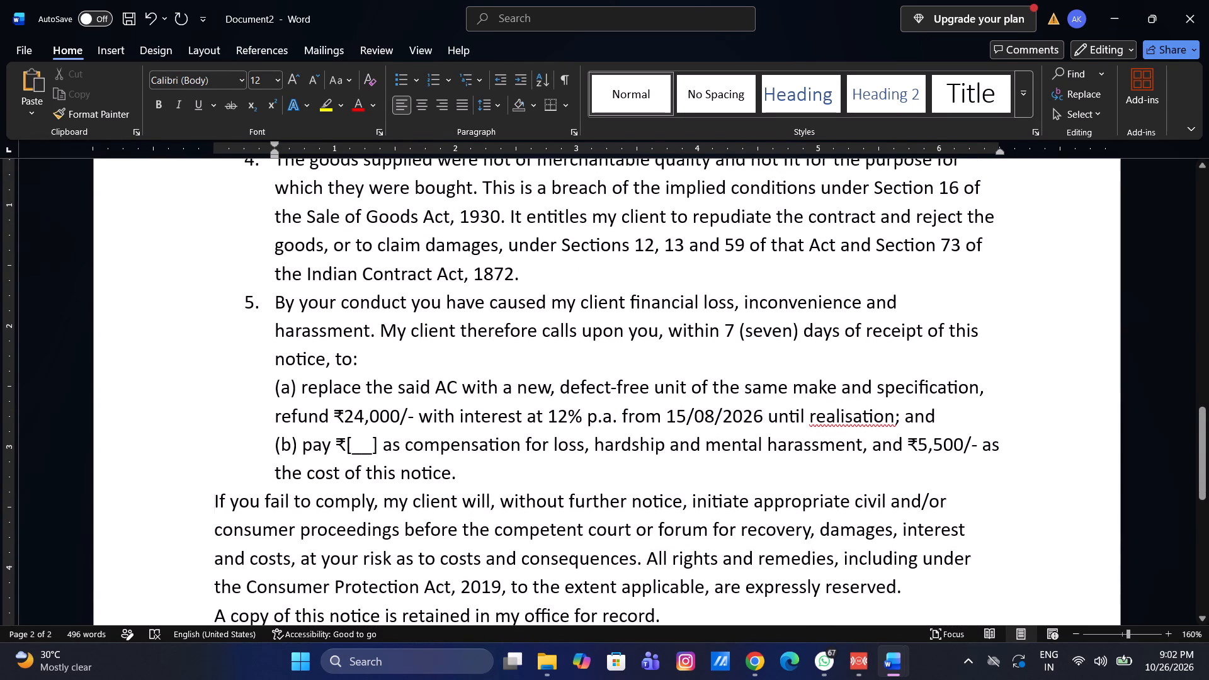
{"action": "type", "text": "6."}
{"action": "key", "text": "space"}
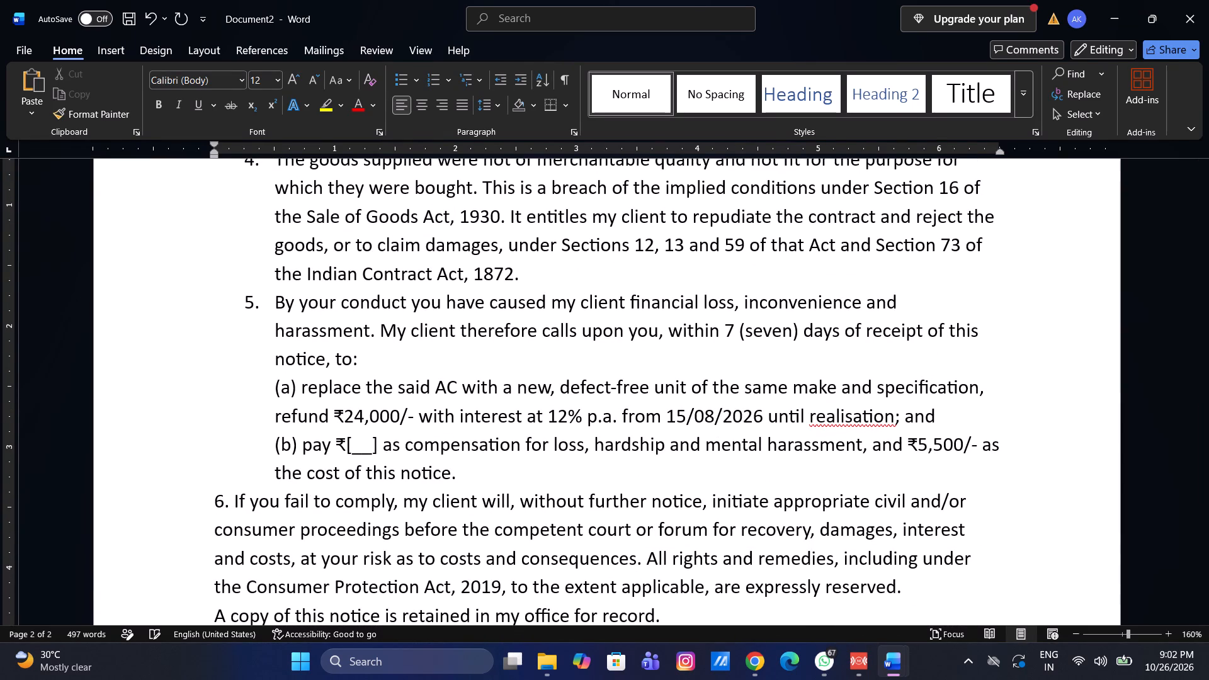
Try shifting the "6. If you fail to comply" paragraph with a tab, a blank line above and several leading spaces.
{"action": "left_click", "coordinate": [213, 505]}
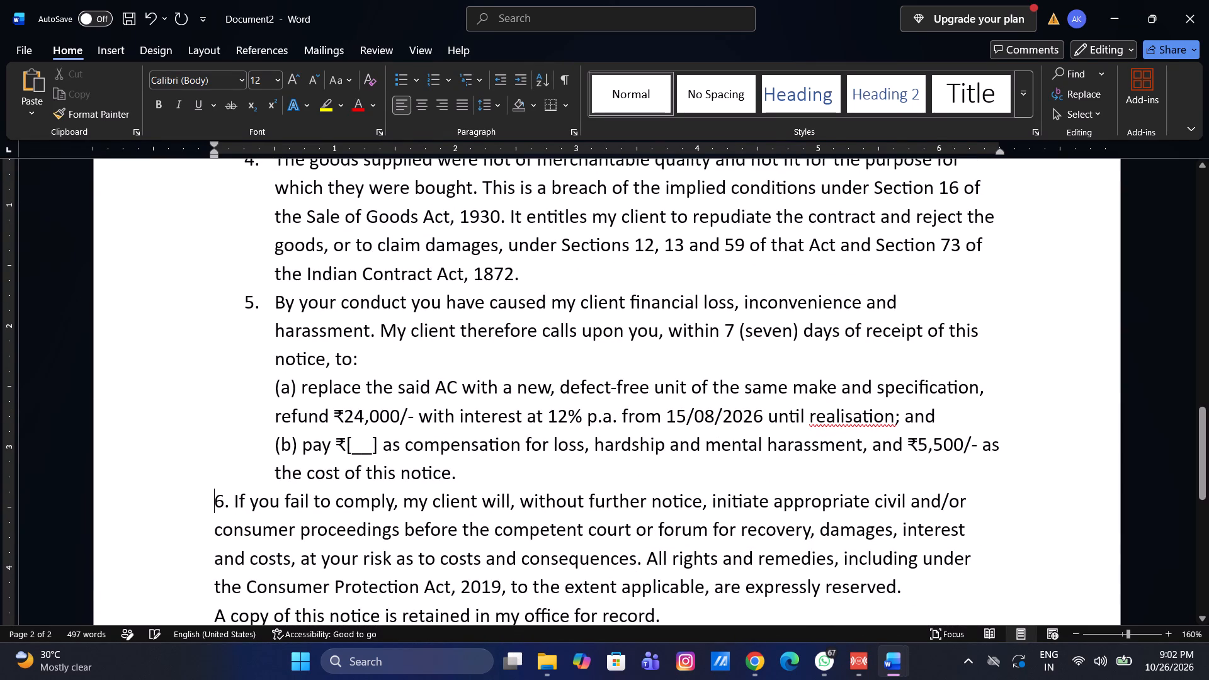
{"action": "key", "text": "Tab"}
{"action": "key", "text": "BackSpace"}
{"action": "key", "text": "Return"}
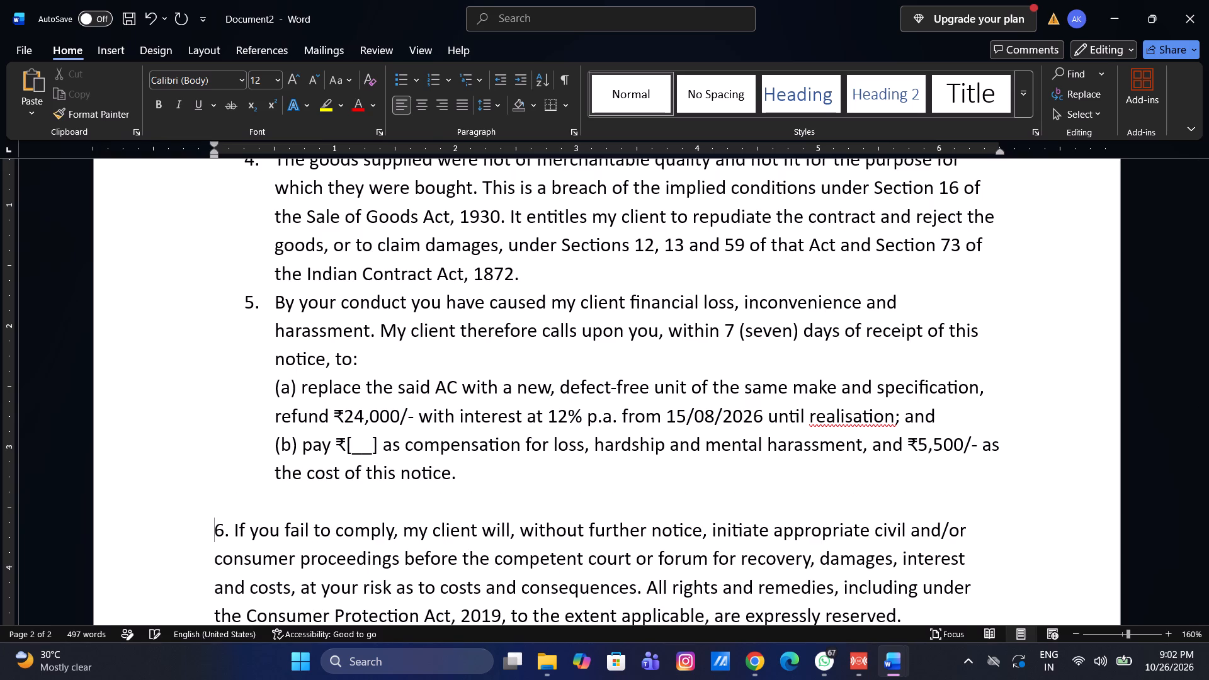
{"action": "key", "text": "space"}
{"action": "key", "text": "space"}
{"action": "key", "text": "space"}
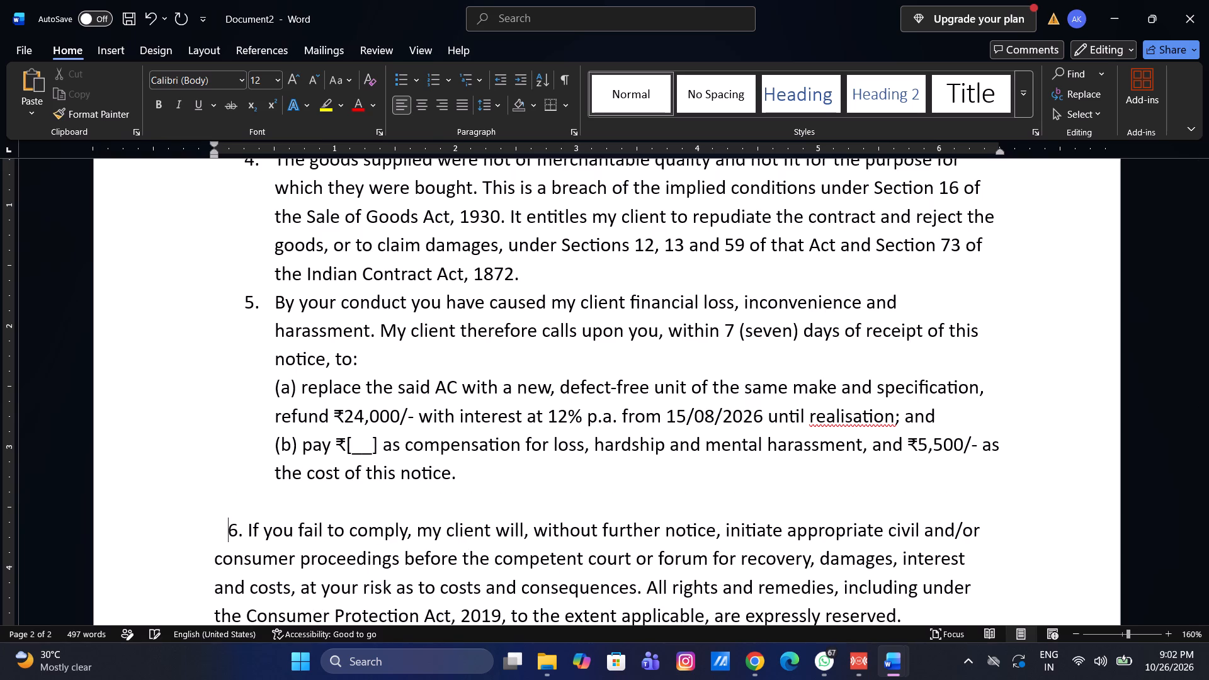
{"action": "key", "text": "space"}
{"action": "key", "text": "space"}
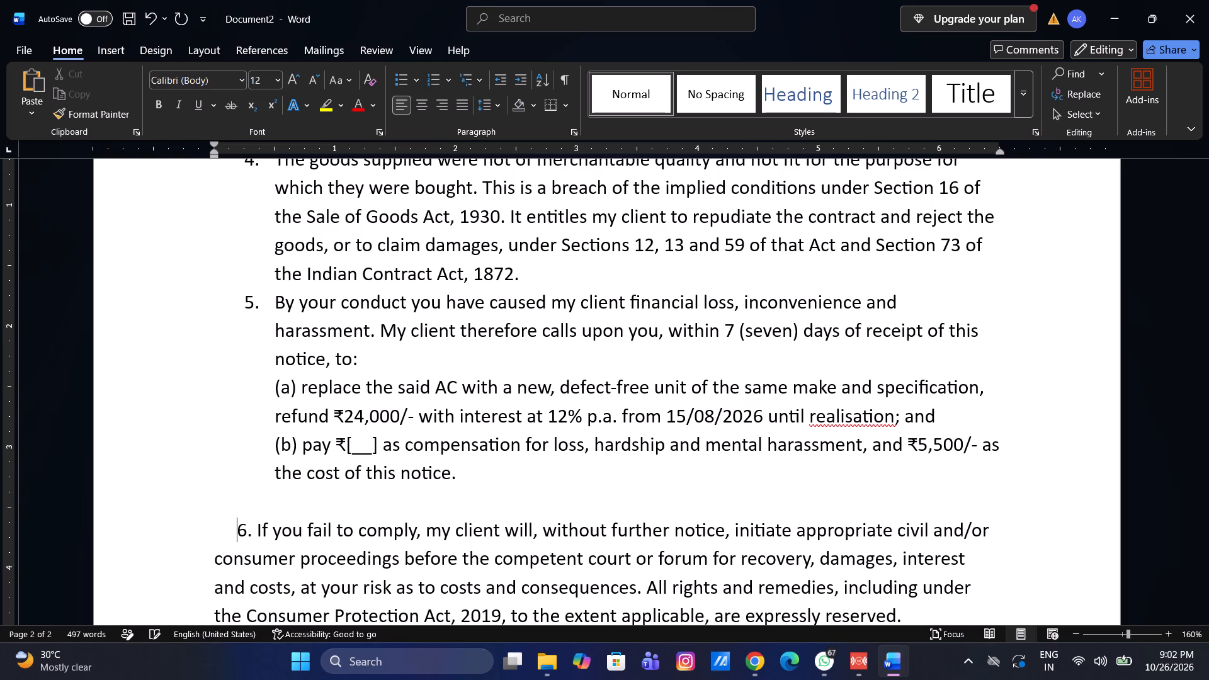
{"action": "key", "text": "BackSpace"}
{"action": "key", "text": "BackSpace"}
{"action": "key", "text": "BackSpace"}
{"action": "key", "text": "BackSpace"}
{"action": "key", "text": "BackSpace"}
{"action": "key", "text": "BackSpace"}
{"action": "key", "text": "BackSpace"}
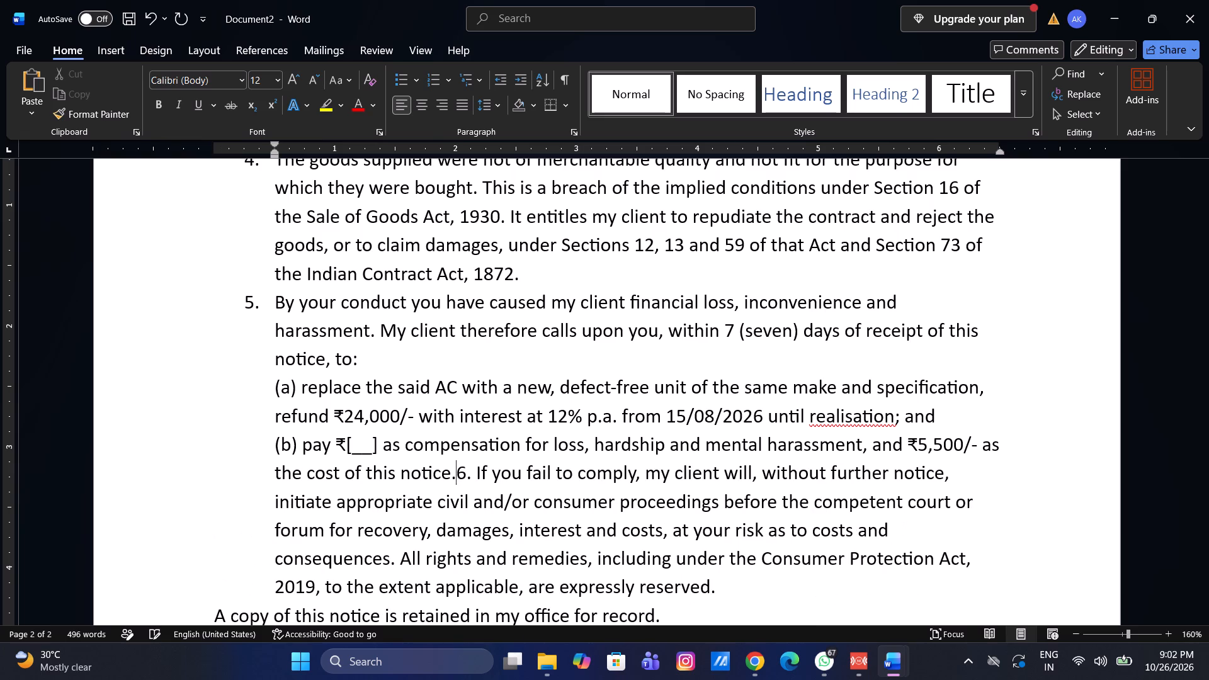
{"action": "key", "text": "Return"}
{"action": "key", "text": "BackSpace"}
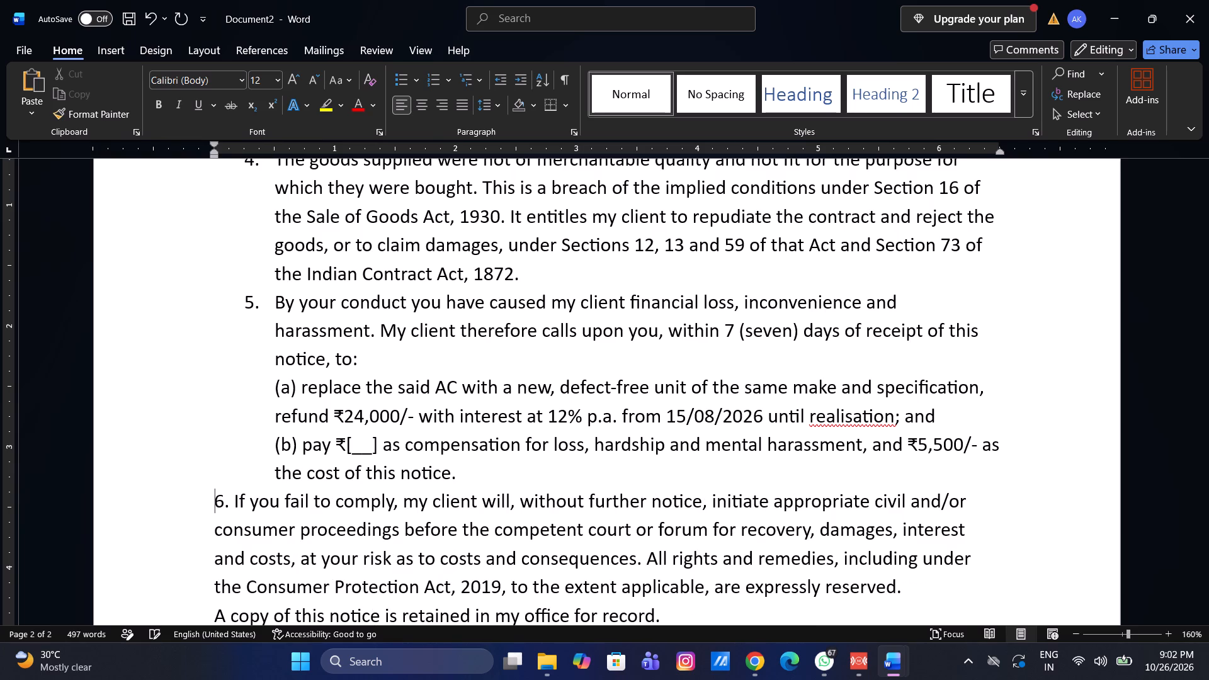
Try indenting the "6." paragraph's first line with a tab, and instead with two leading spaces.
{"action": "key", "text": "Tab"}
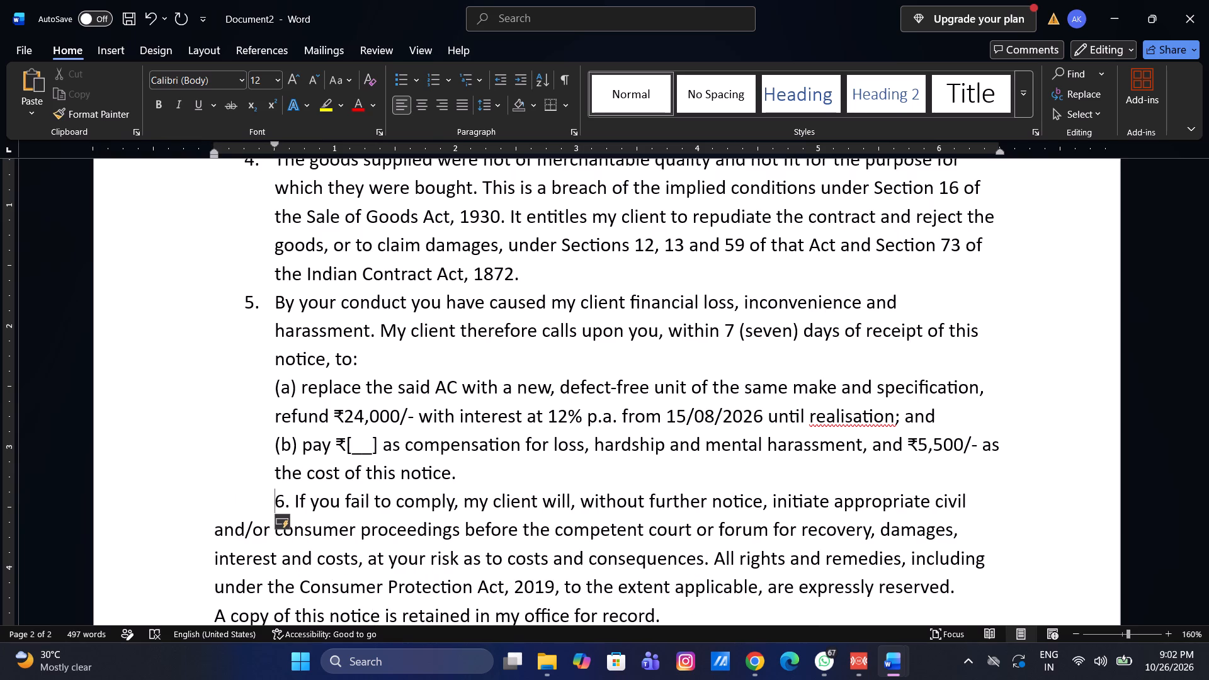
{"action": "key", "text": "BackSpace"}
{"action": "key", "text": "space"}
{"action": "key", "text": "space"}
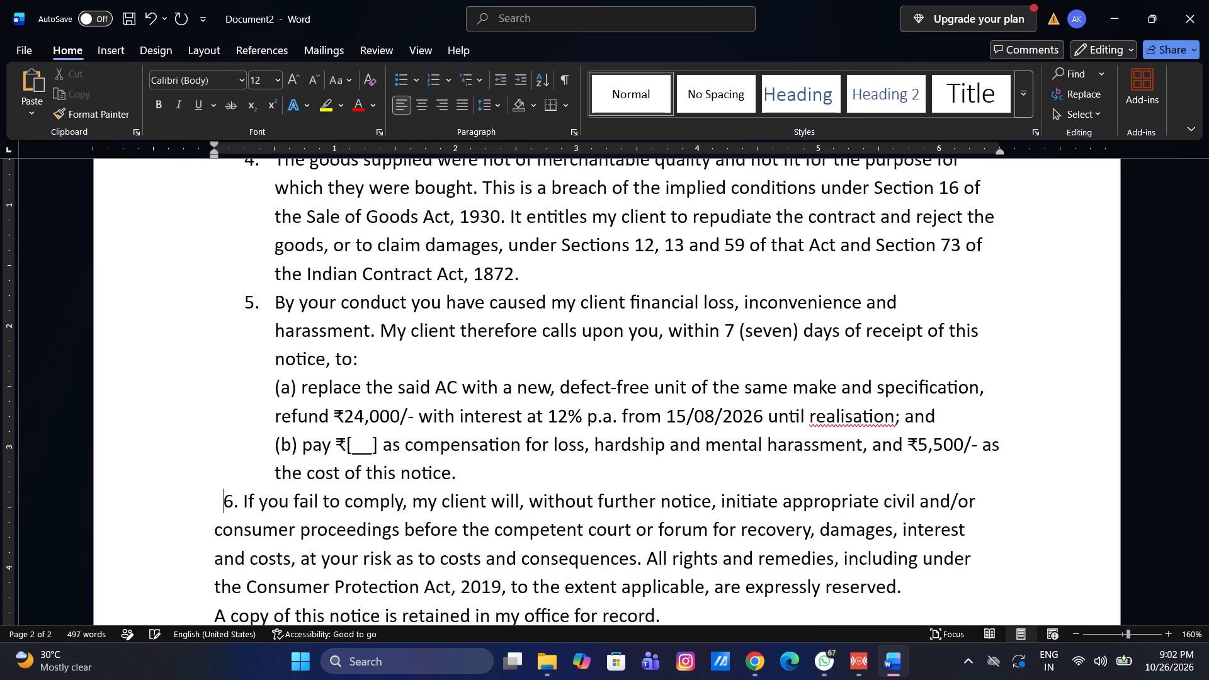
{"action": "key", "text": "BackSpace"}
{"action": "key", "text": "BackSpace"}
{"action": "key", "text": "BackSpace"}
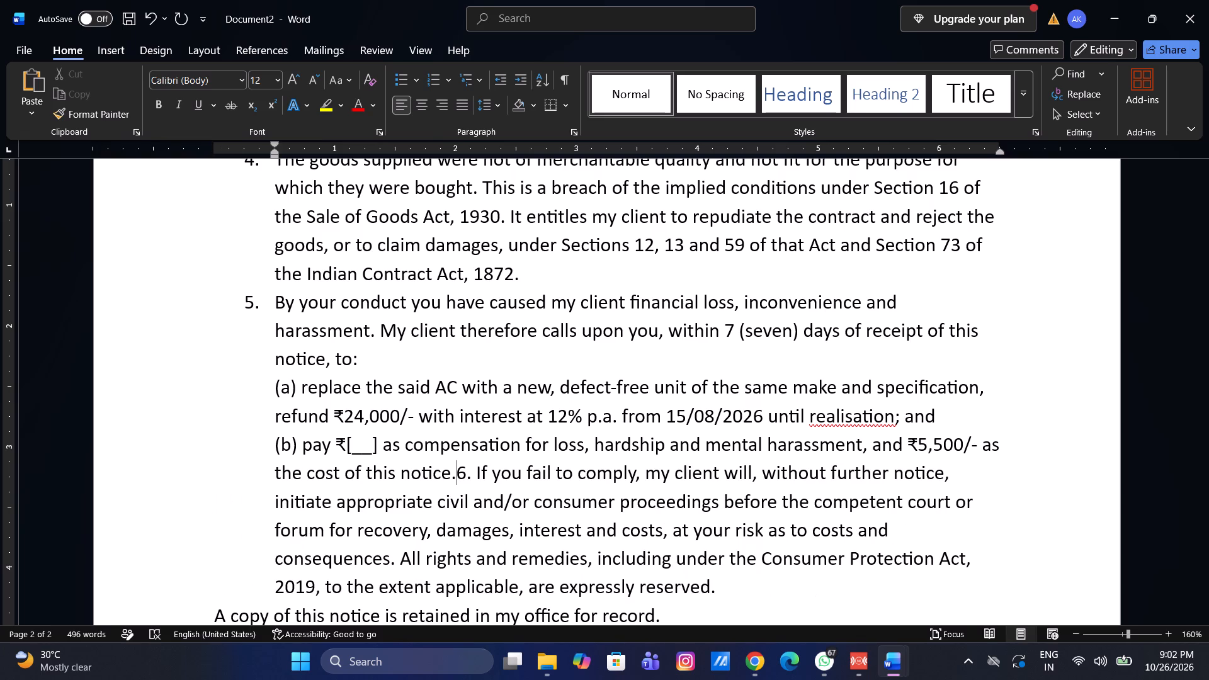
Start the "If you fail to comply" paragraph on a new line with clause (b)'s indentation and remove its typed "6.".
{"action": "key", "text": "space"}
{"action": "key", "text": "Return"}
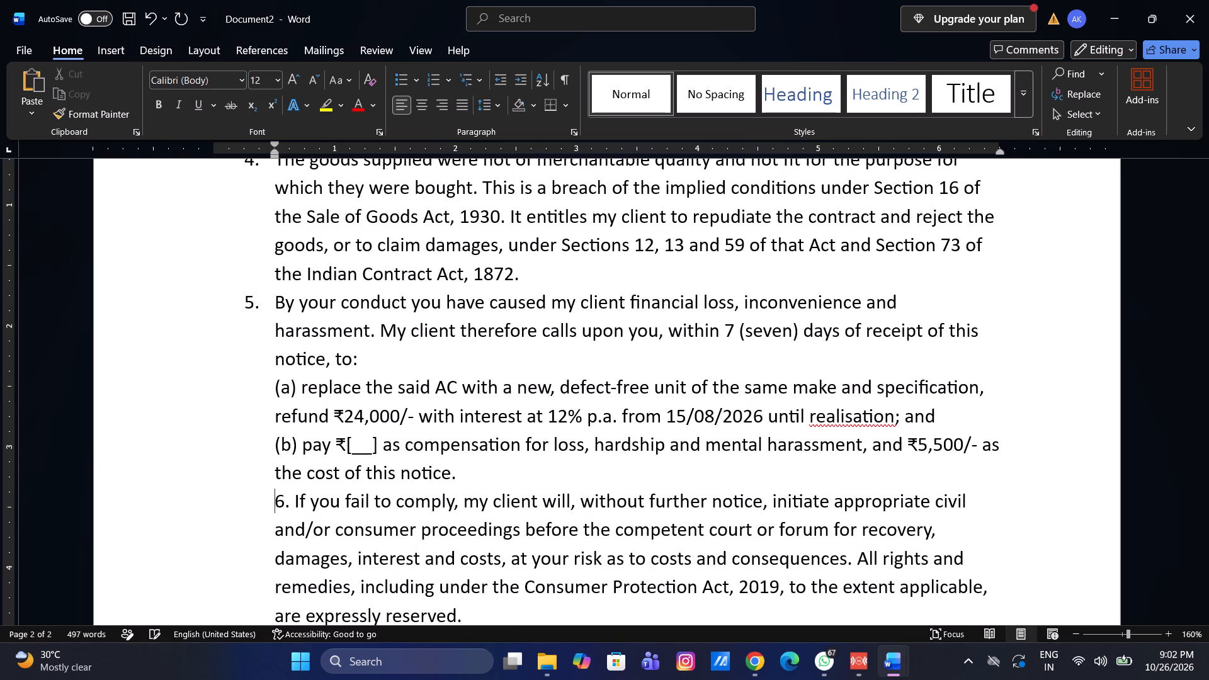
{"action": "key", "text": "Right"}
{"action": "key", "text": "Right"}
{"action": "key", "text": "BackSpace"}
{"action": "key", "text": "BackSpace"}
{"action": "key", "text": "BackSpace"}
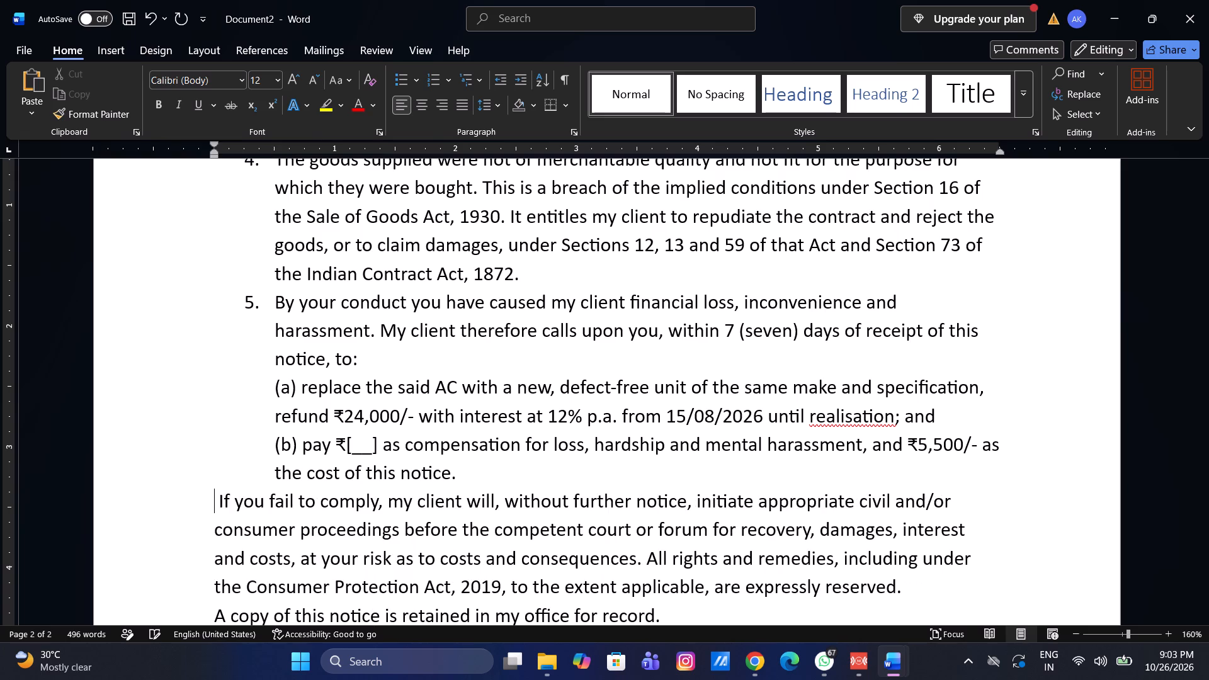
{"action": "key", "text": "BackSpace"}
{"action": "key", "text": "BackSpace"}
{"action": "key", "text": "Return"}
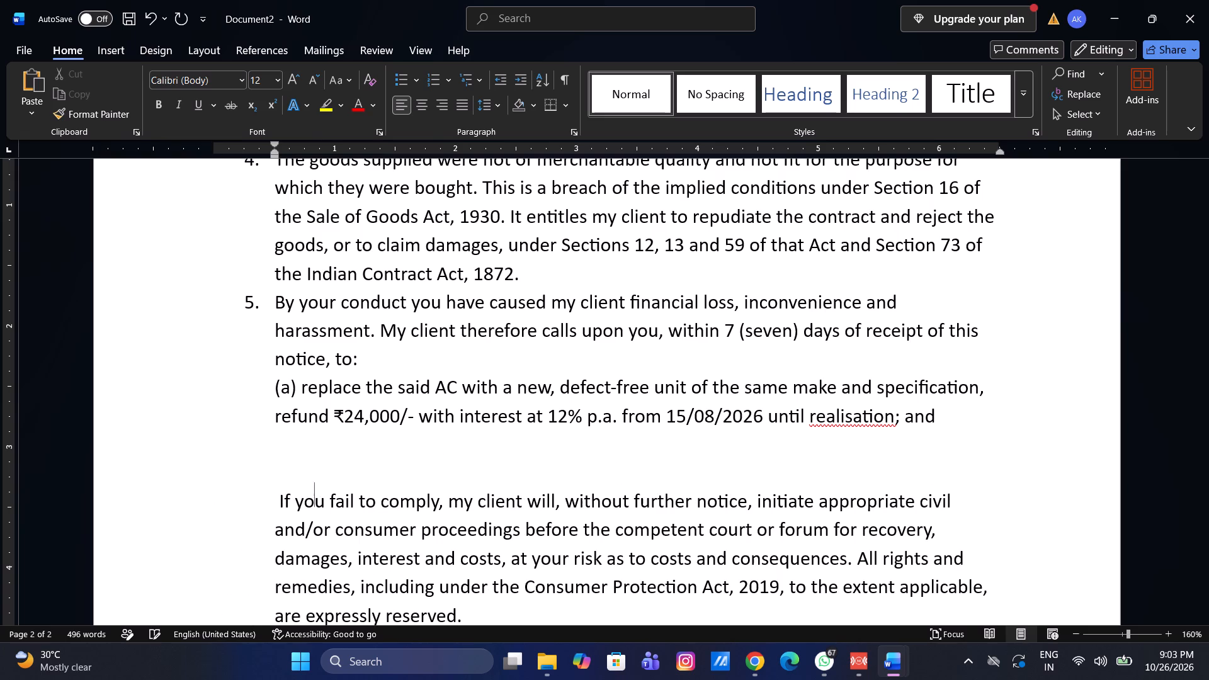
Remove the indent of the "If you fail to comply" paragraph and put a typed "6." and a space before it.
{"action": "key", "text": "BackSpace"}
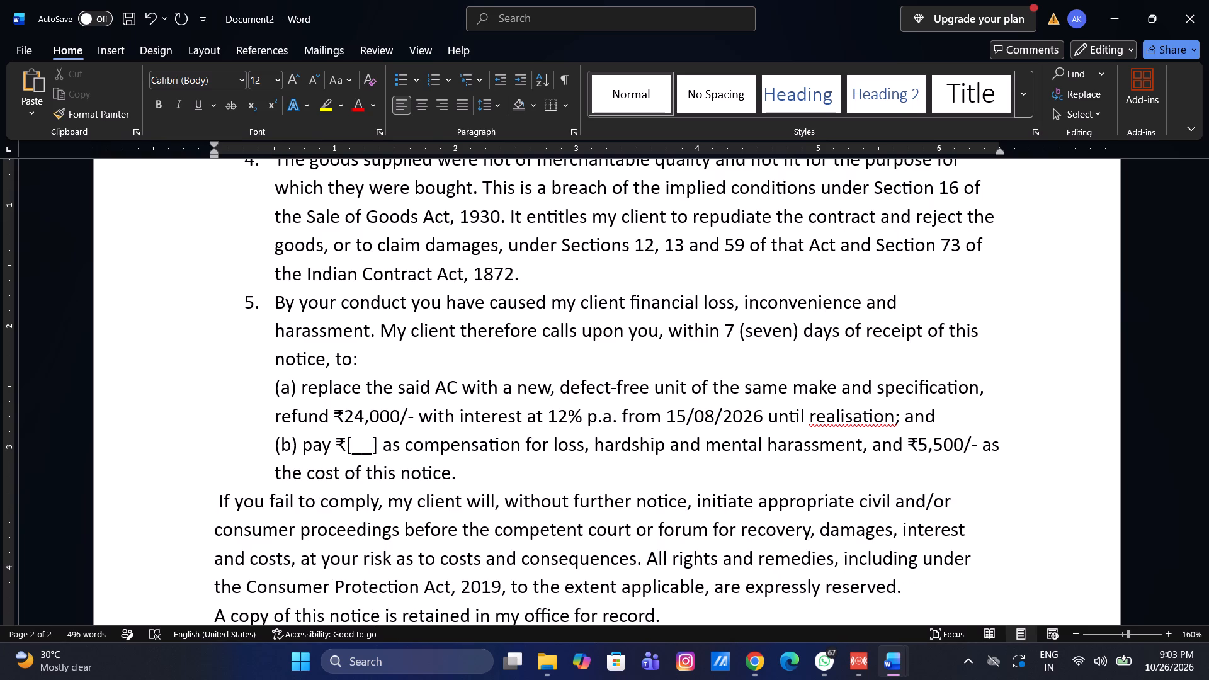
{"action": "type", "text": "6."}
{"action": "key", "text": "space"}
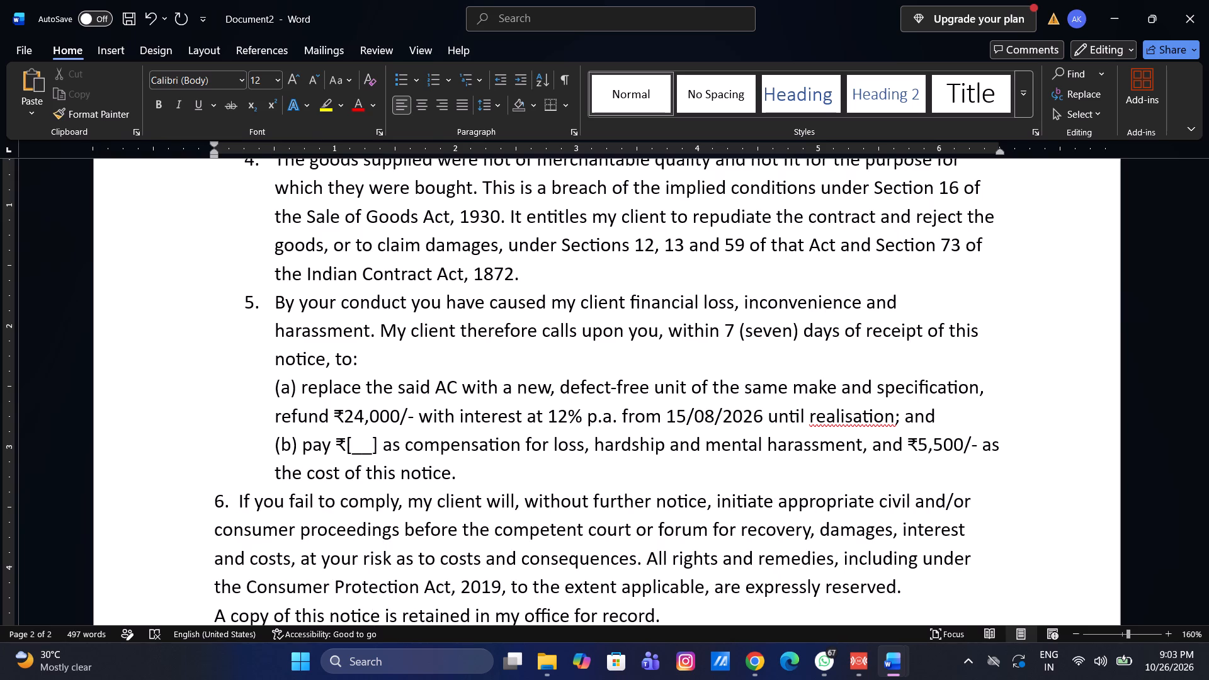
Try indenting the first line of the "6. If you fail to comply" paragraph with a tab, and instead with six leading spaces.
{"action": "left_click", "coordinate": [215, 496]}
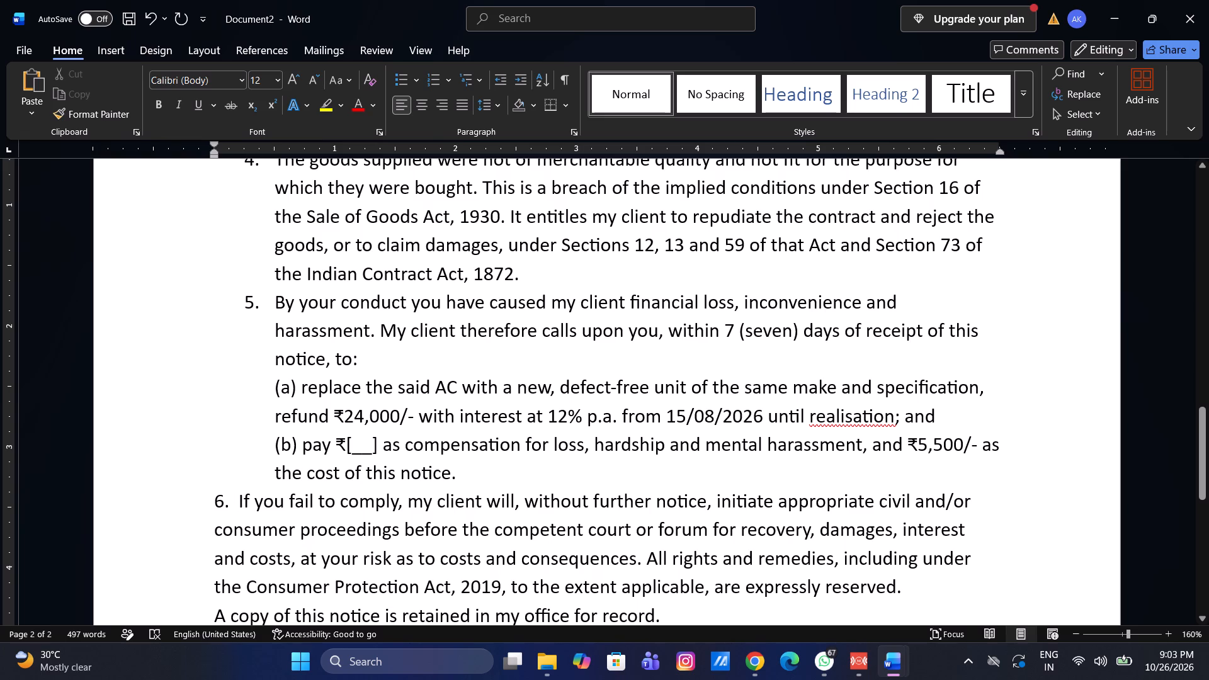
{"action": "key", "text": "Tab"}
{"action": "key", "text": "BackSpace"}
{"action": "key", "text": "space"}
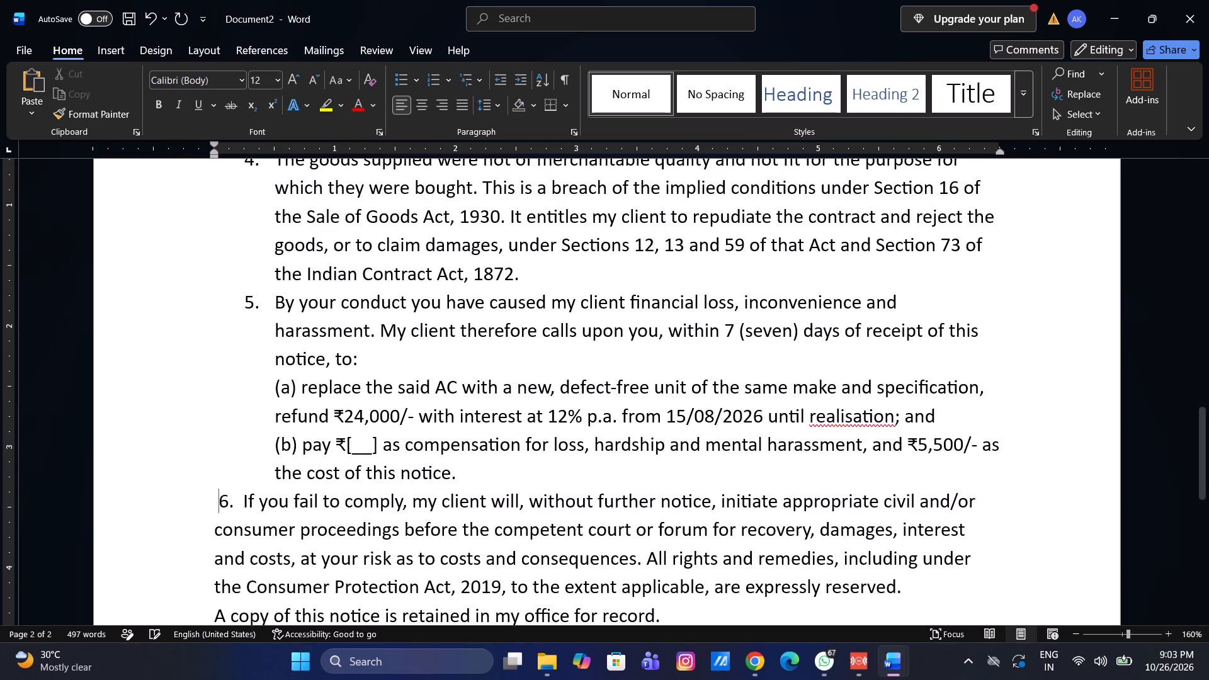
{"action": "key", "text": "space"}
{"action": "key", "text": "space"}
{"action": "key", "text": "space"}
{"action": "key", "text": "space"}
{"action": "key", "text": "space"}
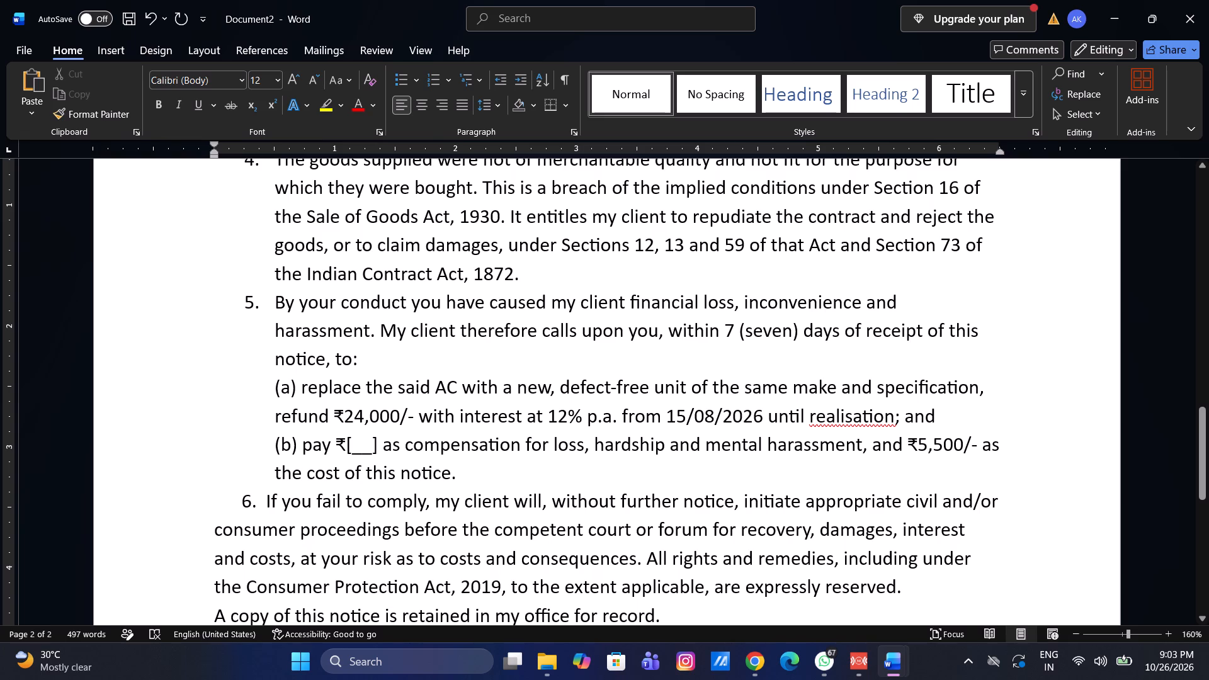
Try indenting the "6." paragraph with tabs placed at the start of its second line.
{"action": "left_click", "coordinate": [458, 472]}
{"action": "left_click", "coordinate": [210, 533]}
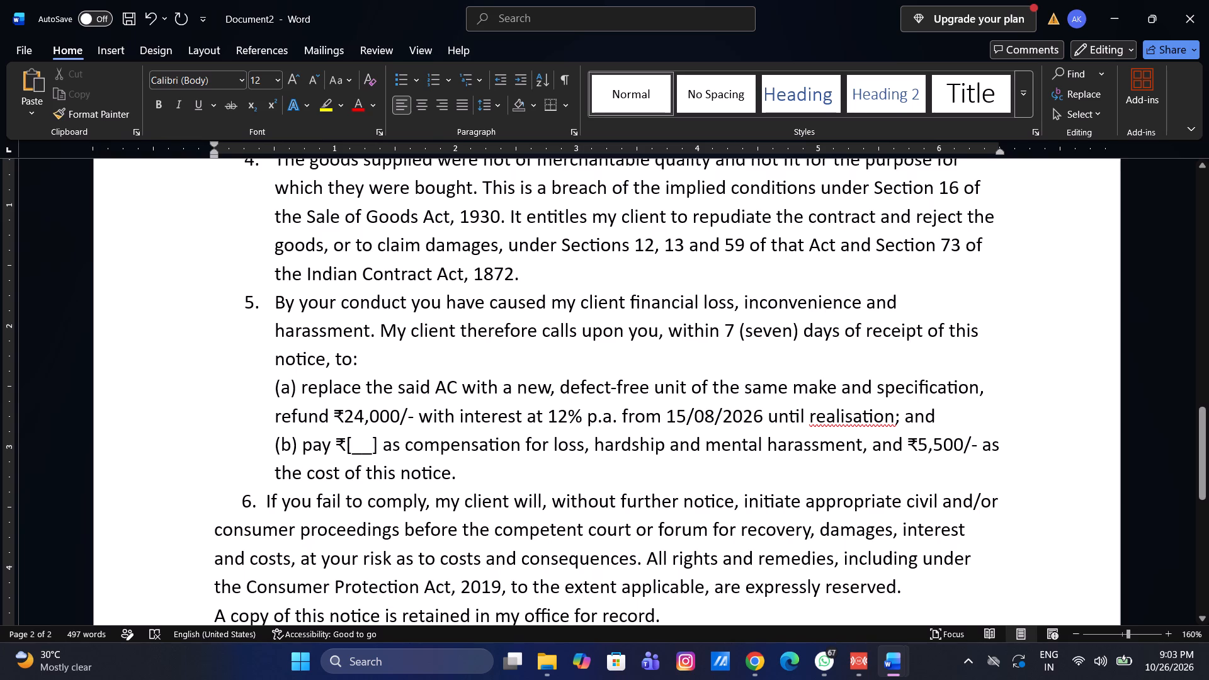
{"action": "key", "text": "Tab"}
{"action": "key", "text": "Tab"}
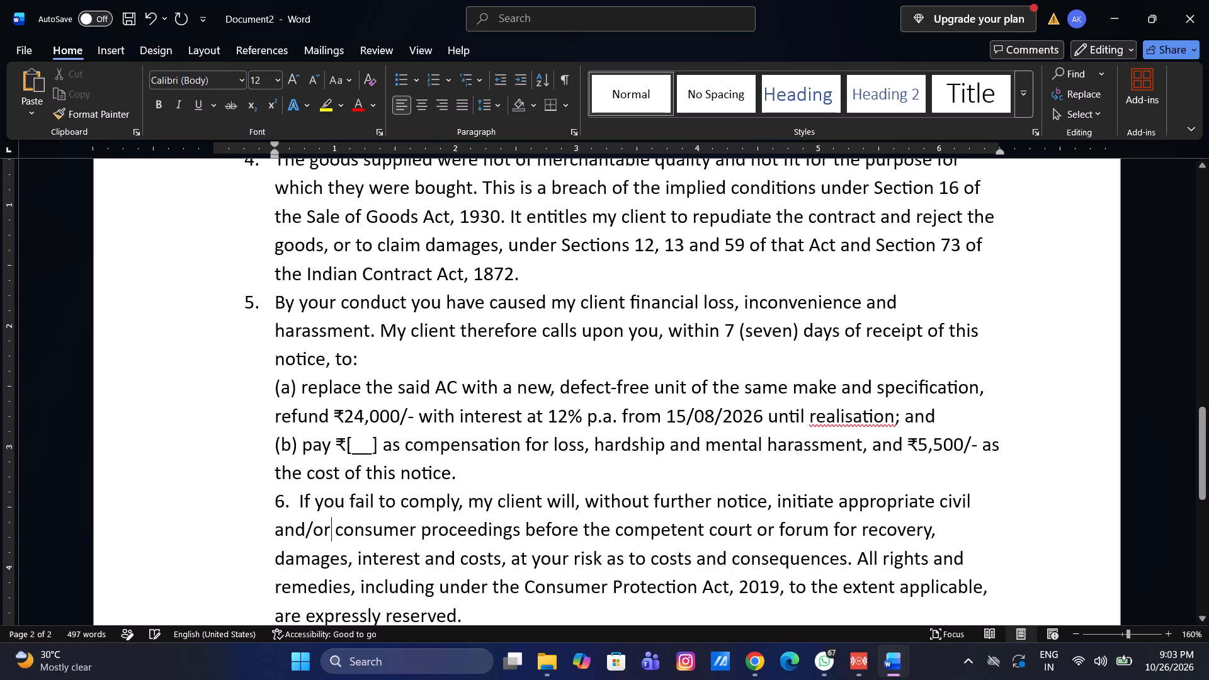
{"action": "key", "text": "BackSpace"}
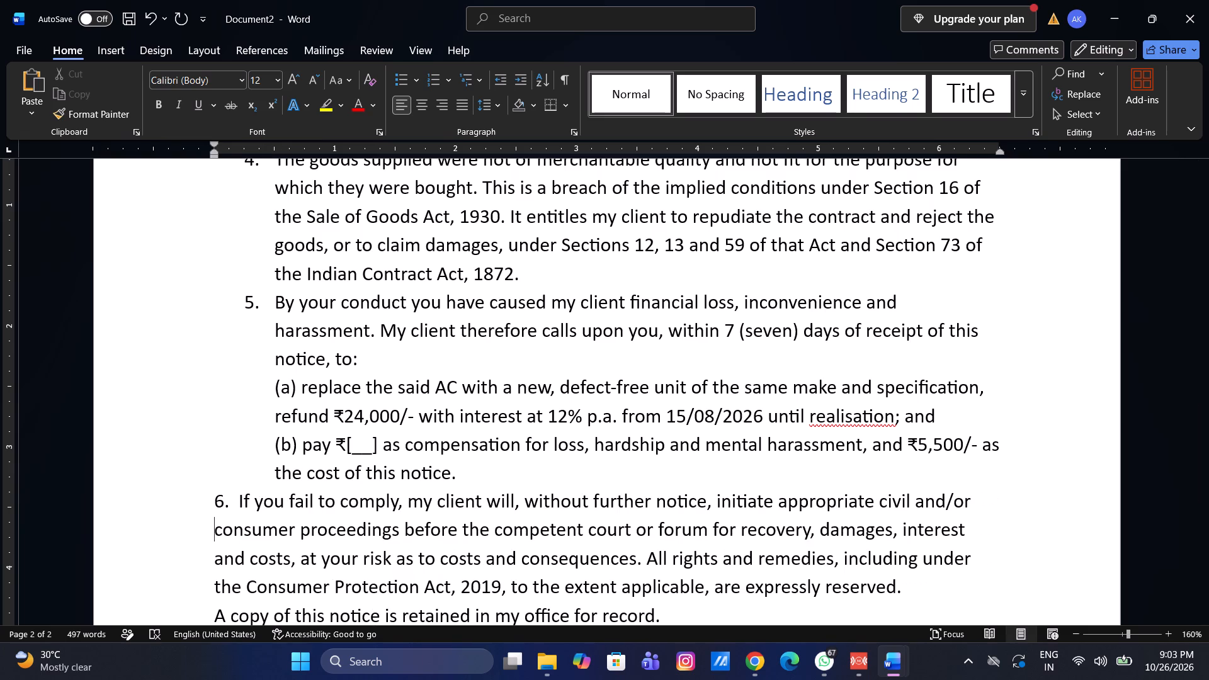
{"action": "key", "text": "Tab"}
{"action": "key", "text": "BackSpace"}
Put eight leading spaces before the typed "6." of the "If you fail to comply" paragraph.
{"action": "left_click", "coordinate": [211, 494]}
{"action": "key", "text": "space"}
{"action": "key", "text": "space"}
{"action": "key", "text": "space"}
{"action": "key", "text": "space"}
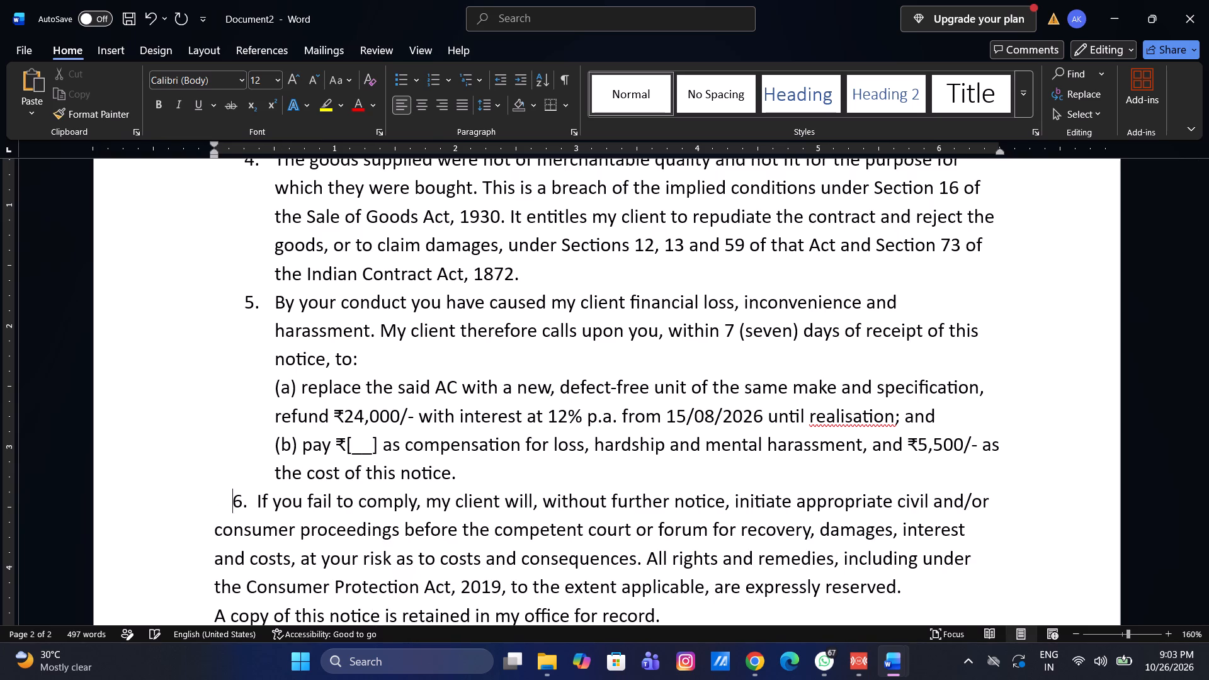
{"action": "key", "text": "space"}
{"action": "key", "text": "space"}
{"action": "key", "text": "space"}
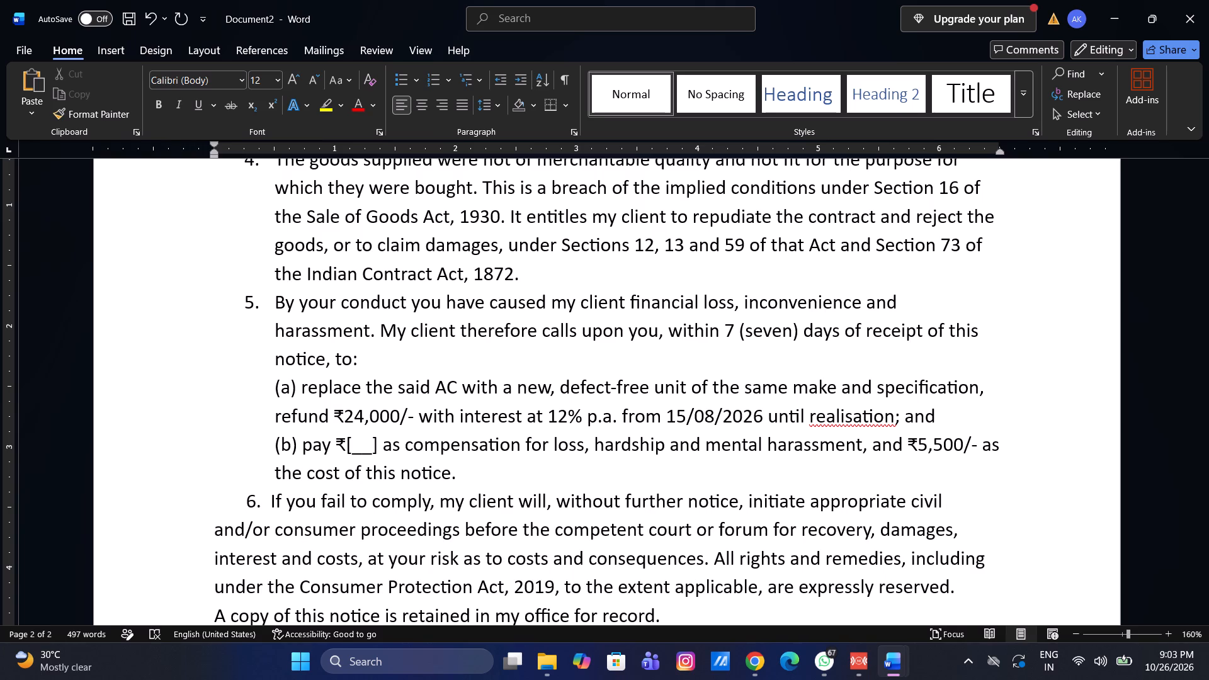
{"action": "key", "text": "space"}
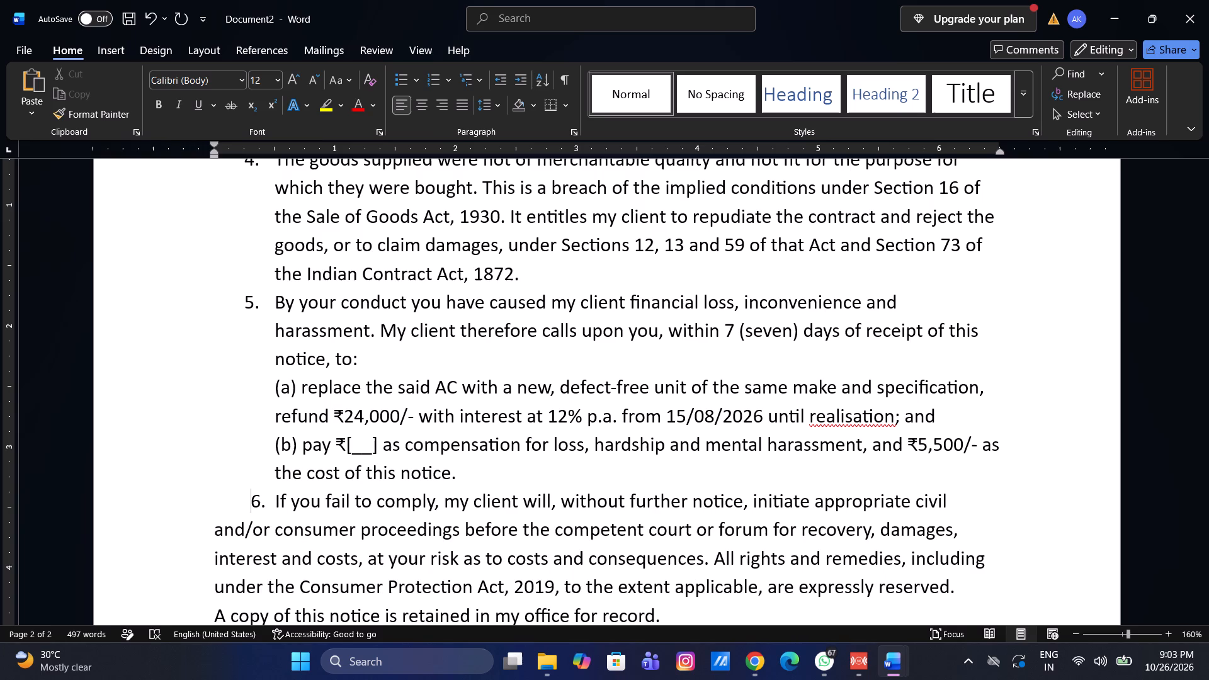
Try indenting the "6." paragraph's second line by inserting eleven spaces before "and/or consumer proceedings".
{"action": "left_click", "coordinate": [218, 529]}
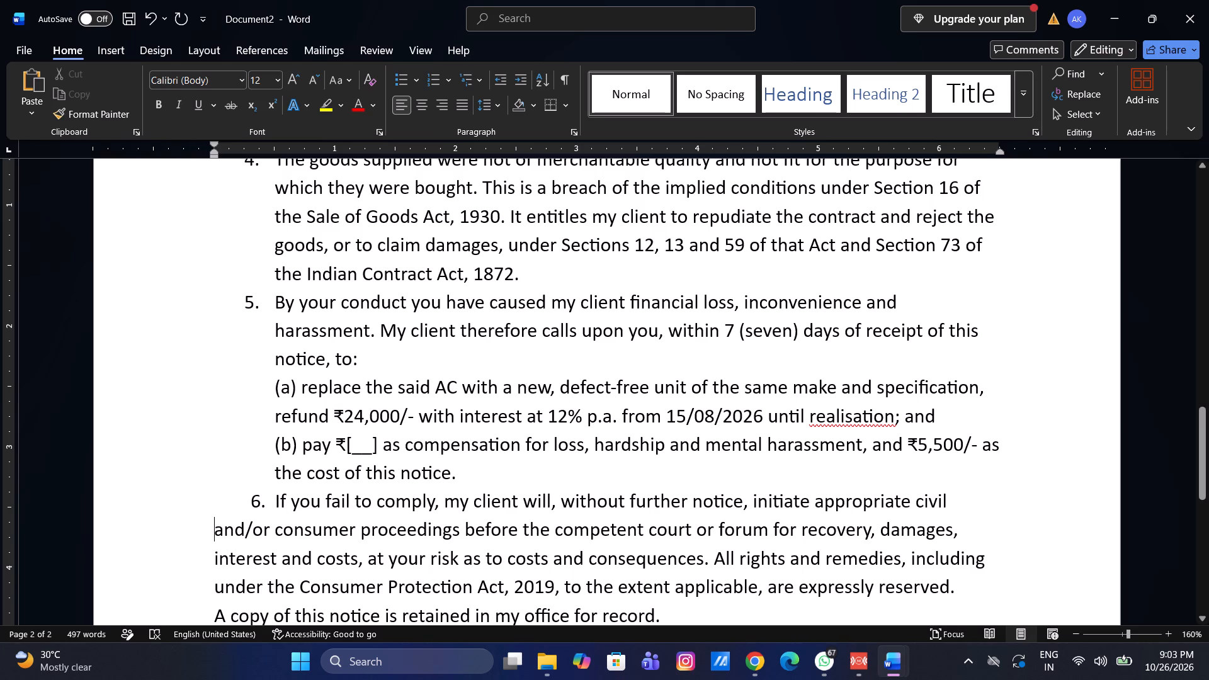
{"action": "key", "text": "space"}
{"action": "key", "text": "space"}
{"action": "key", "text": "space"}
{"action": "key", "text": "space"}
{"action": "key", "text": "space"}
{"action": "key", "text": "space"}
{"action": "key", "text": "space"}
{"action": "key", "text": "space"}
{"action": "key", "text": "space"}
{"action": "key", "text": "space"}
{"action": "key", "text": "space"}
Replace the typed "6." of the "If you fail to comply" paragraph with automatic numbering in the 1., 2., 3. format.
{"action": "left_click", "coordinate": [269, 507]}
{"action": "key", "text": "BackSpace"}
{"action": "key", "text": "BackSpace"}
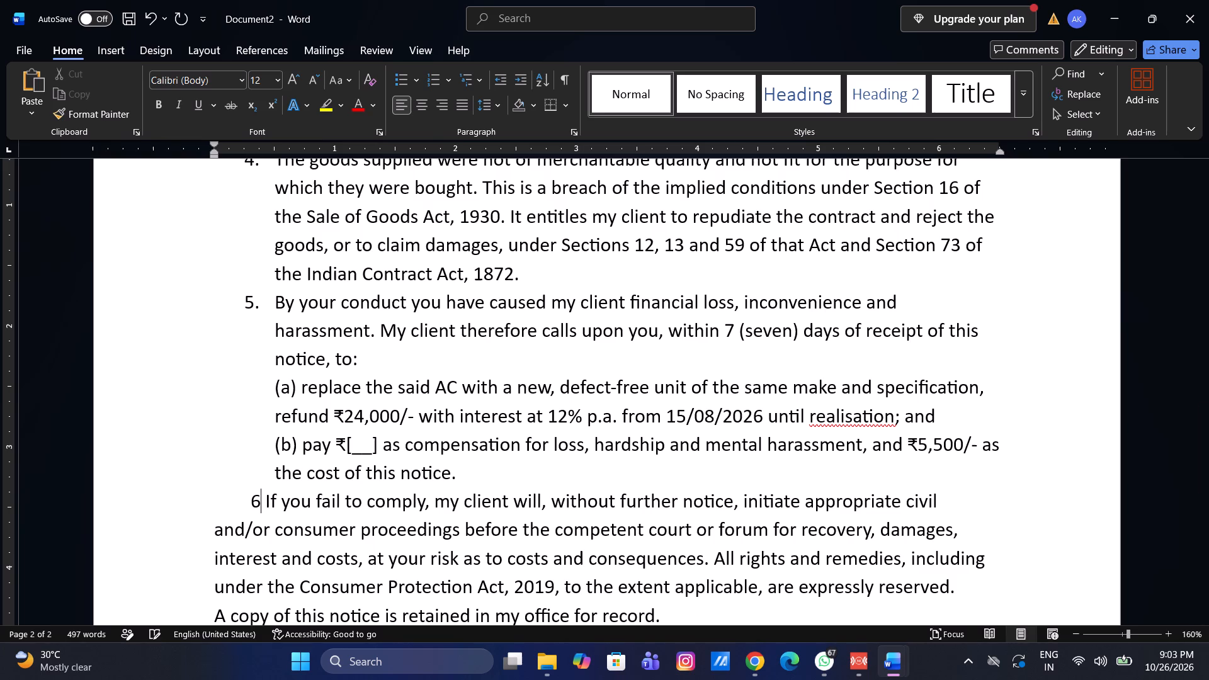
{"action": "key", "text": "BackSpace"}
{"action": "key", "text": "BackSpace"}
{"action": "key", "text": "BackSpace"}
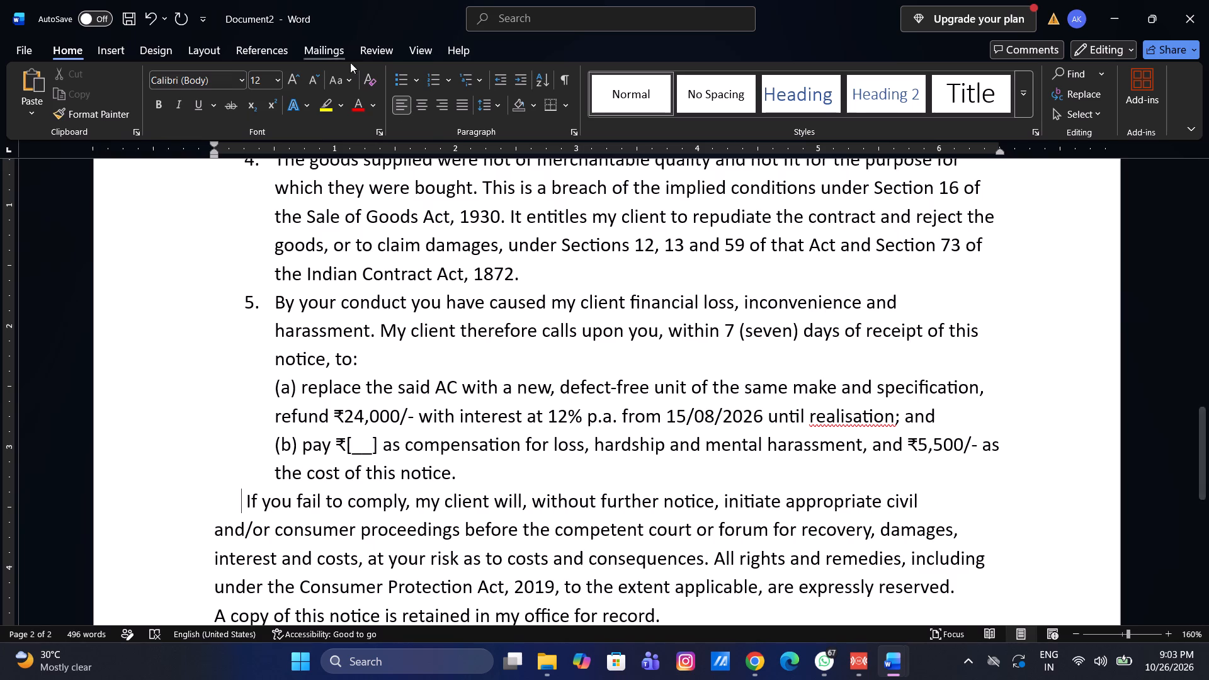
{"action": "left_click", "coordinate": [450, 79]}
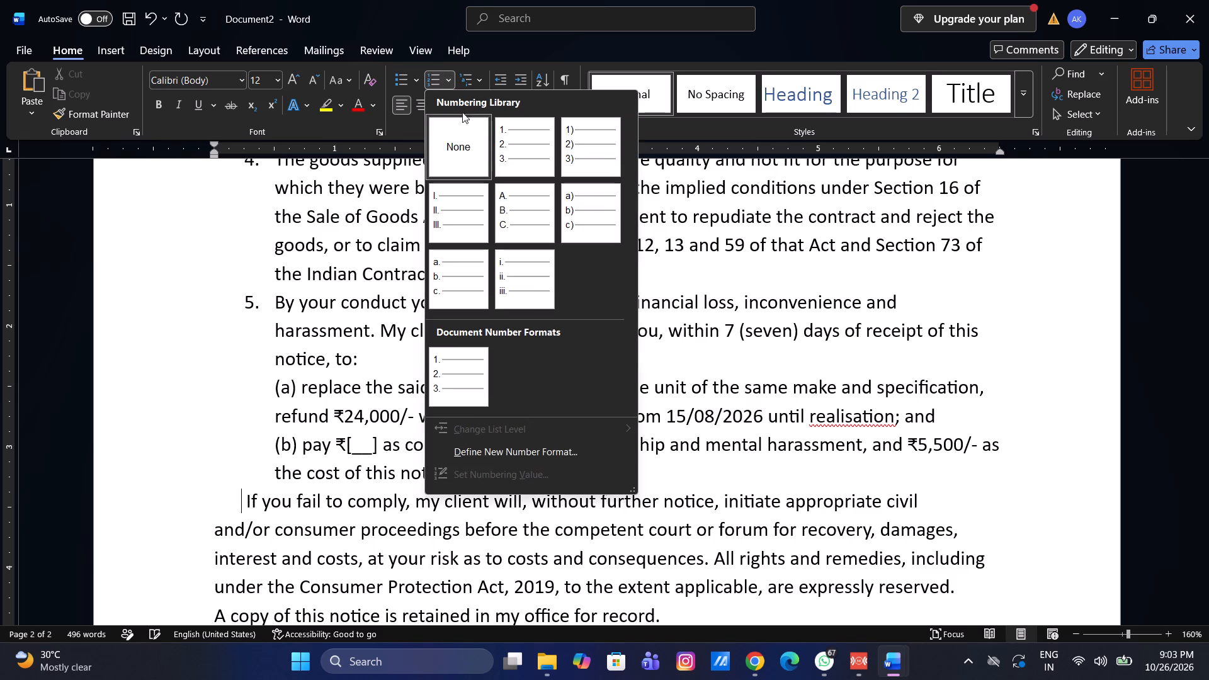
{"action": "left_click", "coordinate": [518, 159]}
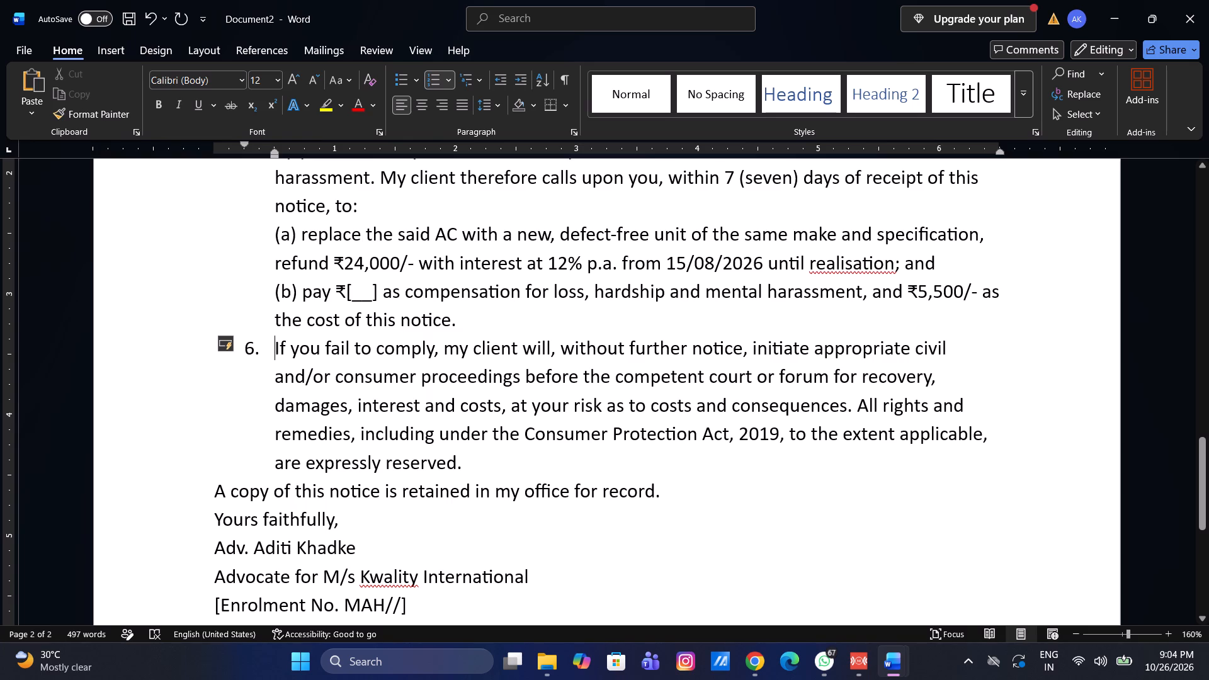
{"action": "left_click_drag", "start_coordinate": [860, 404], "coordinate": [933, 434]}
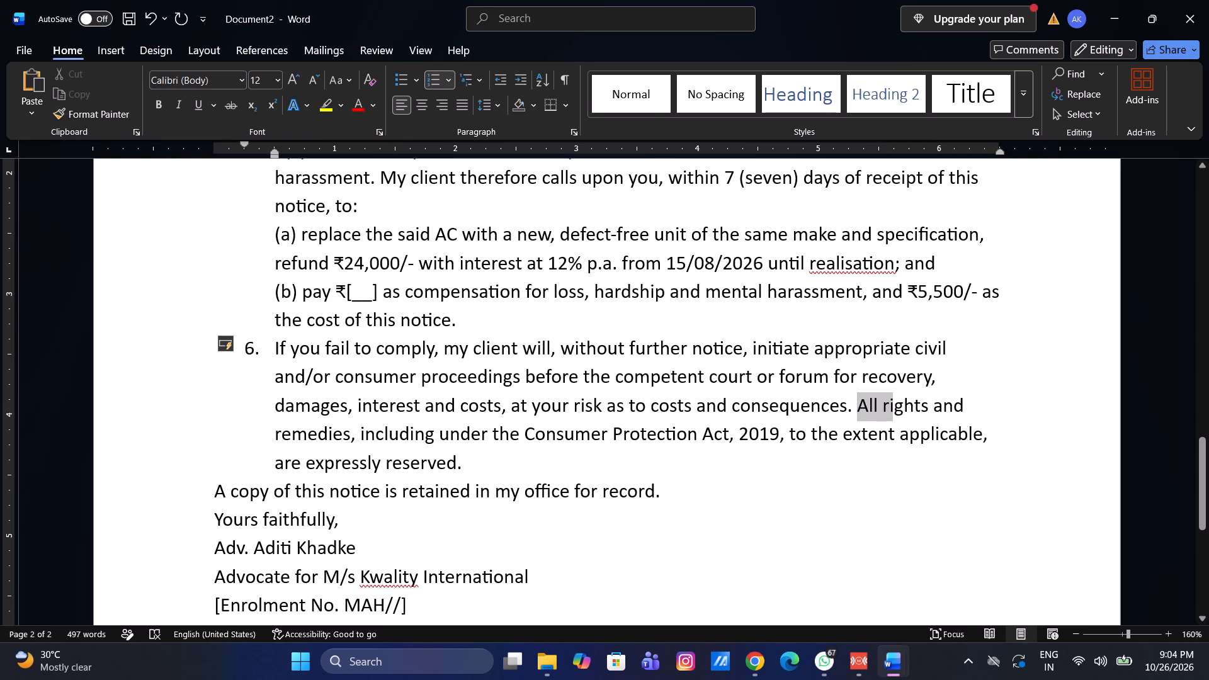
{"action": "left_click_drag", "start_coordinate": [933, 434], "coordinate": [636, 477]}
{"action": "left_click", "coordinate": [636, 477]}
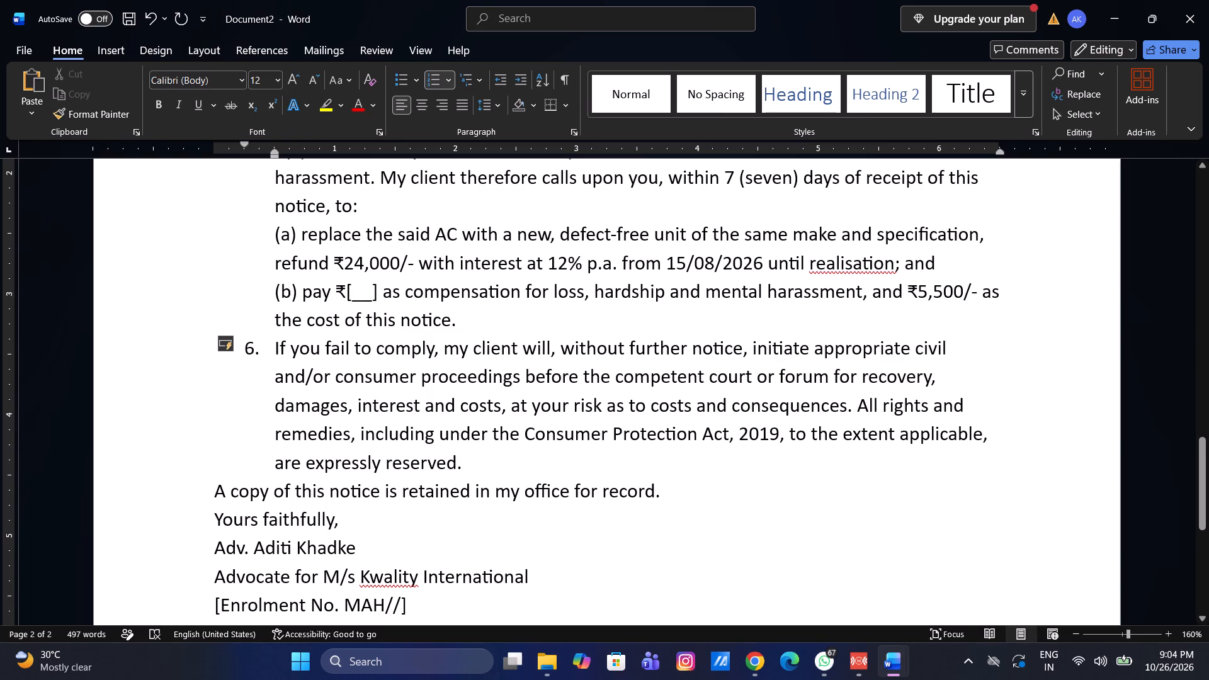
Delete the sentence "A copy of this notice is retained in my office for record." and leave a blank line above "Yours faithfully,".
{"action": "left_click_drag", "start_coordinate": [216, 492], "coordinate": [667, 483]}
{"action": "key", "text": "BackSpace"}
{"action": "key", "text": "Return"}
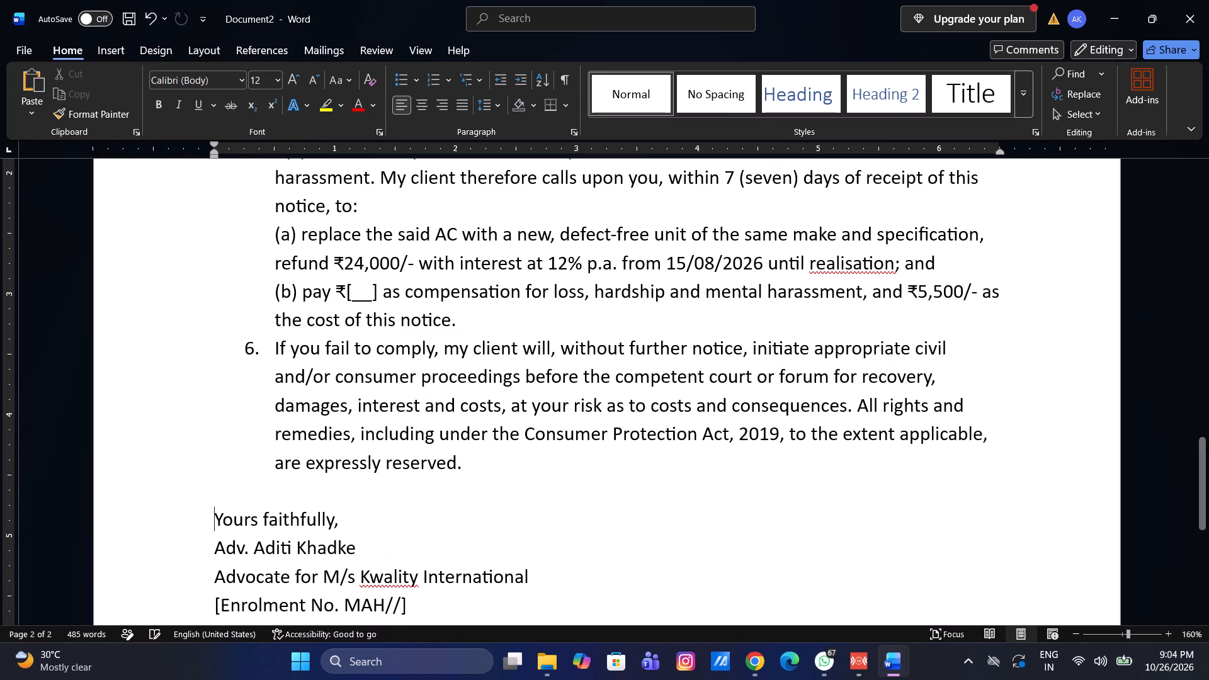
Review the notice's layout and wording, from the subject and numbered paragraphs to the signature block and enclosure line.
{"action": "scroll", "coordinate": [667, 483], "scroll_direction": "left", "scroll_amount": 1}
{"action": "scroll", "coordinate": [667, 483], "scroll_direction": "down", "scroll_amount": 2}
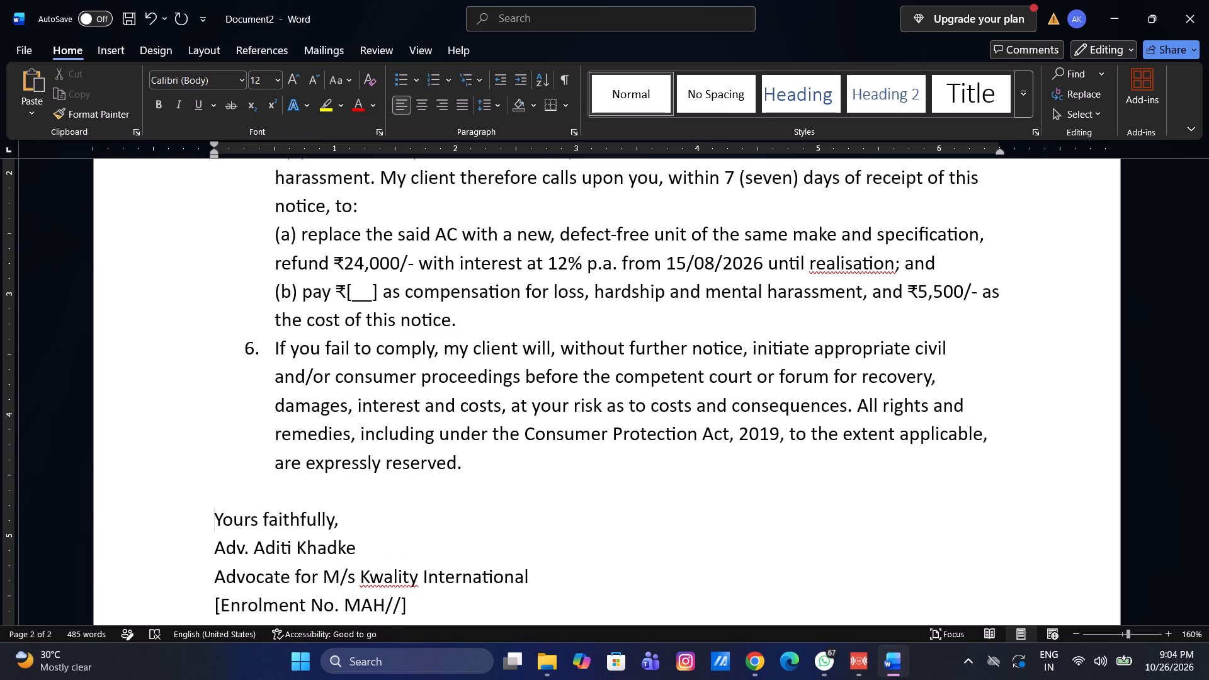
{"action": "scroll", "coordinate": [667, 483], "scroll_direction": "down", "scroll_amount": 1}
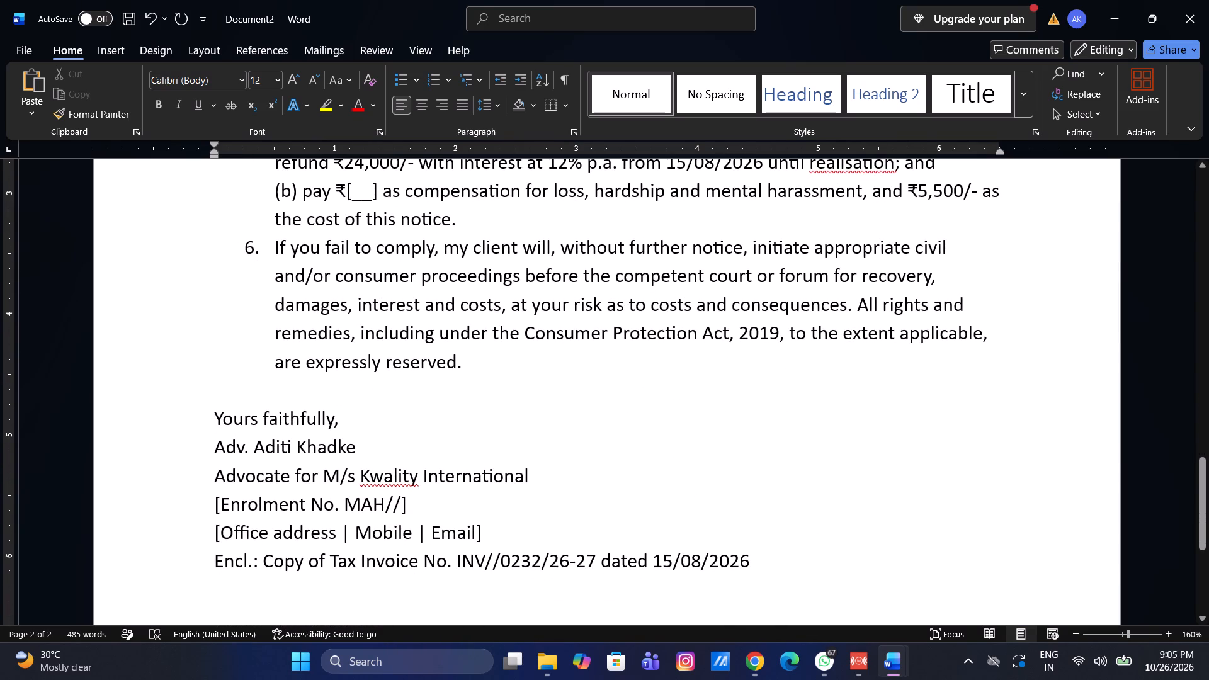
{"action": "scroll", "coordinate": [227, 416], "scroll_direction": "up", "scroll_amount": 1}
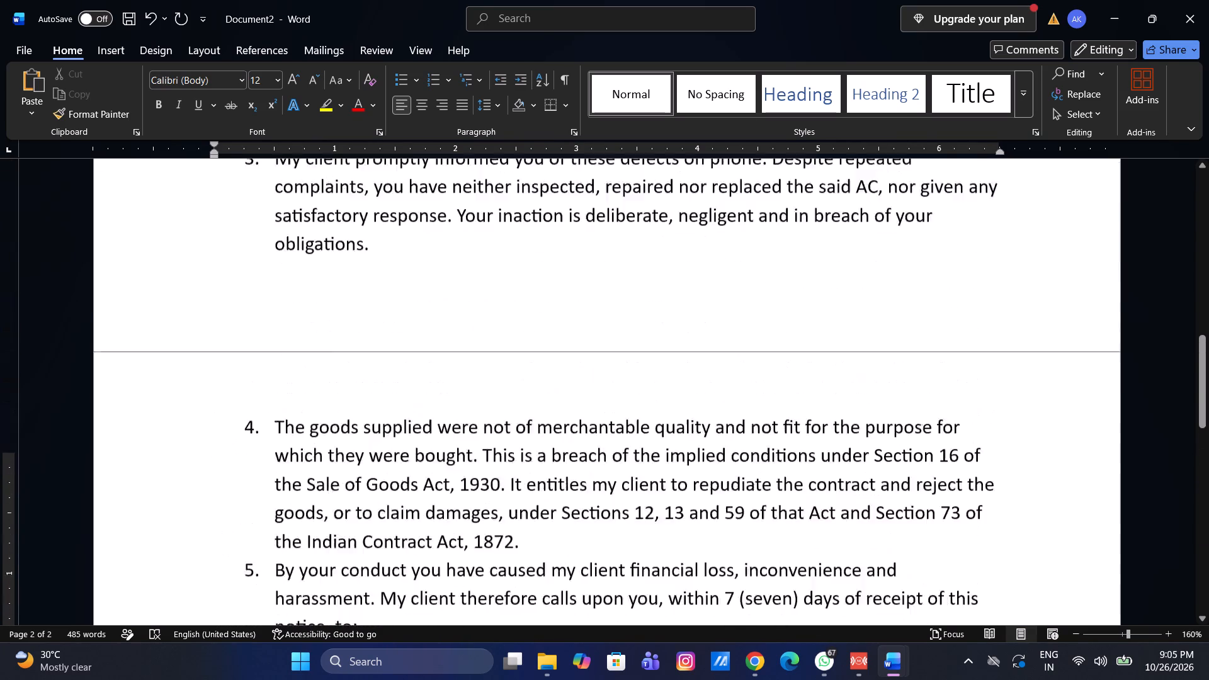
{"action": "scroll", "coordinate": [227, 416], "scroll_direction": "up", "scroll_amount": 1}
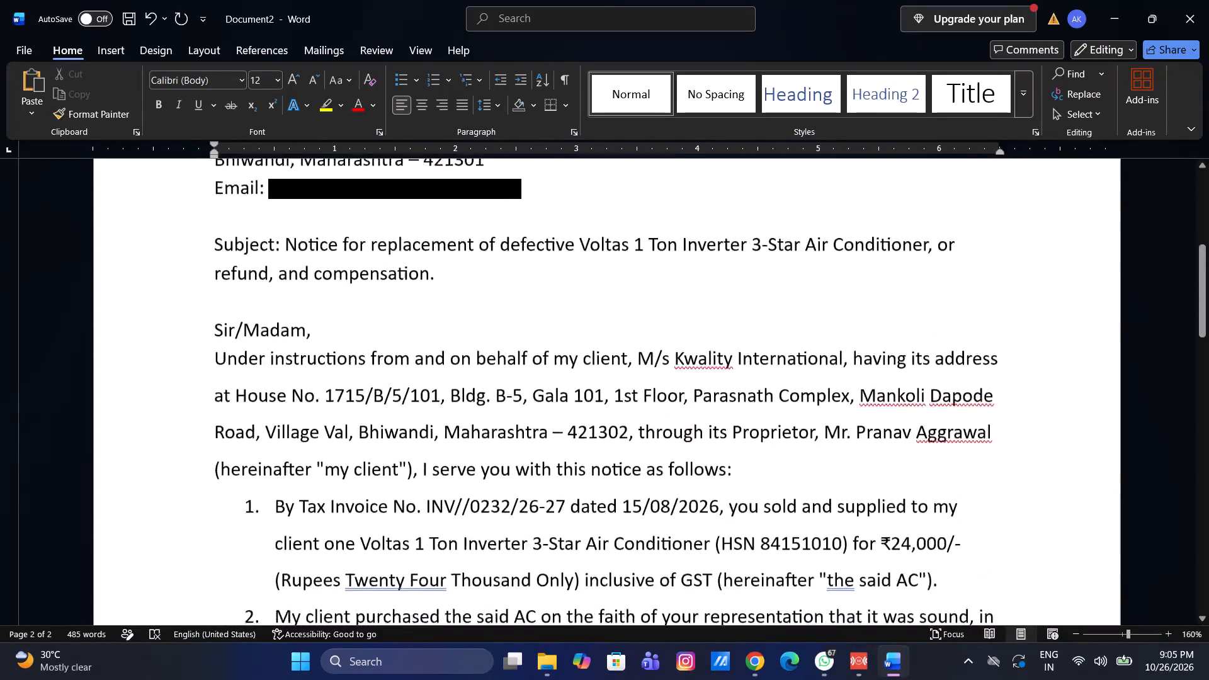
{"action": "scroll", "coordinate": [227, 416], "scroll_direction": "up", "scroll_amount": 1}
{"action": "scroll", "coordinate": [227, 416], "scroll_direction": "down", "scroll_amount": 8, "text": "ctrl"}
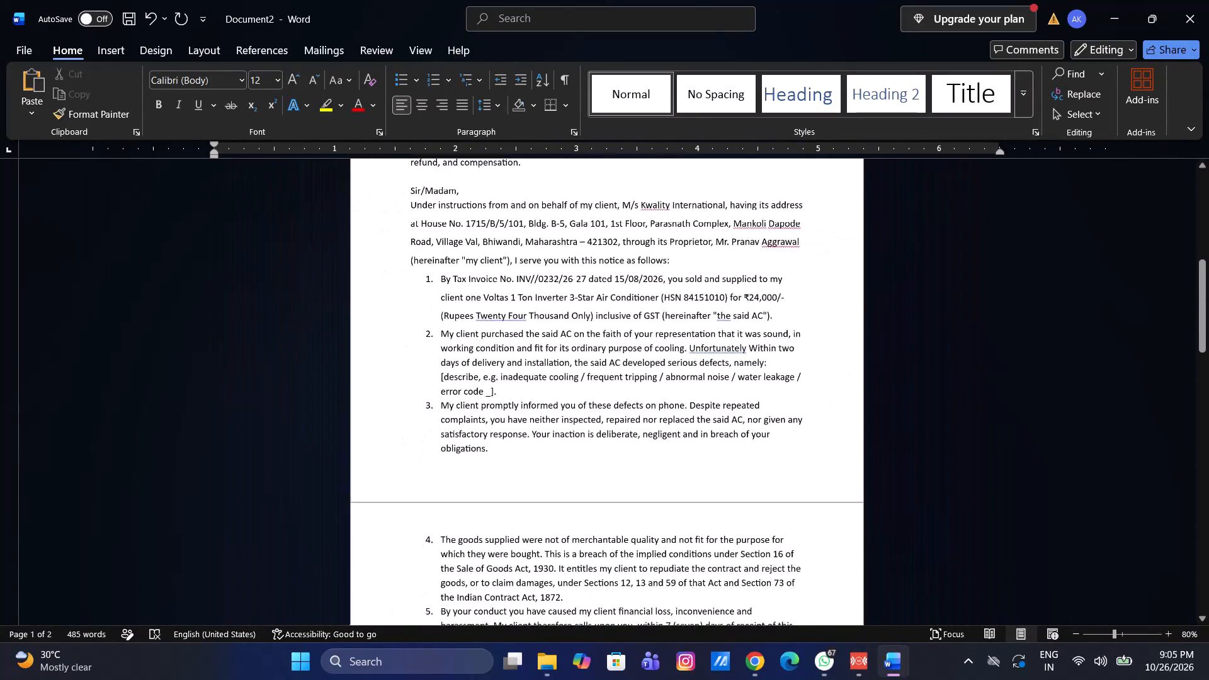
{"action": "scroll", "coordinate": [227, 416], "scroll_direction": "down", "scroll_amount": 3, "text": "ctrl"}
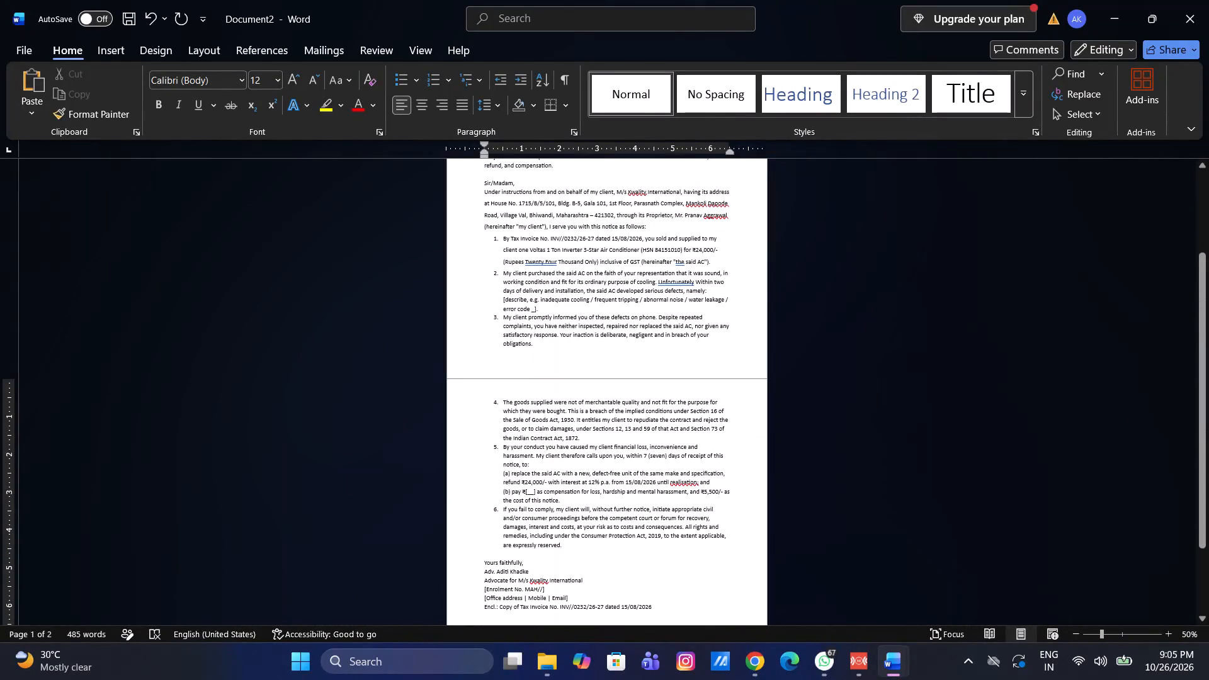
{"action": "scroll", "coordinate": [227, 416], "scroll_direction": "down", "scroll_amount": 1}
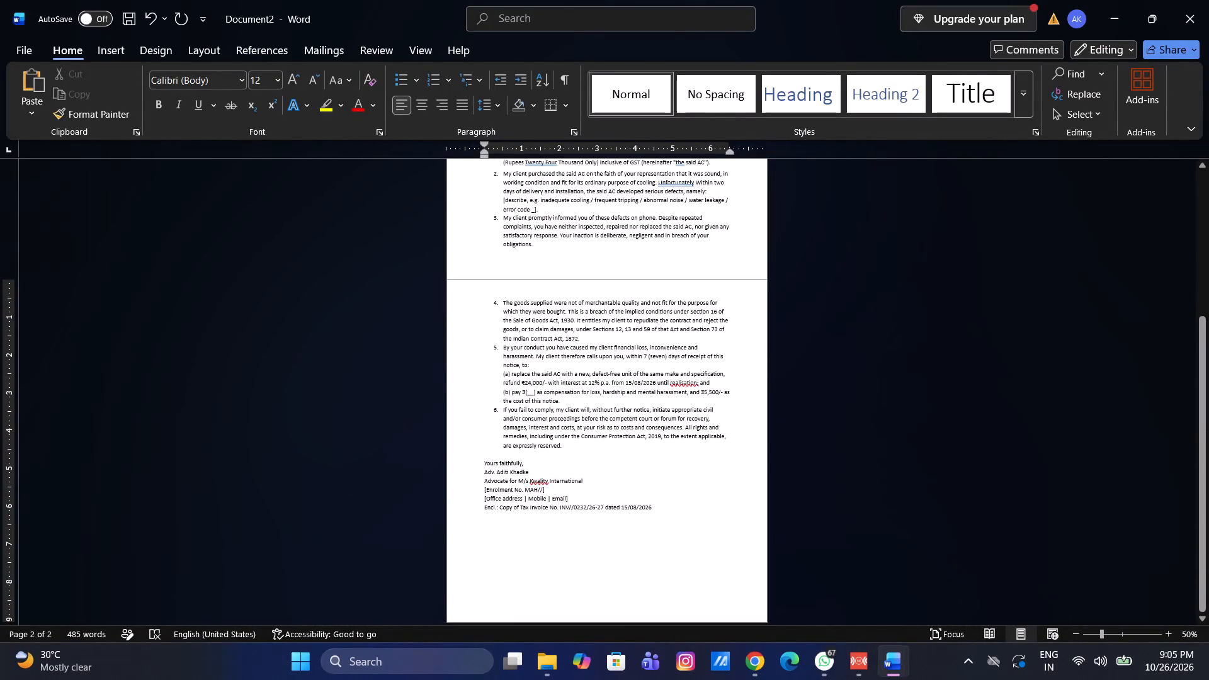
{"action": "scroll", "coordinate": [227, 416], "scroll_direction": "down", "scroll_amount": 1}
{"action": "scroll", "coordinate": [227, 416], "scroll_direction": "up", "scroll_amount": 7, "text": "ctrl"}
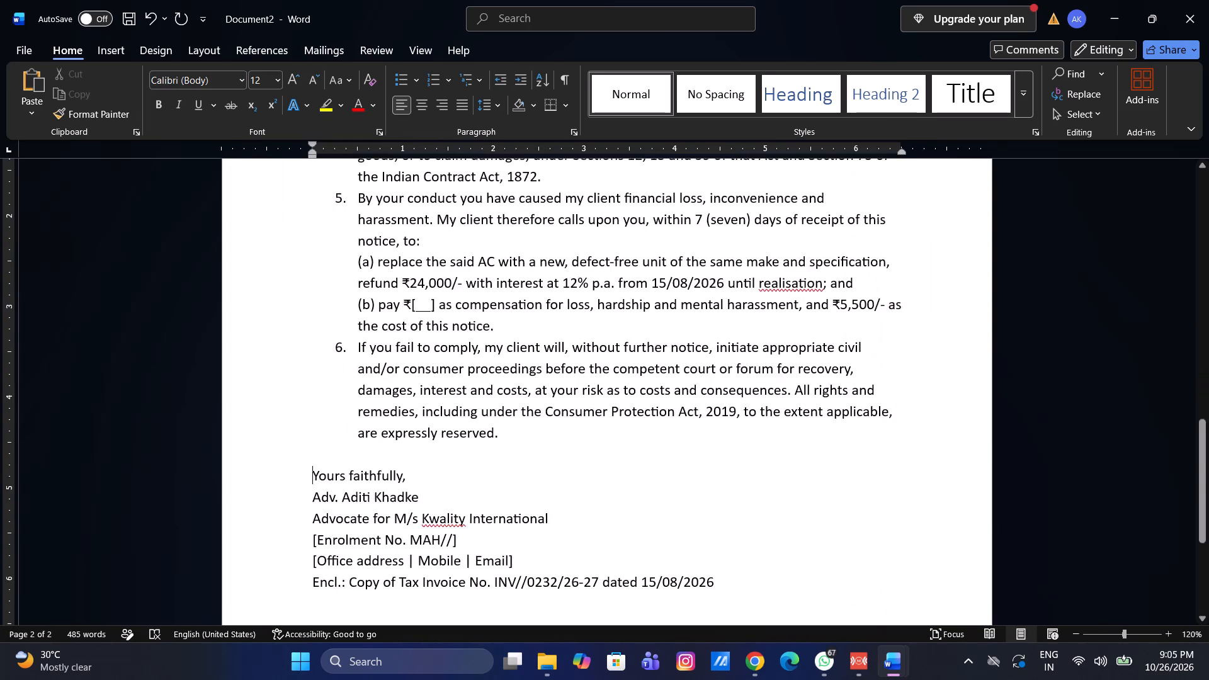
{"action": "scroll", "coordinate": [227, 416], "scroll_direction": "down", "scroll_amount": 1}
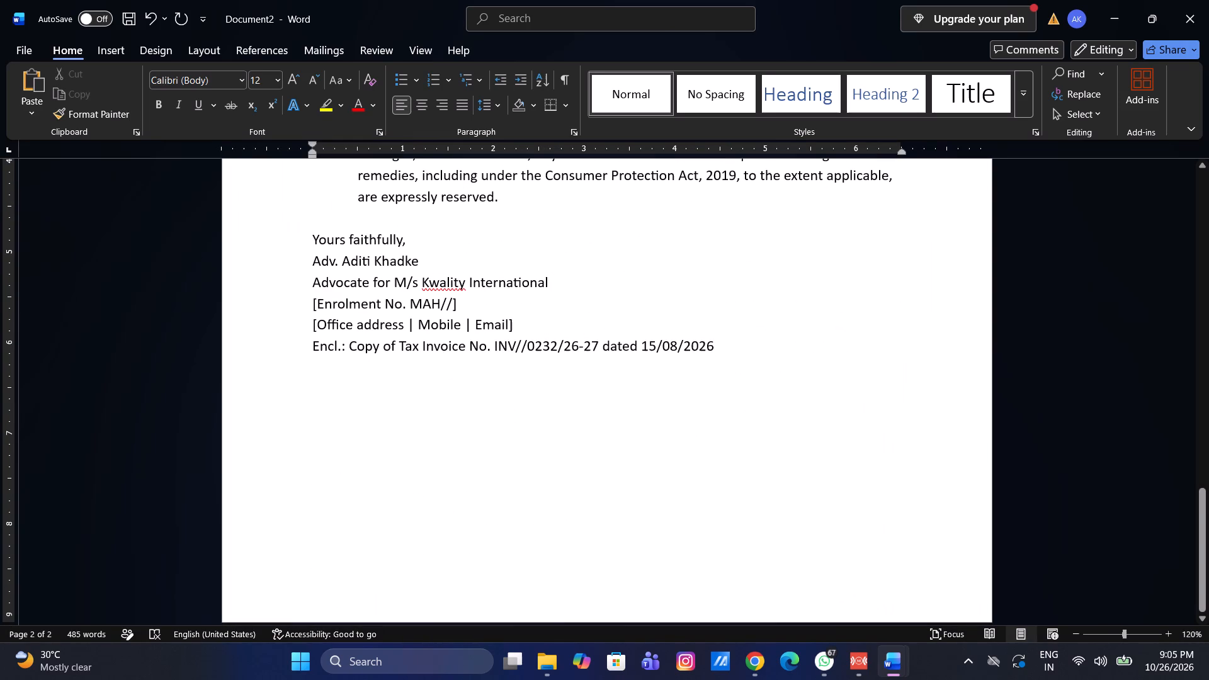
{"action": "scroll", "coordinate": [441, 336], "scroll_direction": "up", "scroll_amount": 3, "text": "ctrl"}
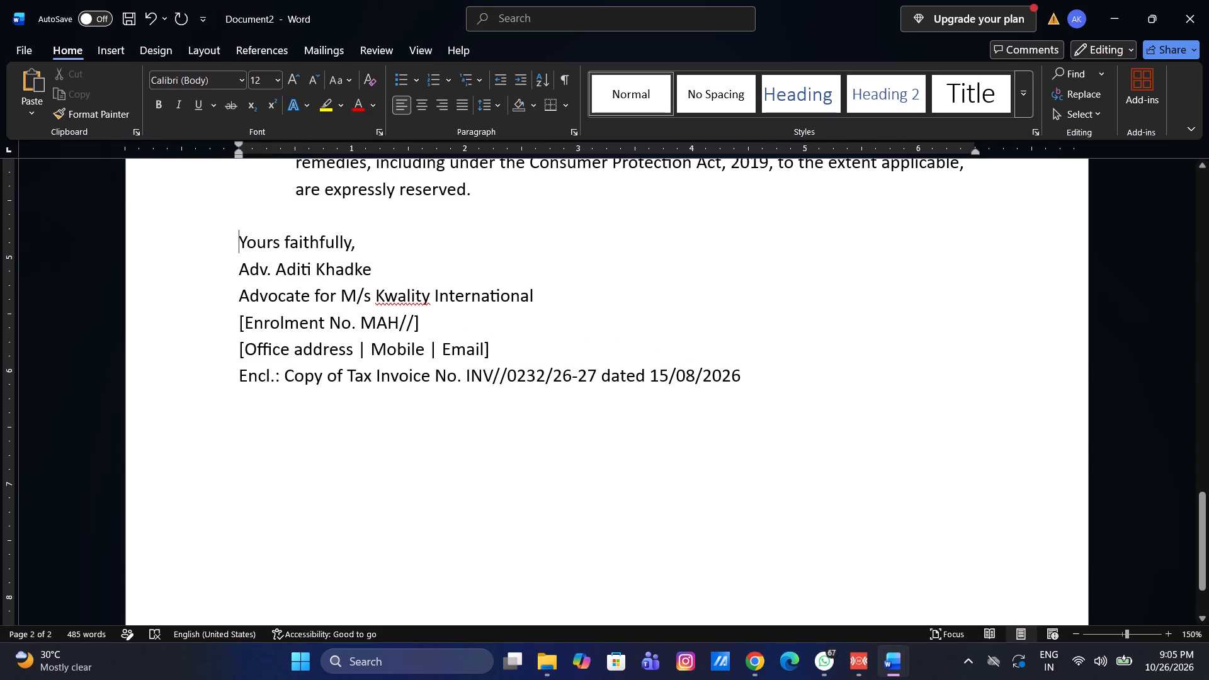
{"action": "scroll", "coordinate": [240, 374], "scroll_direction": "up", "scroll_amount": 1}
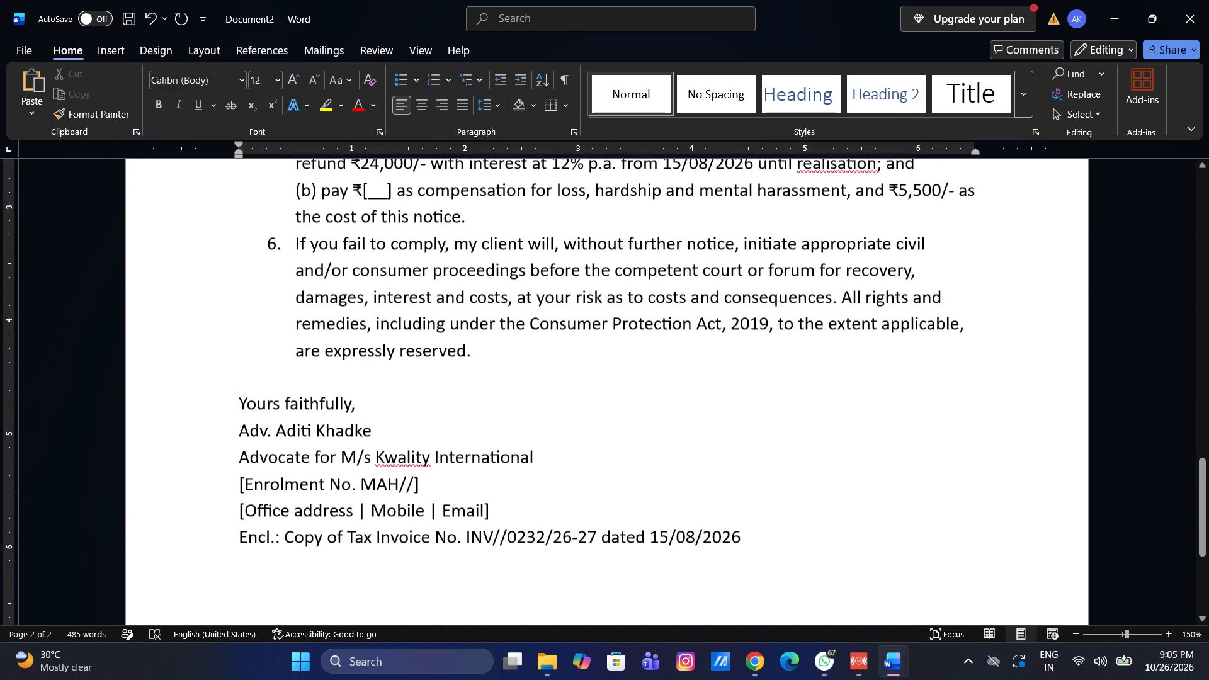
{"action": "scroll", "coordinate": [240, 374], "scroll_direction": "up", "scroll_amount": 1}
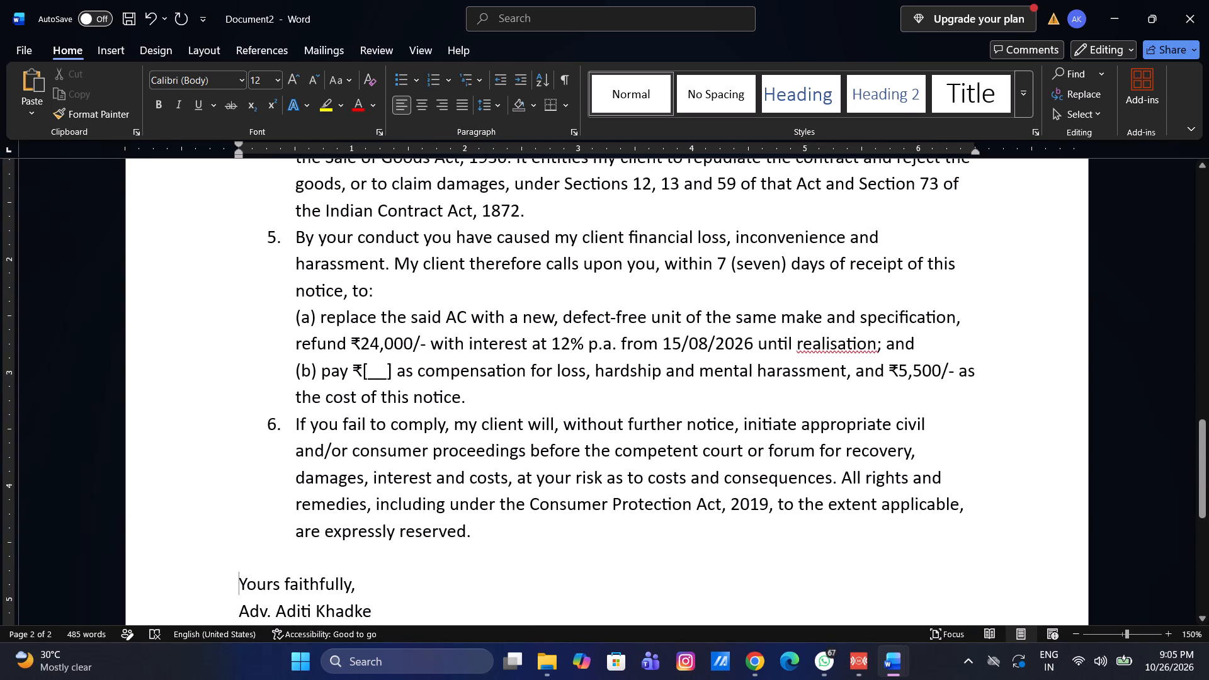
Complete the "Enrolment No. MAH//" placeholder in the signature block with the advocate's enrolment number and the year 2026.
{"action": "scroll", "coordinate": [240, 374], "scroll_direction": "up", "scroll_amount": 1}
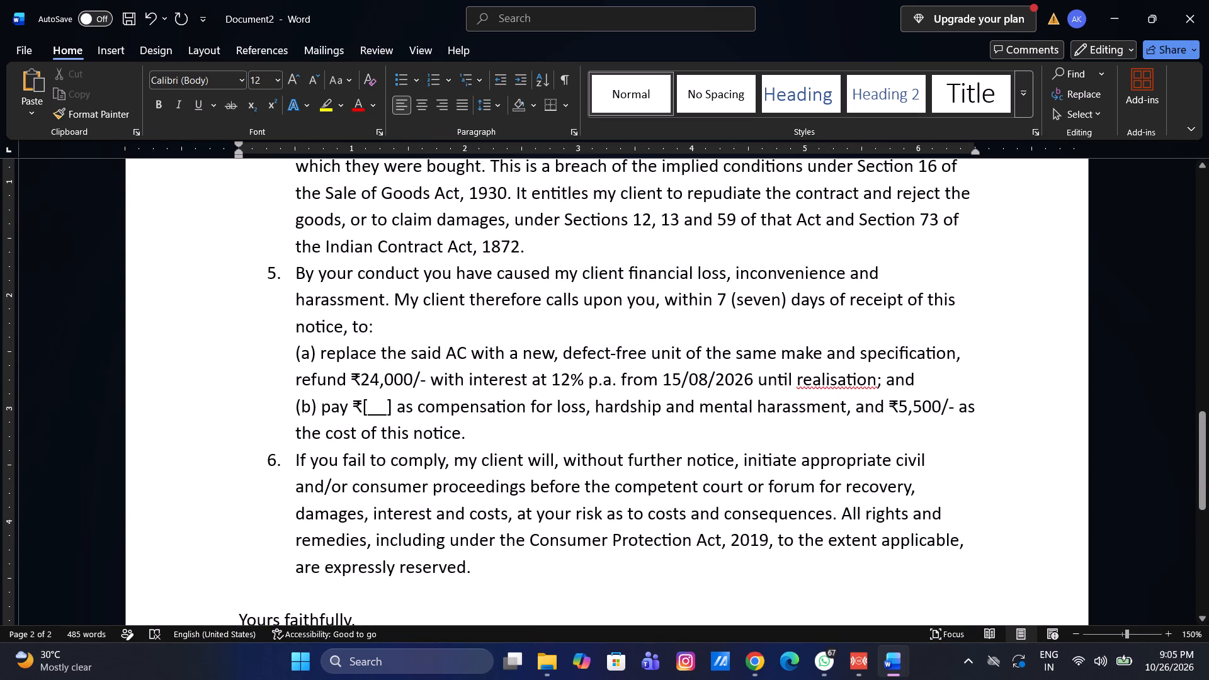
{"action": "scroll", "coordinate": [240, 374], "scroll_direction": "down", "scroll_amount": 1}
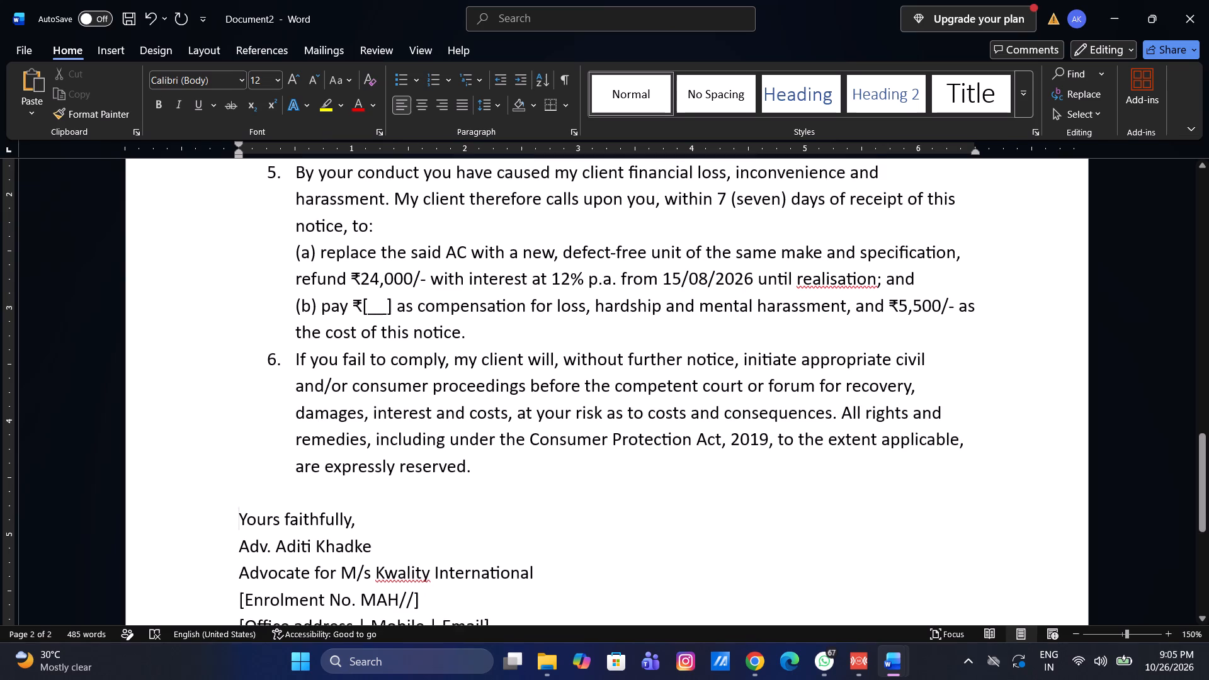
{"action": "scroll", "coordinate": [240, 374], "scroll_direction": "down", "scroll_amount": 2}
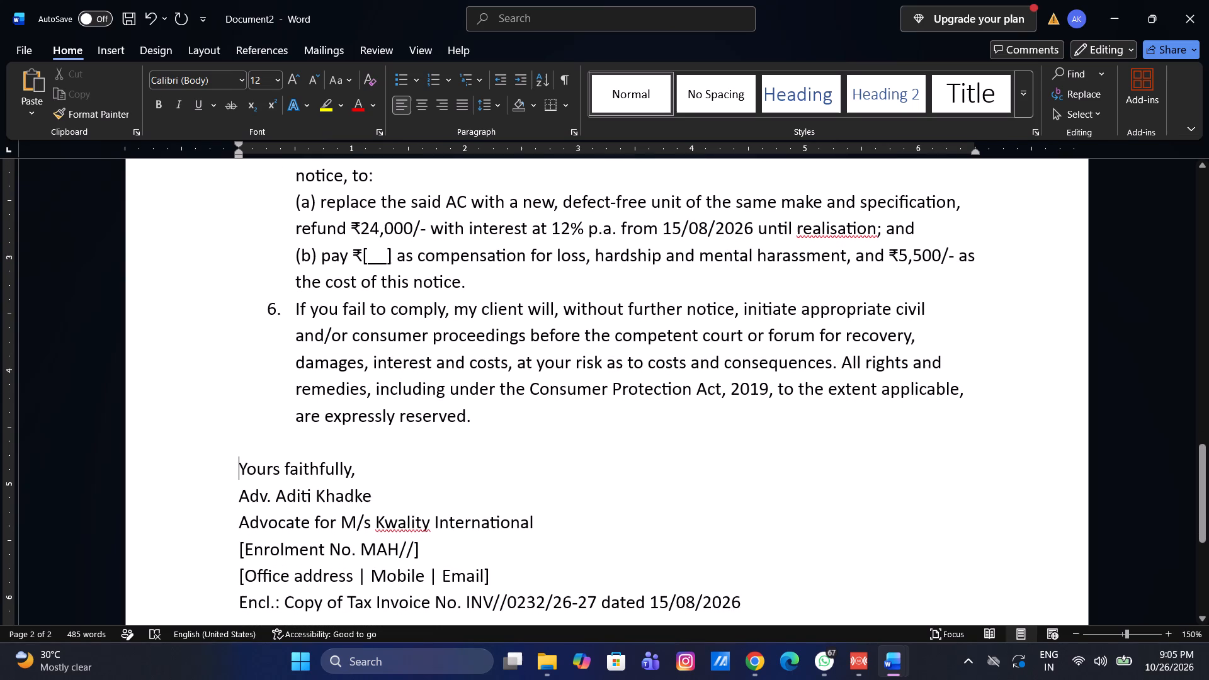
{"action": "scroll", "coordinate": [240, 374], "scroll_direction": "down", "scroll_amount": 1}
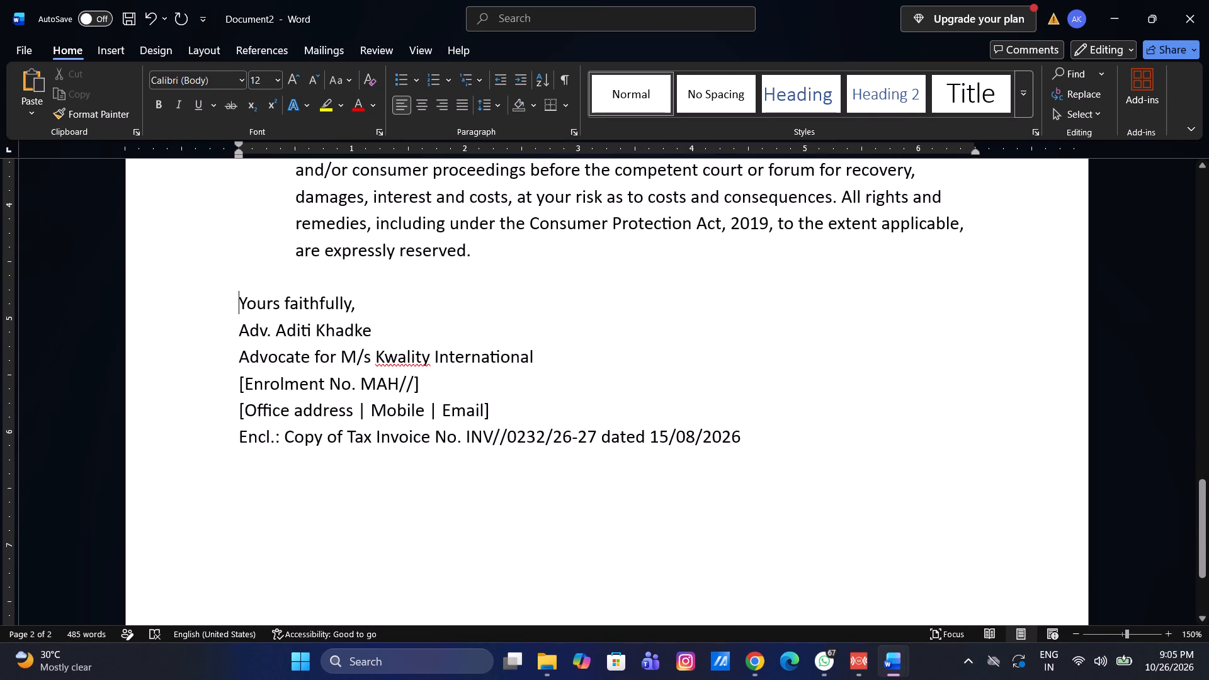
{"action": "left_click", "coordinate": [406, 386]}
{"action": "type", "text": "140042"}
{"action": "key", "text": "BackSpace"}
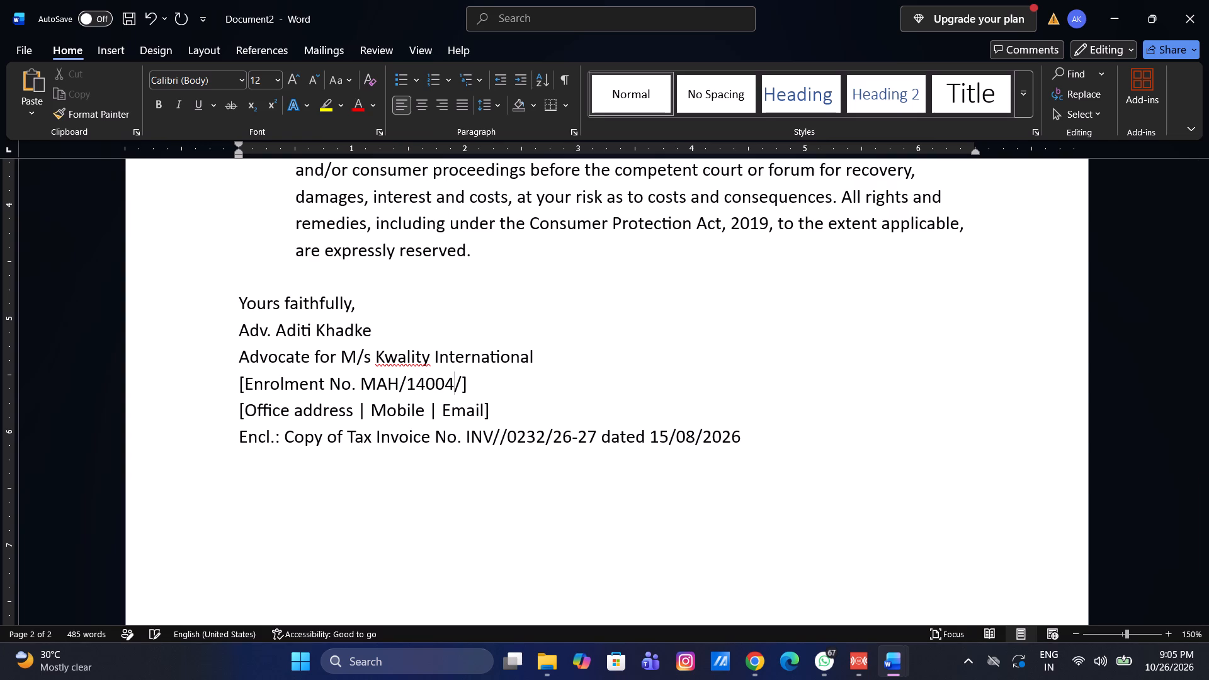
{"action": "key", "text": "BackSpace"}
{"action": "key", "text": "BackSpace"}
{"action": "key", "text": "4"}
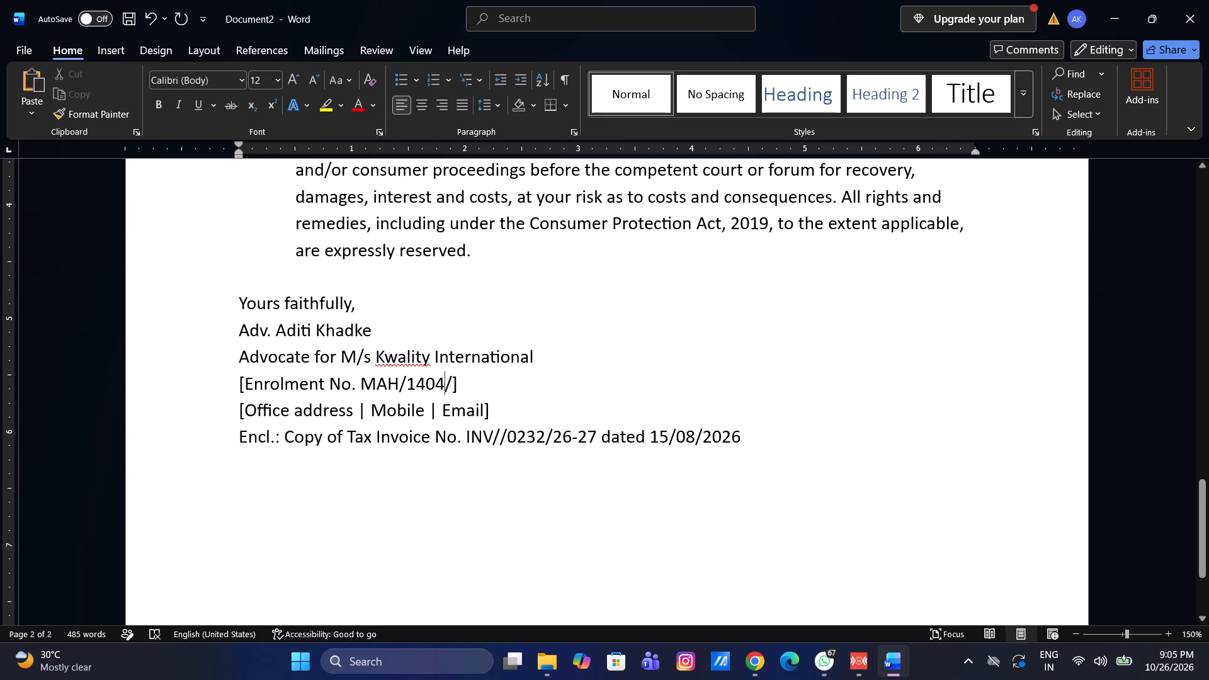
{"action": "left_click", "coordinate": [451, 386]}
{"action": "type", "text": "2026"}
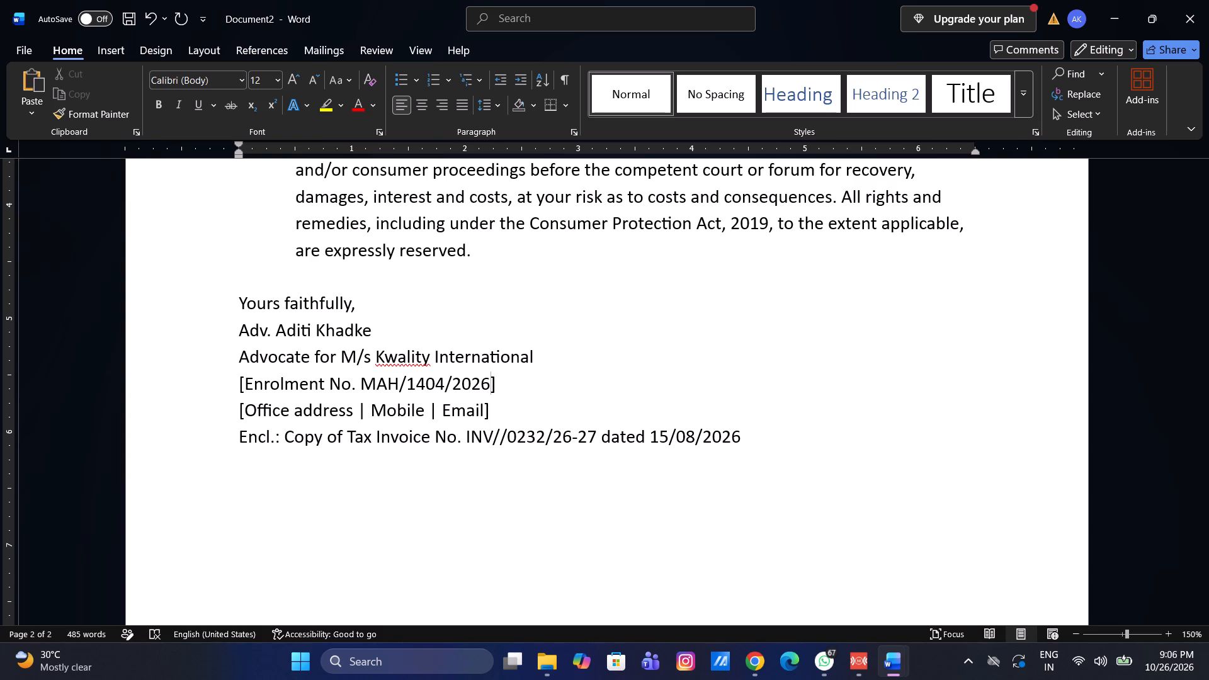
{"action": "left_click", "coordinate": [448, 382]}
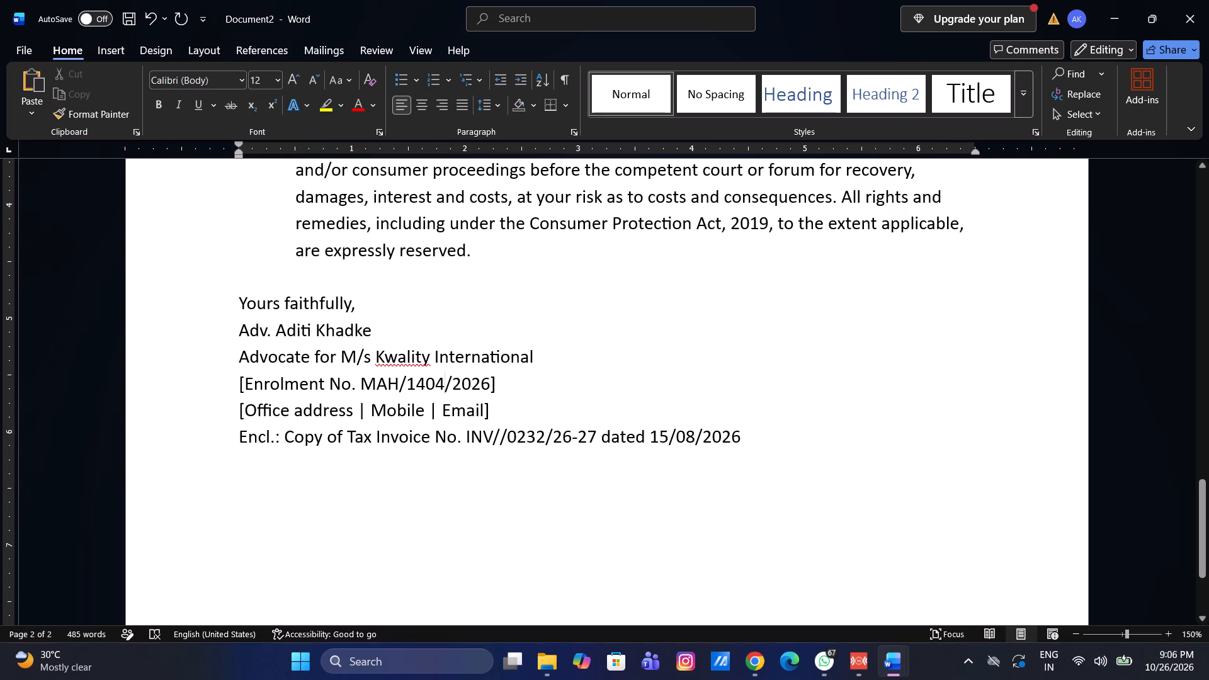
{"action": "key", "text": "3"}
Start editing the "[Office address | Mobile | Email]" placeholder at its end in the signature block.
{"action": "left_click", "coordinate": [482, 409]}
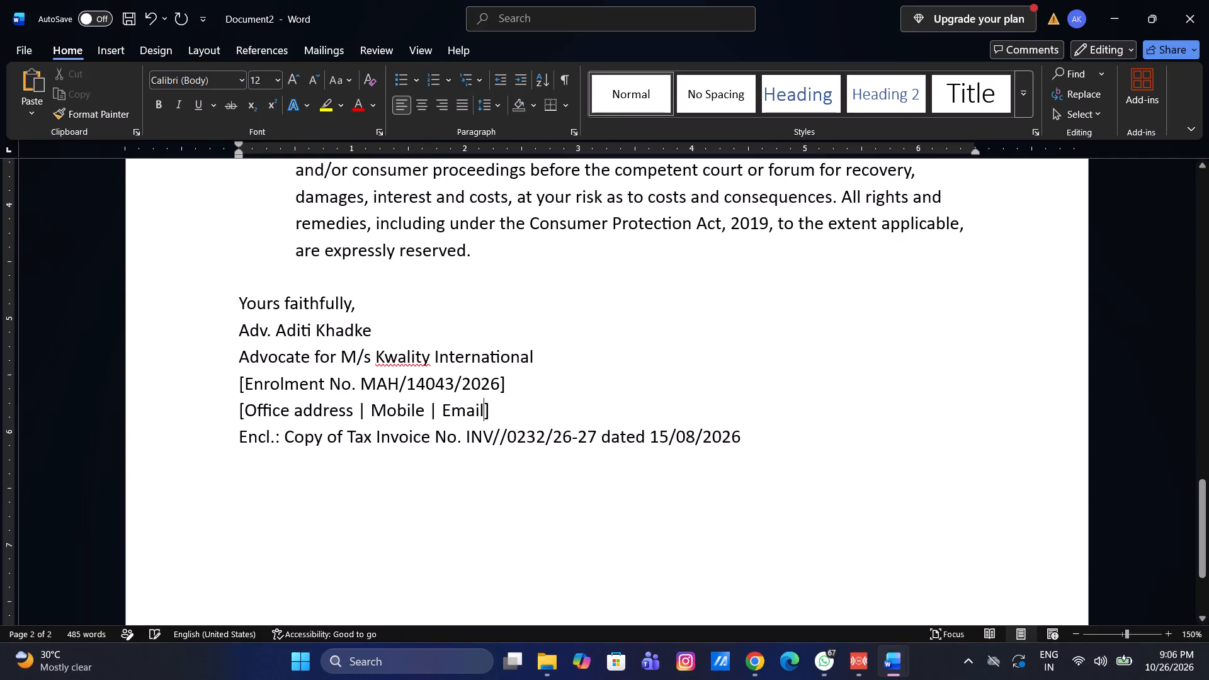
{"action": "left_click", "coordinate": [487, 409]}
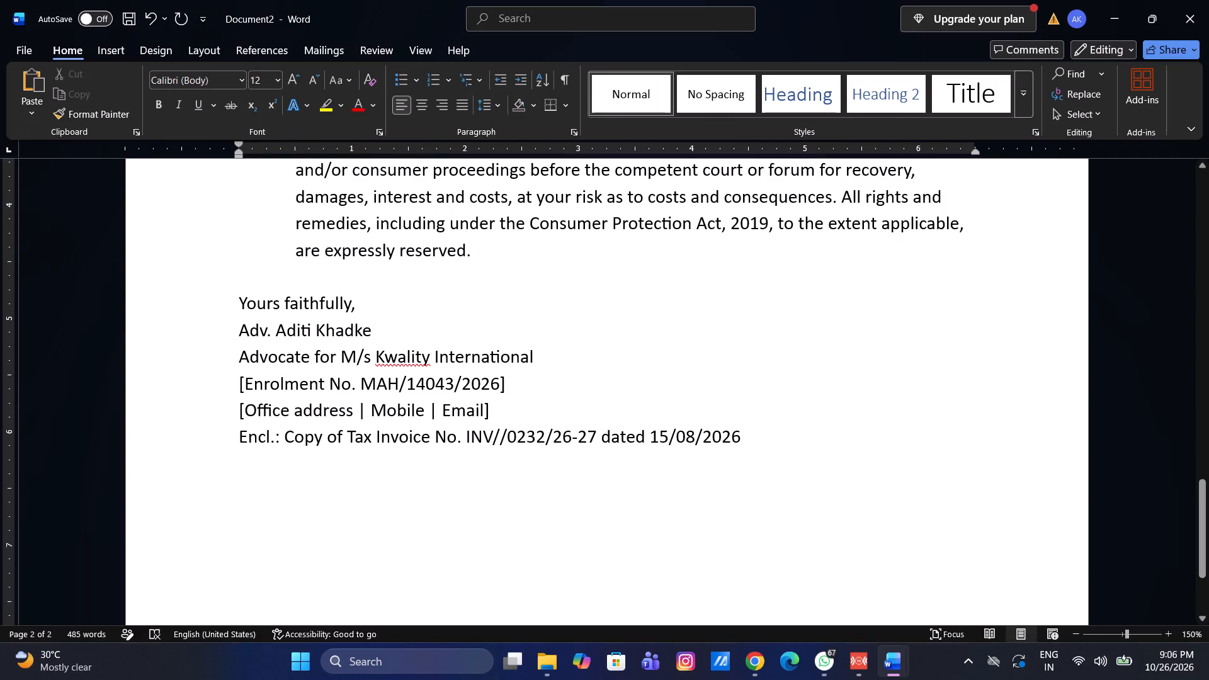
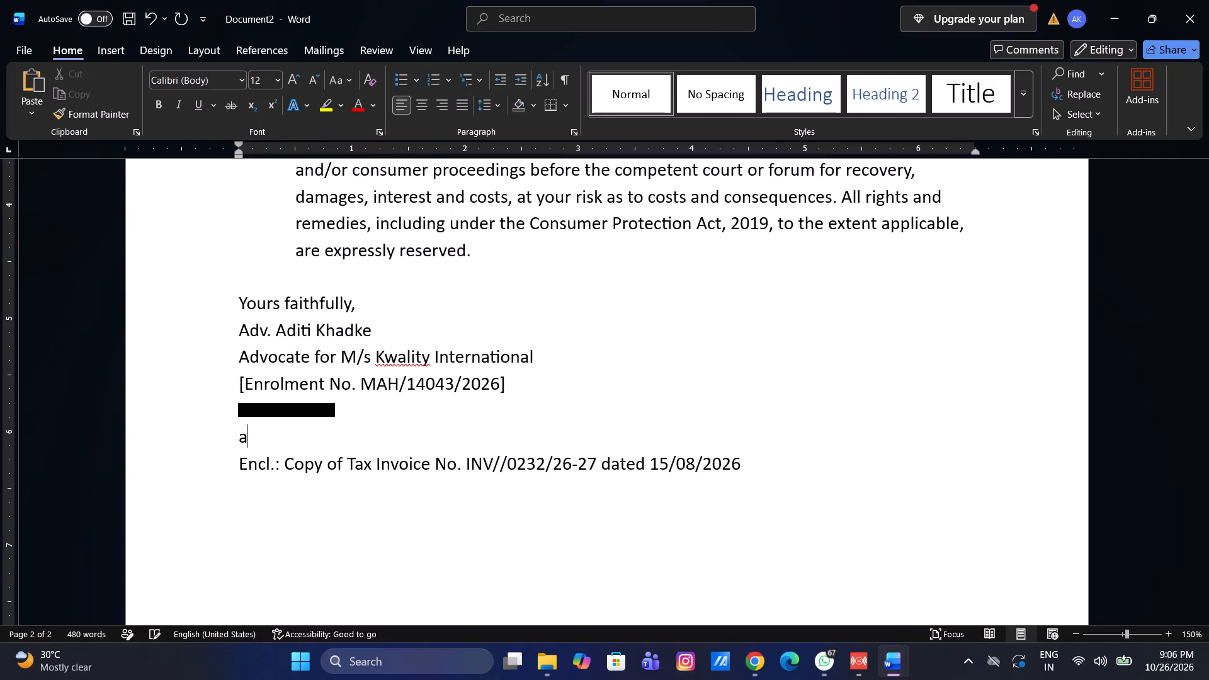
Enter the advocate's email address on its own line in the signature block, directly above the enclosure line.
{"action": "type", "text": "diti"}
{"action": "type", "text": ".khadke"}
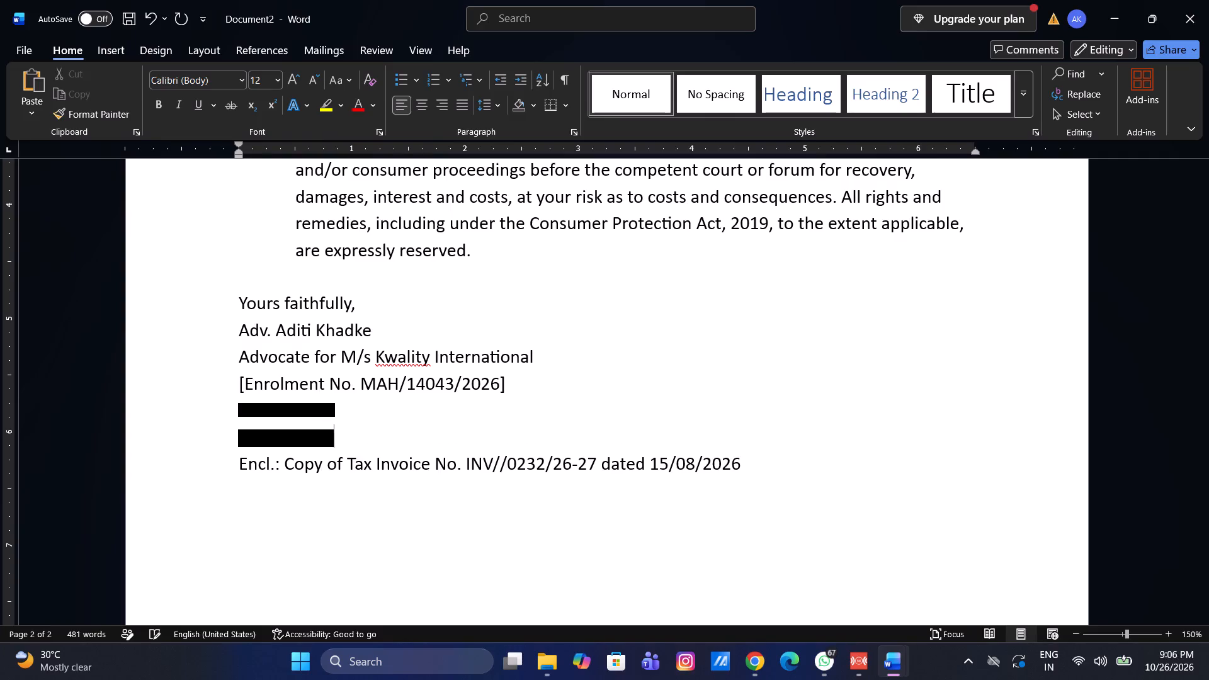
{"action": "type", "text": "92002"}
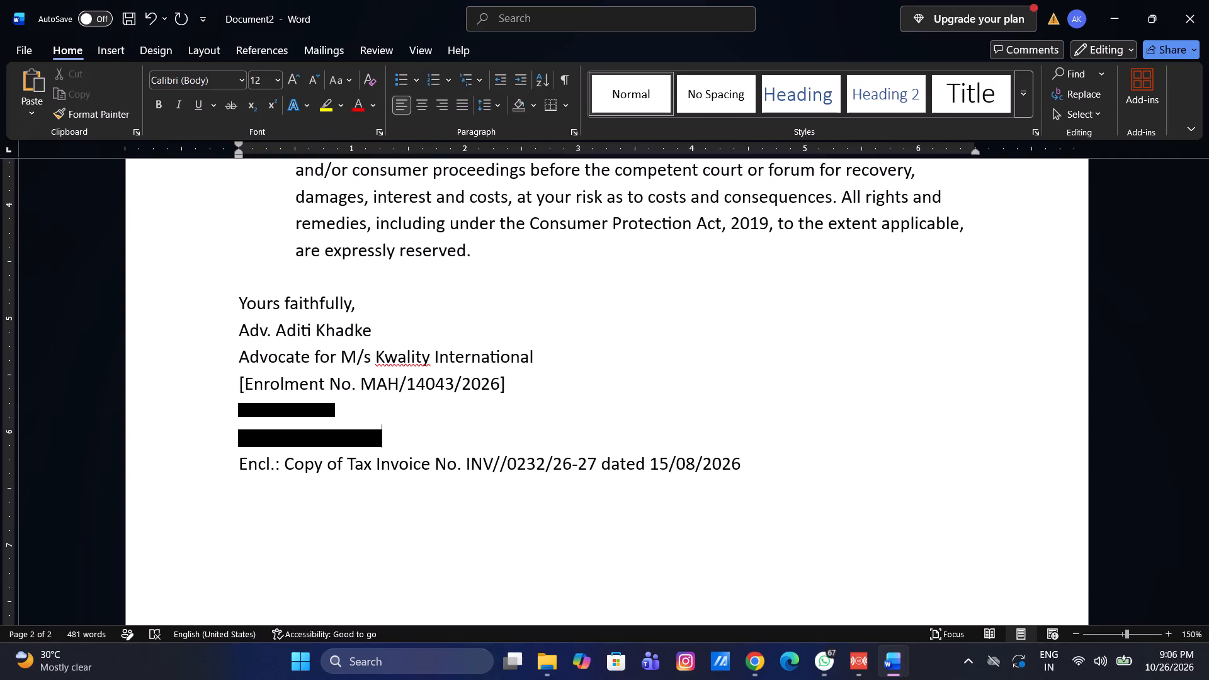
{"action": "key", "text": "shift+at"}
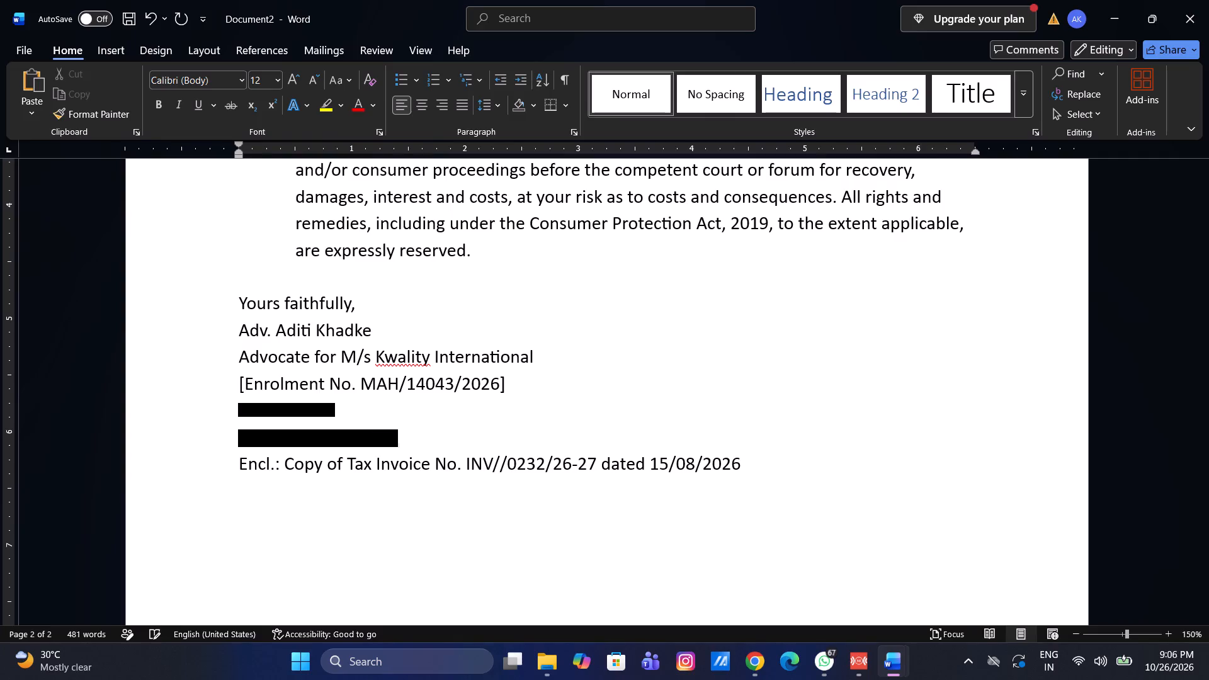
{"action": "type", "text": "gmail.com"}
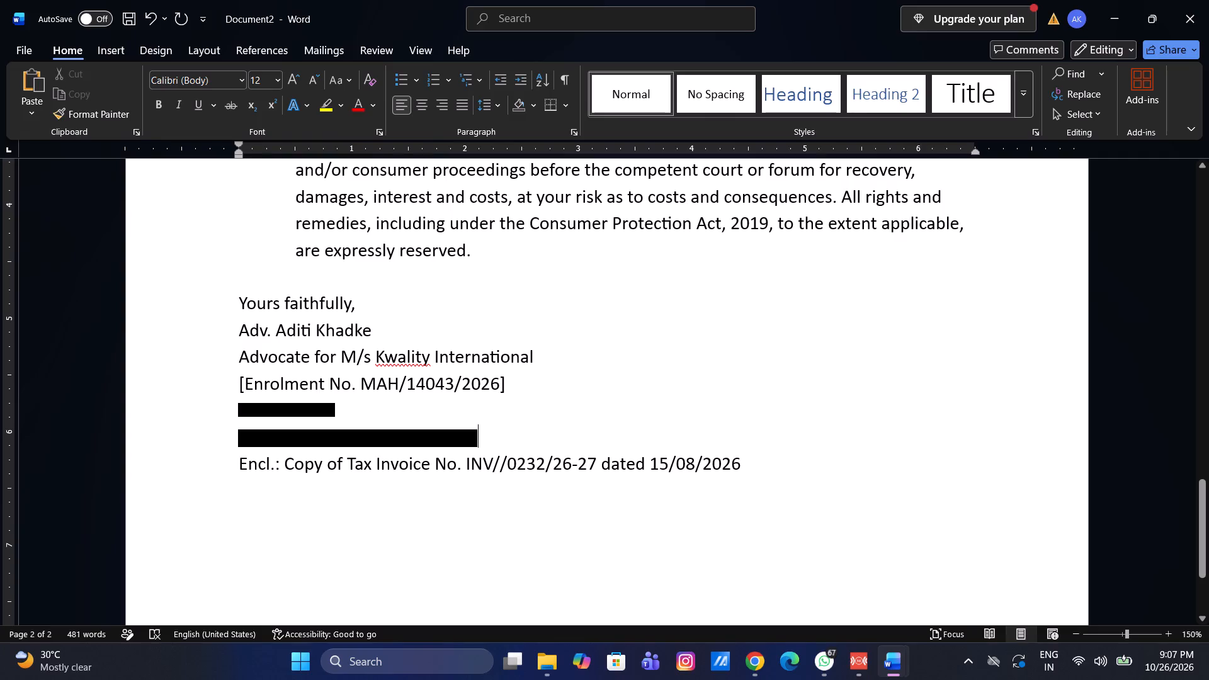
Select the whole "Encl.: Copy of Tax Invoice" line below the signature block.
{"action": "left_click", "coordinate": [291, 463]}
{"action": "left_click_drag", "start_coordinate": [237, 461], "coordinate": [825, 490]}
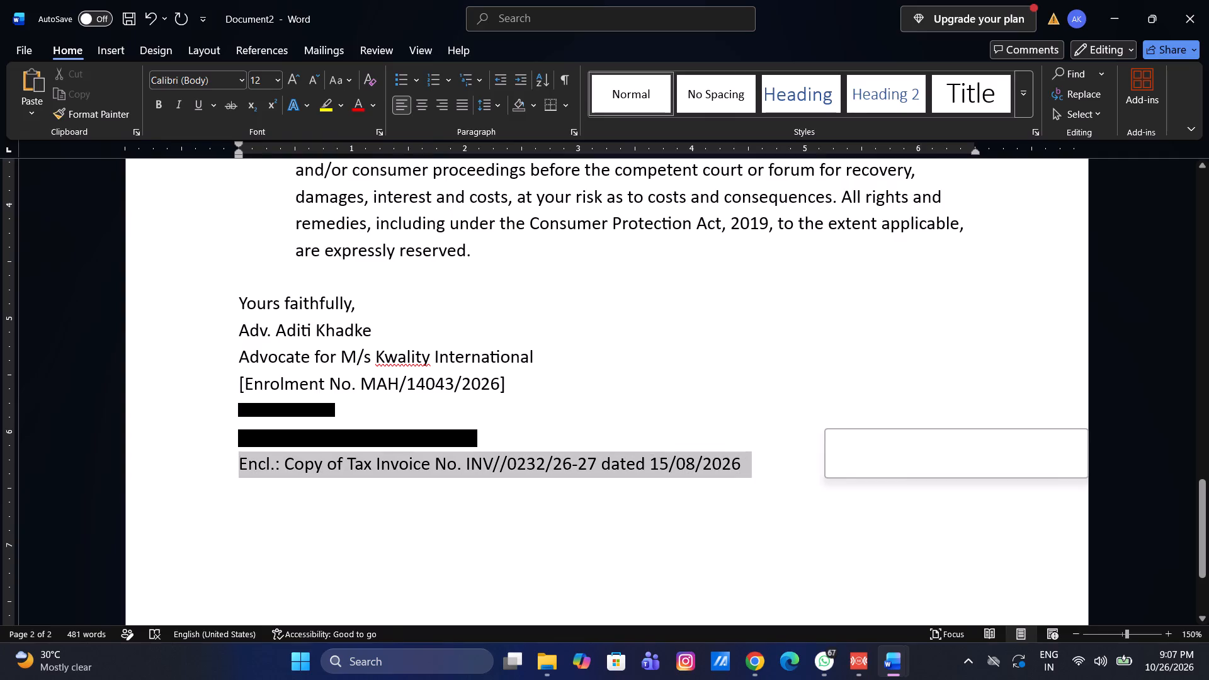
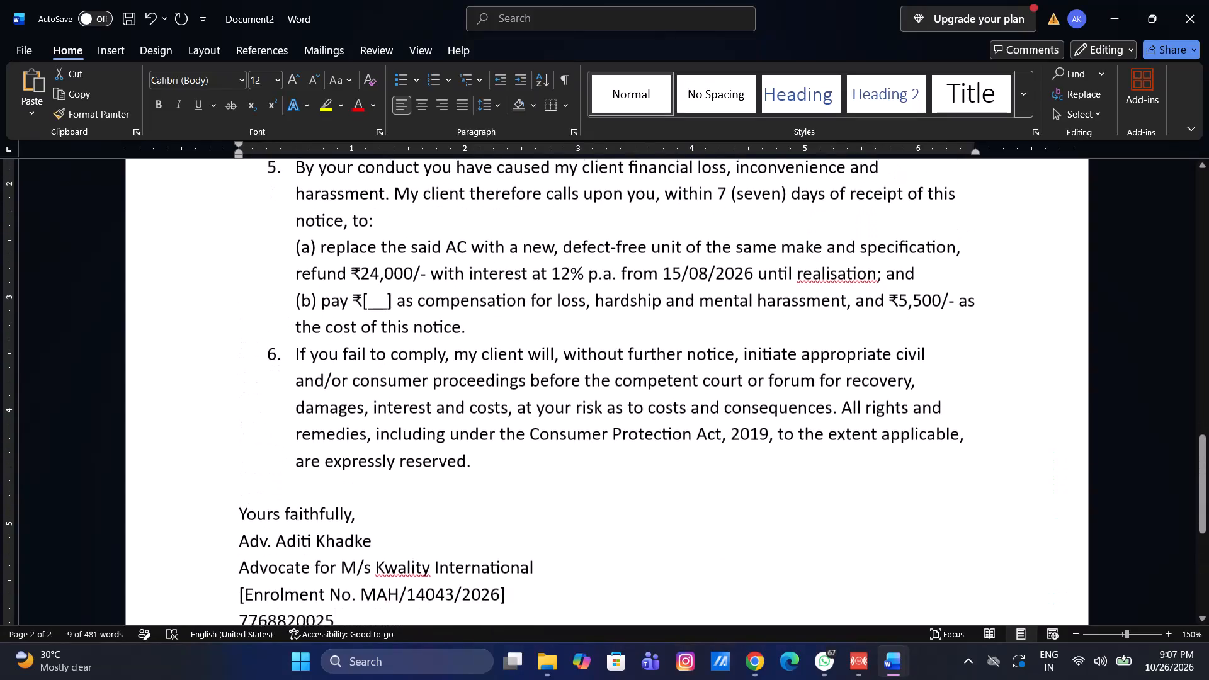
Paste the copied "Encl.: Copy of Tax Invoice" line as point 7, directly below point 6 and above "Yours faithfully".
{"action": "scroll", "coordinate": [560, 310], "scroll_direction": "up", "scroll_amount": 1}
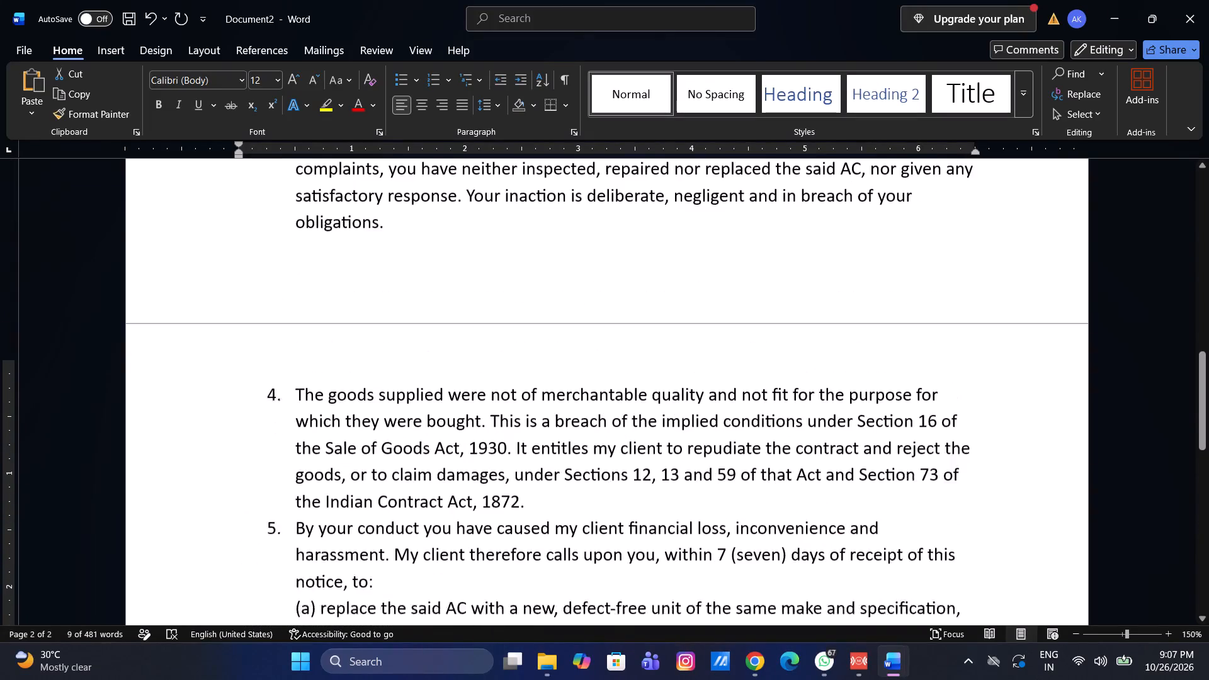
{"action": "scroll", "coordinate": [560, 310], "scroll_direction": "up", "scroll_amount": 1}
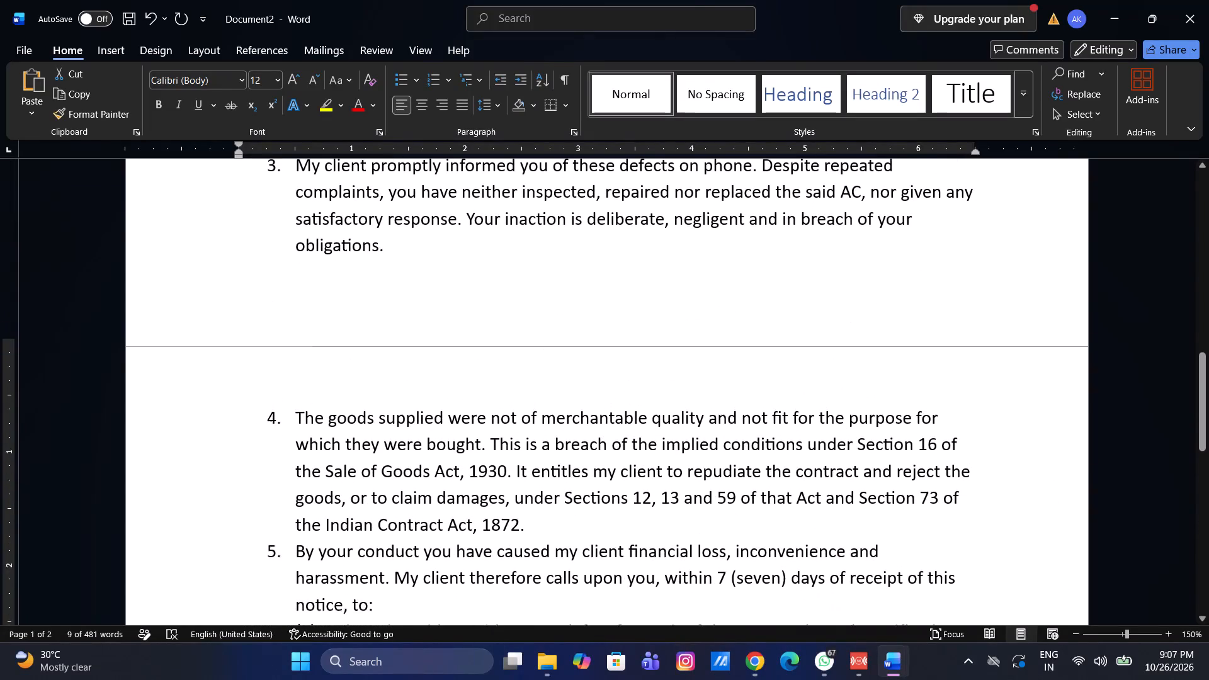
{"action": "scroll", "coordinate": [560, 310], "scroll_direction": "up", "scroll_amount": 1}
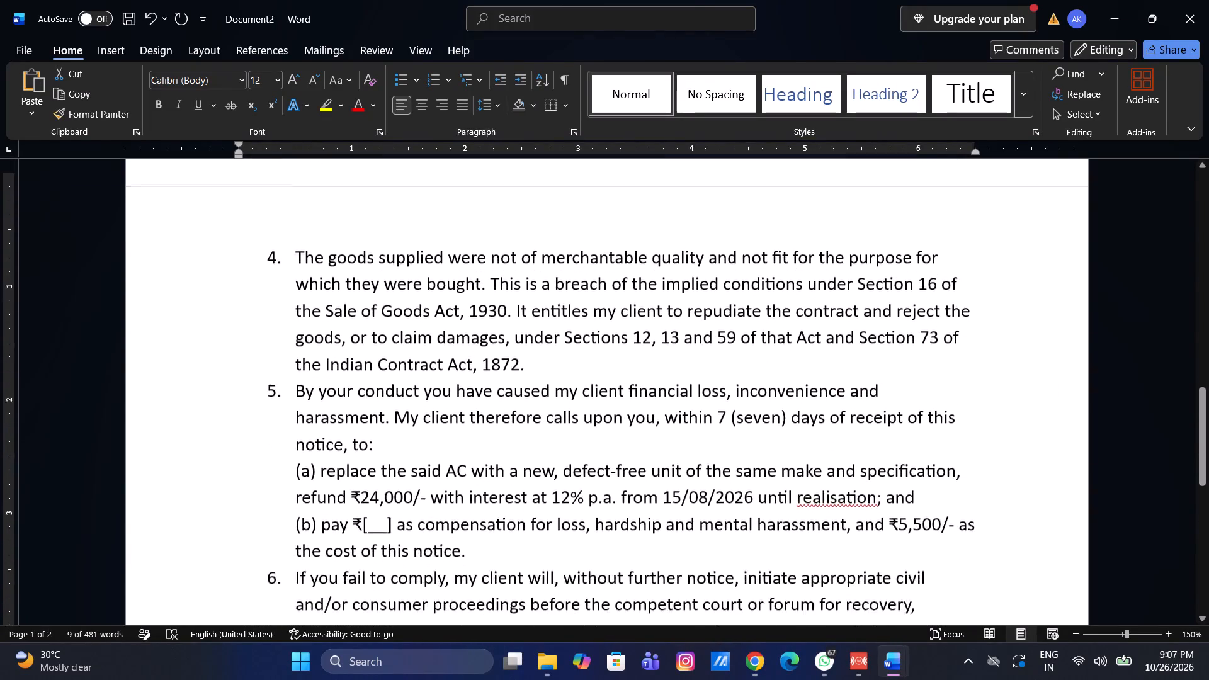
{"action": "scroll", "coordinate": [560, 310], "scroll_direction": "up", "scroll_amount": 1}
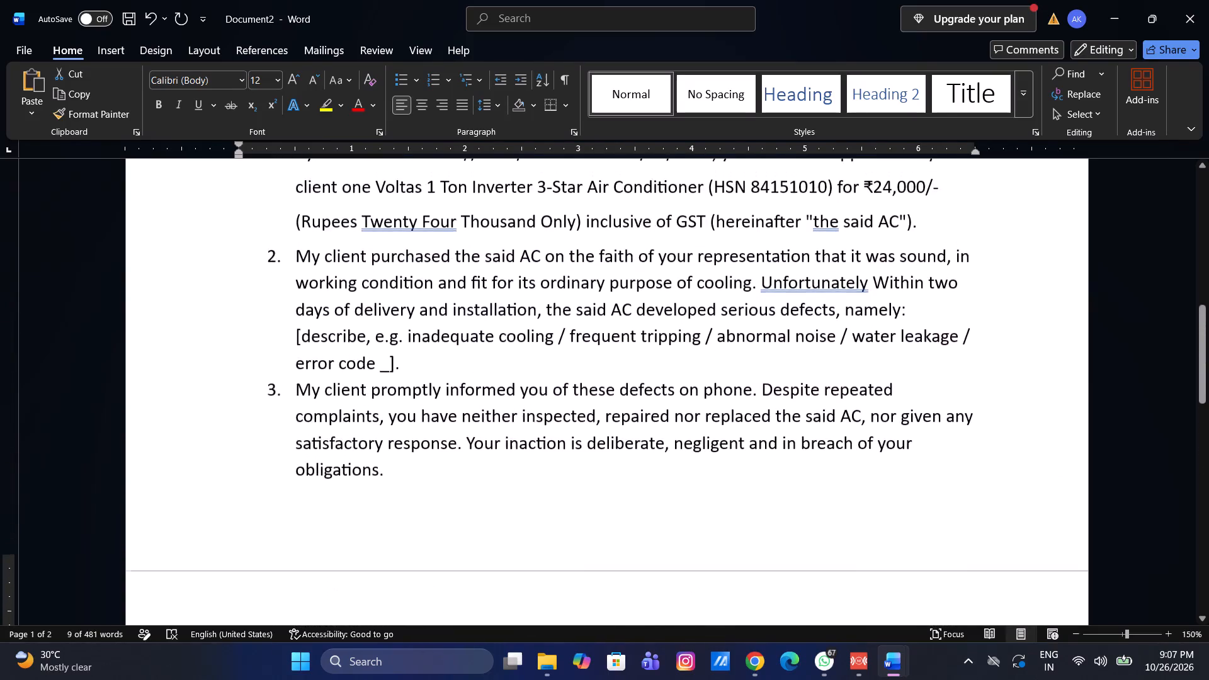
{"action": "scroll", "coordinate": [560, 310], "scroll_direction": "up", "scroll_amount": 1}
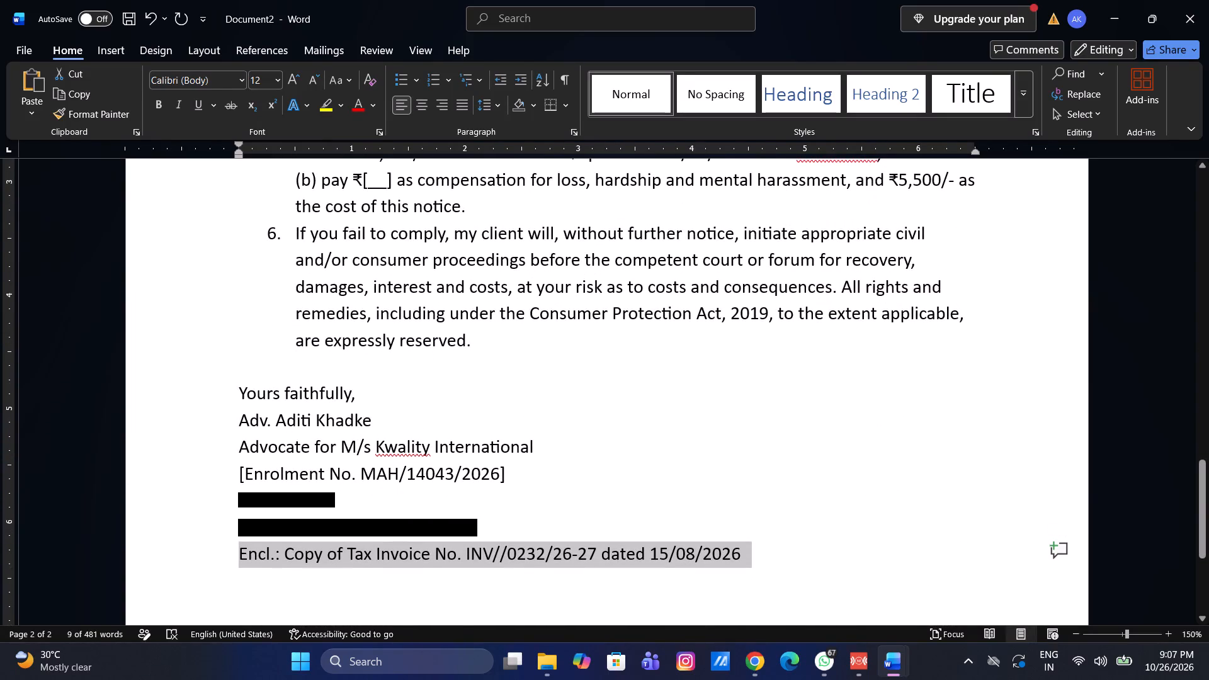
{"action": "left_click", "coordinate": [494, 340]}
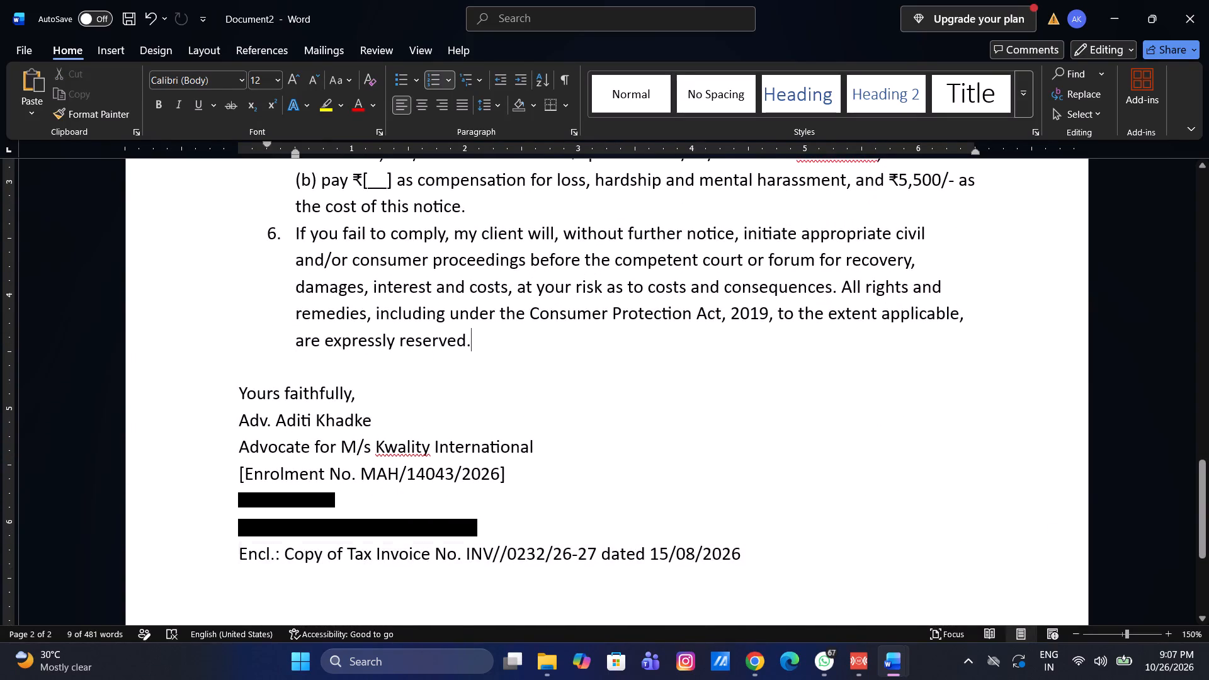
{"action": "key", "text": "Return"}
{"action": "key", "text": "BackSpace"}
{"action": "key", "text": "BackSpace"}
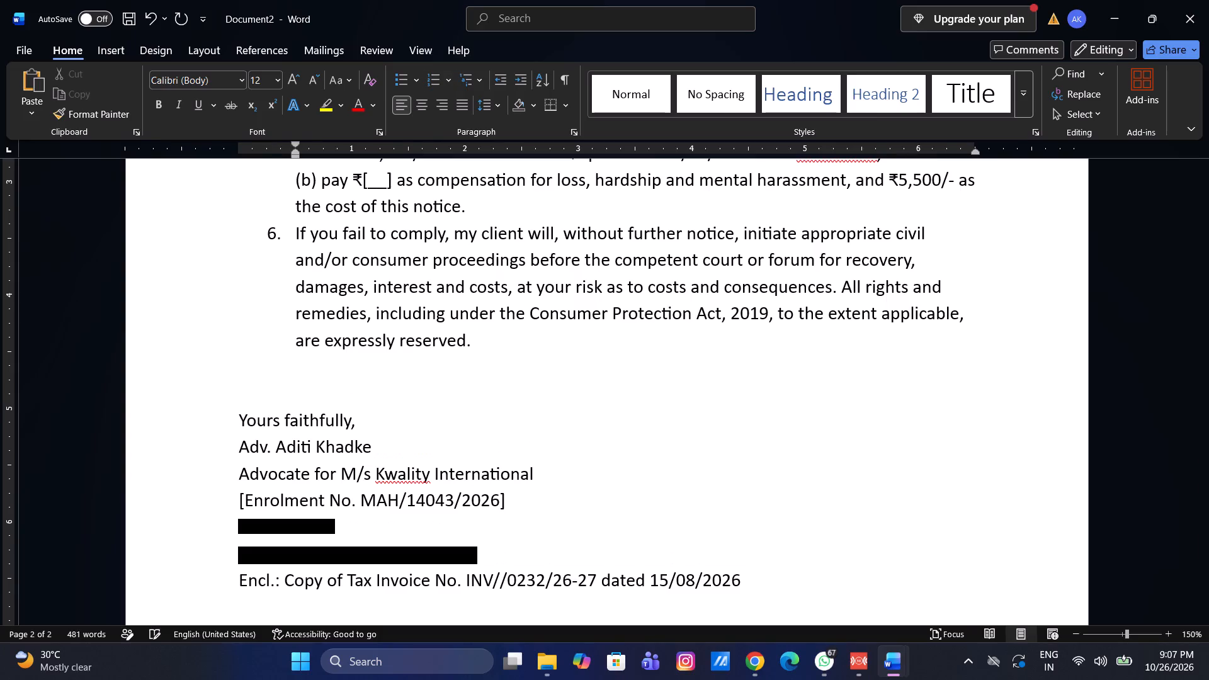
{"action": "key", "text": "ctrl+v"}
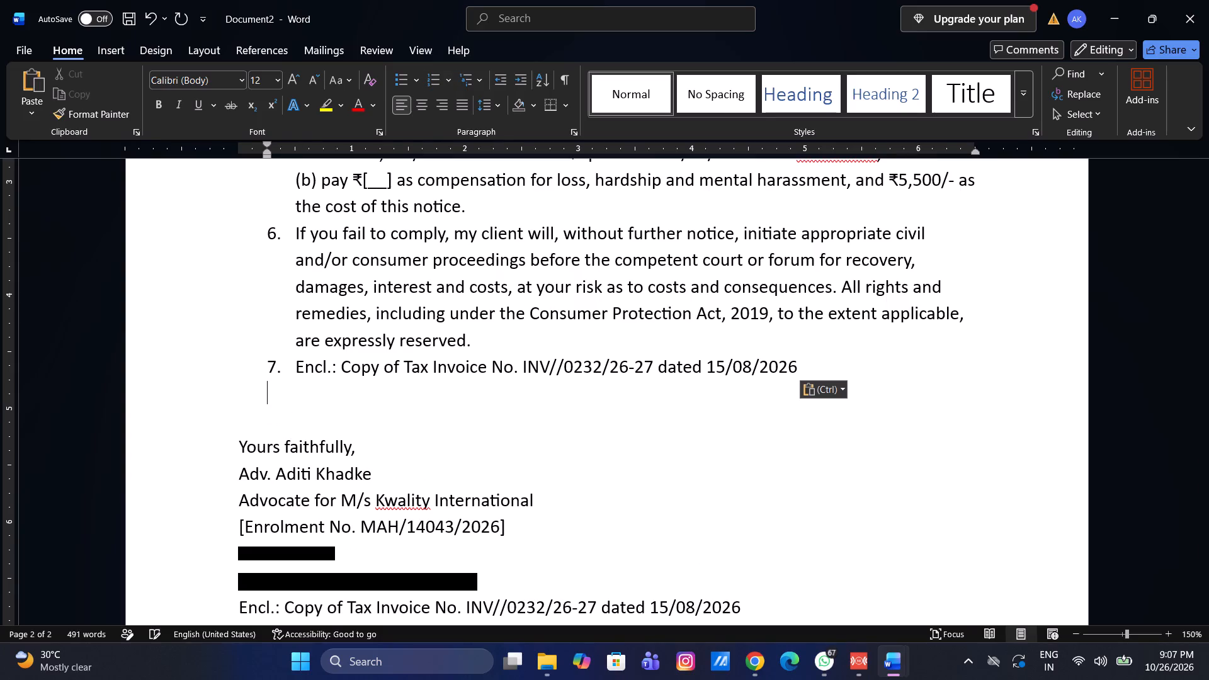
Delete the original "Encl.: Copy of Tax Invoice" line below the signature block.
{"action": "scroll", "coordinate": [466, 488], "scroll_direction": "down", "scroll_amount": 1}
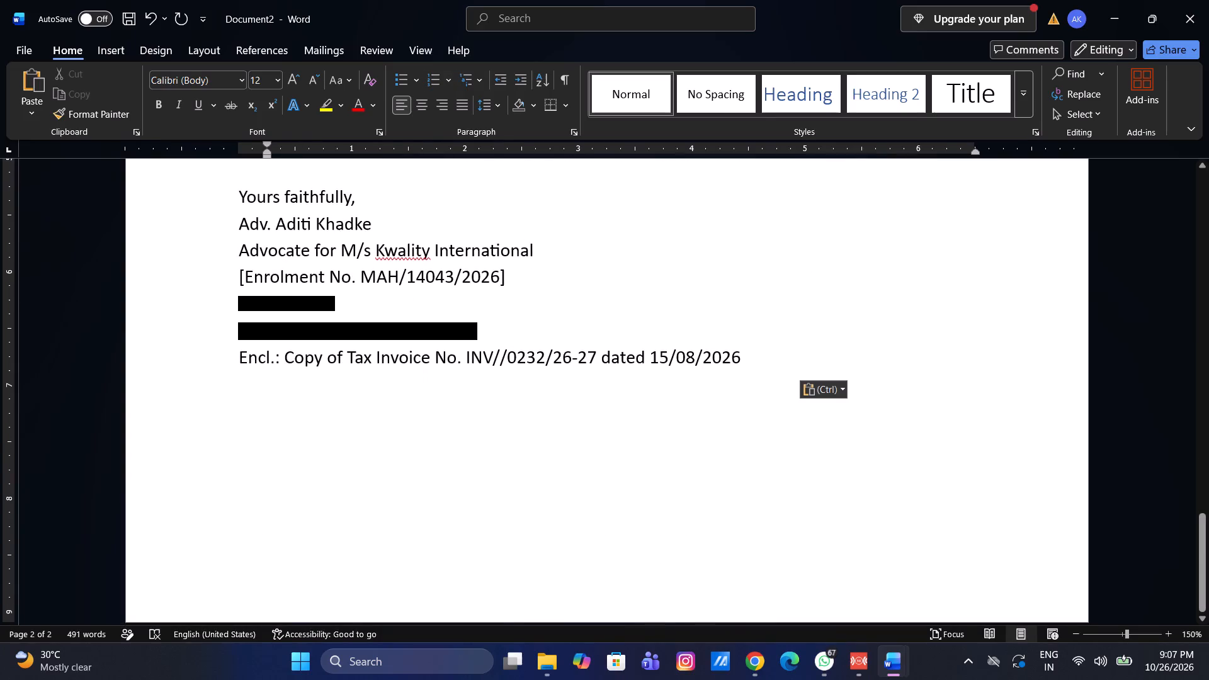
{"action": "left_click_drag", "start_coordinate": [243, 357], "coordinate": [724, 409]}
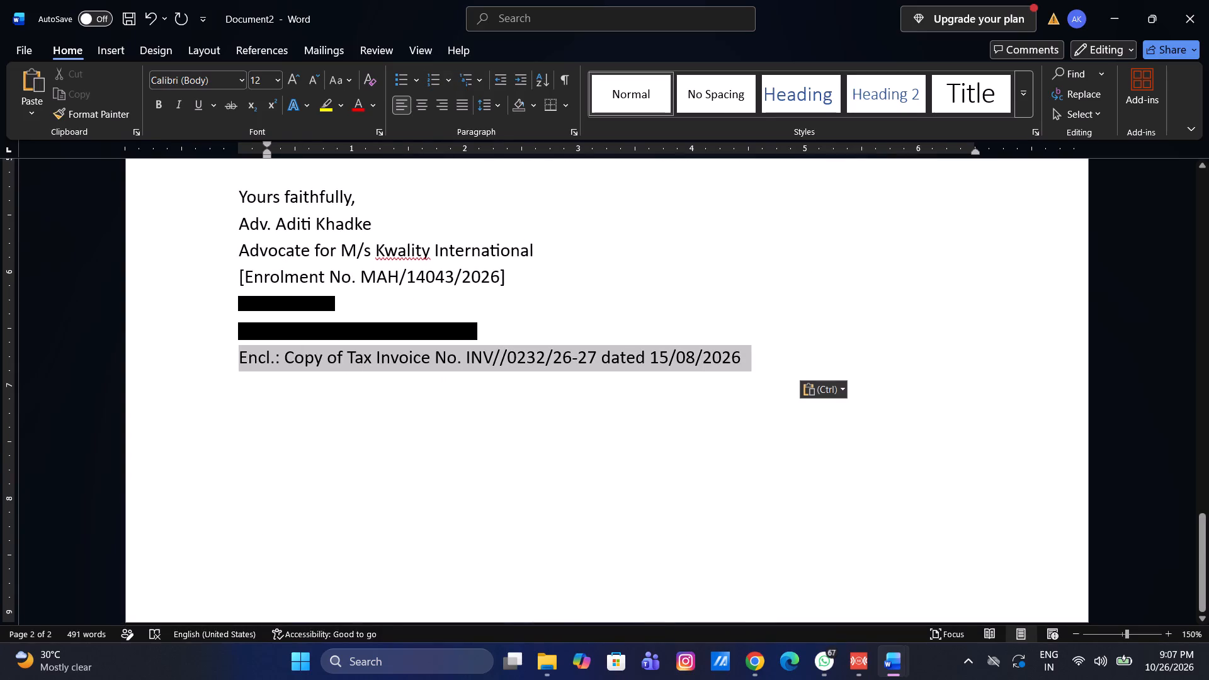
{"action": "left_click_drag", "start_coordinate": [724, 409], "coordinate": [734, 404]}
{"action": "key", "text": "BackSpace"}
Add a horizontal rule from a row of underscores in the letterhead, between "BOMBAY HIGH COURT" and the "BY RPAD / SPEED POST / EMAIL" line.
{"action": "scroll", "coordinate": [734, 404], "scroll_direction": "up", "scroll_amount": 1}
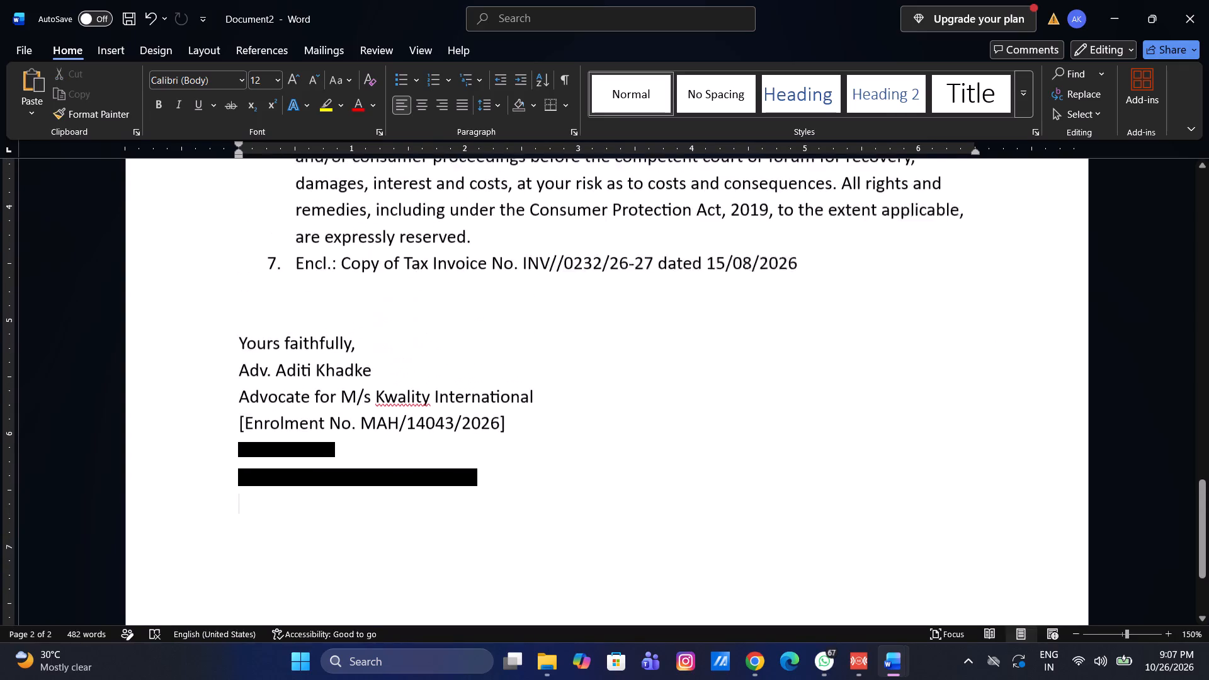
{"action": "scroll", "coordinate": [734, 404], "scroll_direction": "up", "scroll_amount": 1}
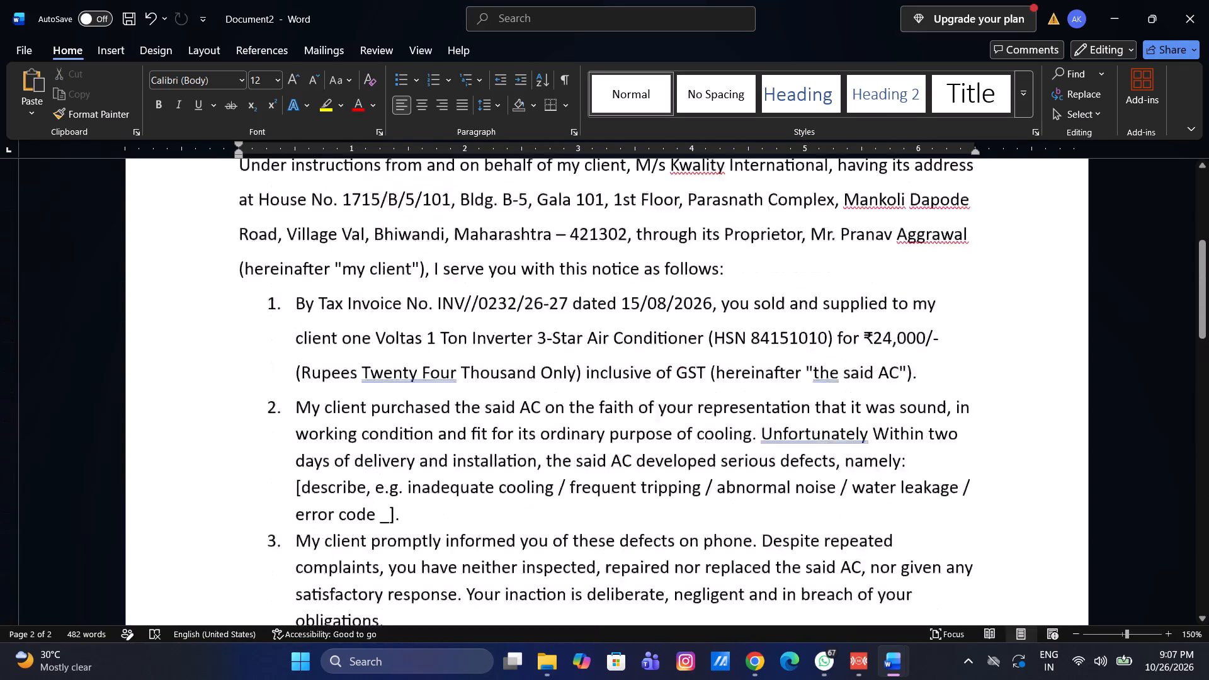
{"action": "scroll", "coordinate": [734, 404], "scroll_direction": "up", "scroll_amount": 1}
{"action": "scroll", "coordinate": [734, 404], "scroll_direction": "down", "scroll_amount": 3, "text": "ctrl"}
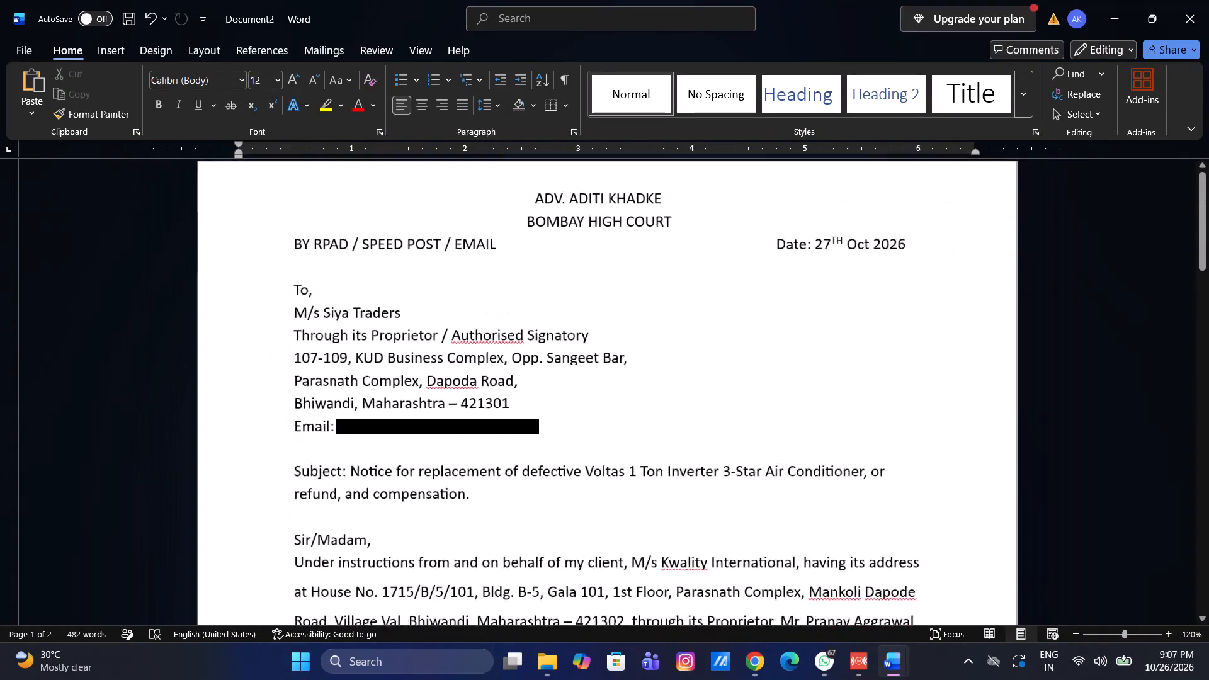
{"action": "scroll", "coordinate": [734, 404], "scroll_direction": "down", "scroll_amount": 2, "text": "ctrl"}
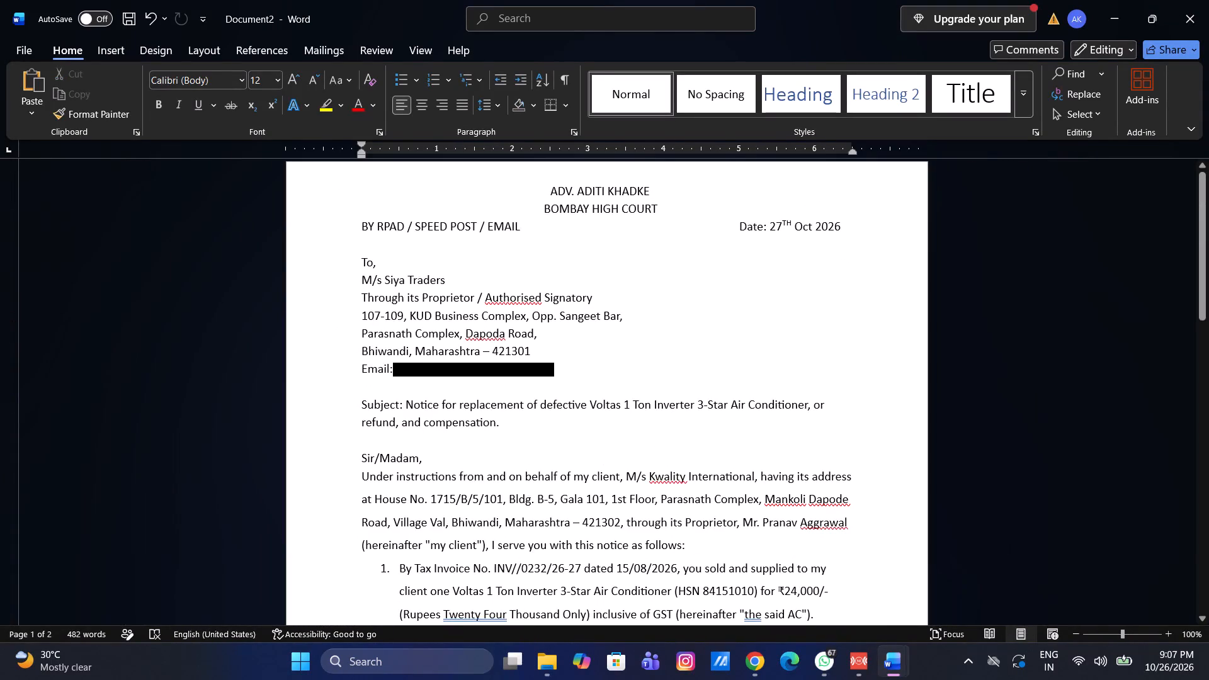
{"action": "left_click", "coordinate": [661, 208]}
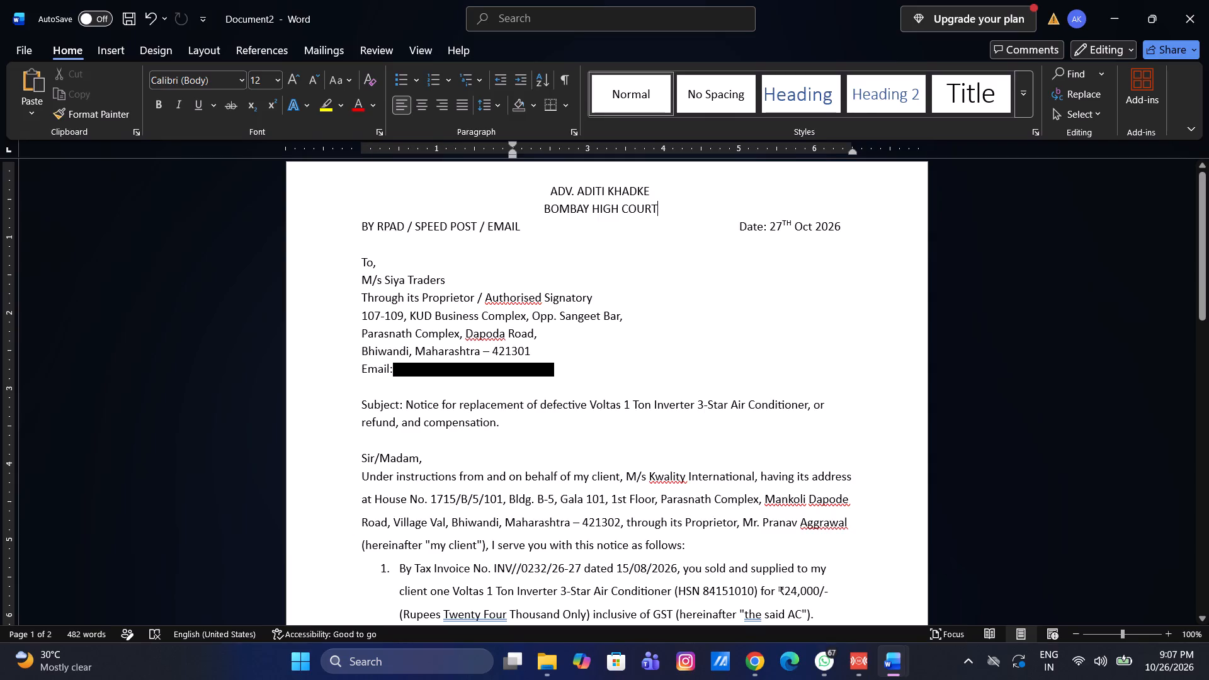
{"action": "key", "text": "Return"}
{"action": "key", "text": "BackSpace"}
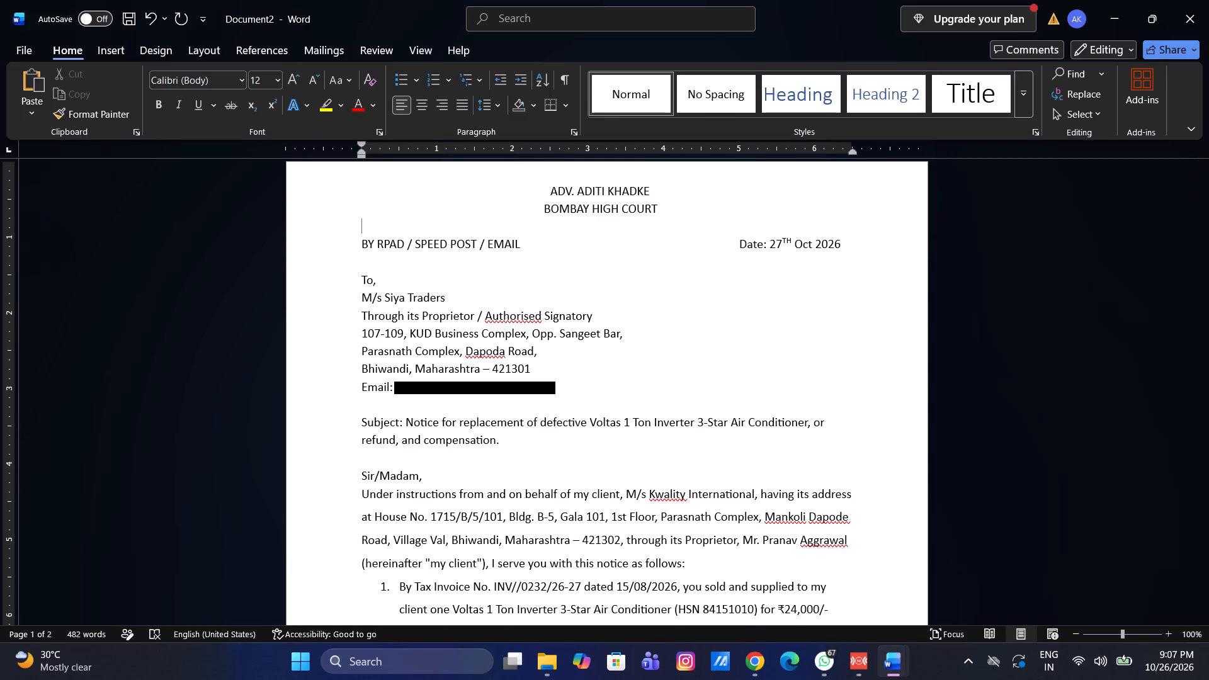
{"action": "key", "text": "ctrl+minus"}
{"action": "key", "text": "ctrl+minus"}
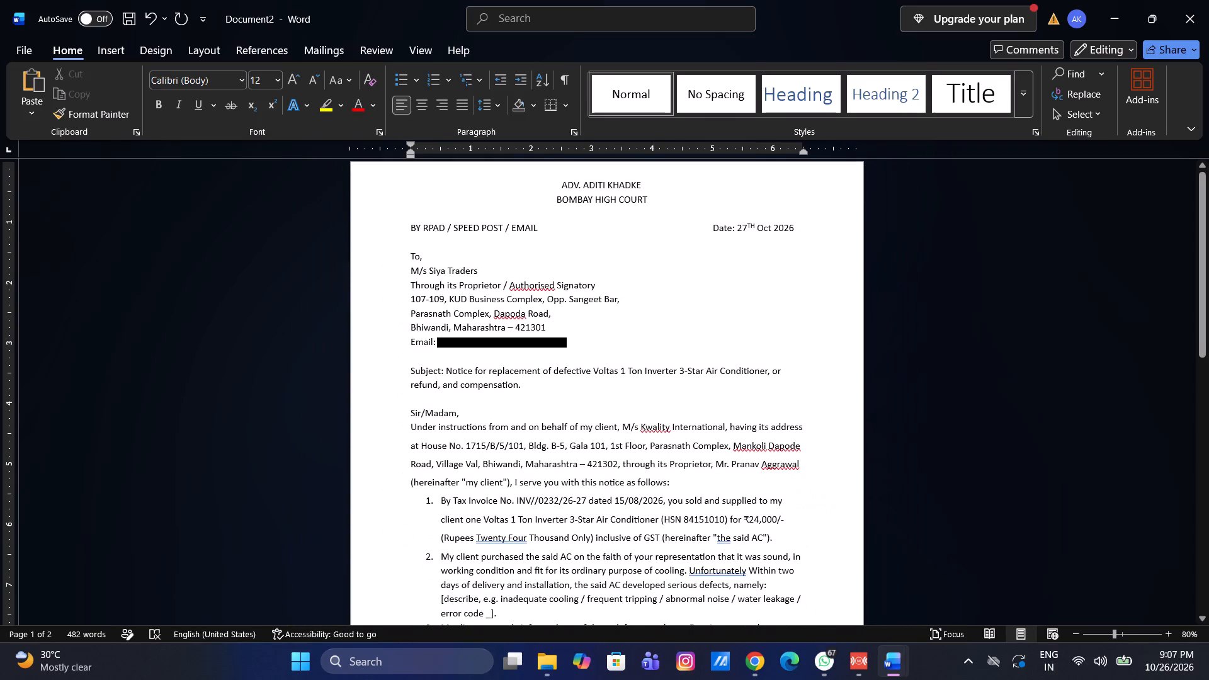
{"action": "key", "text": "shift+underscore"}
{"action": "key", "text": "shift+underscore"}
{"action": "key", "text": "shift+underscore"}
{"action": "key", "text": "shift+underscore"}
{"action": "key", "text": "shift+underscore"}
{"action": "key", "text": "shift+underscore"}
{"action": "key", "text": "shift+underscore"}
{"action": "key", "text": "shift+underscore"}
{"action": "key", "text": "shift+underscore"}
{"action": "key", "text": "shift+underscore"}
{"action": "key", "text": "shift+underscore"}
{"action": "key", "text": "shift+underscore"}
{"action": "key", "text": "shift+underscore"}
{"action": "key", "text": "shift+underscore"}
{"action": "key", "text": "shift+underscore"}
{"action": "key", "text": "shift+underscore"}
{"action": "key", "text": "shift+underscore"}
{"action": "key", "text": "shift+underscore"}
{"action": "key", "text": "shift+underscore"}
{"action": "key", "text": "shift+underscore"}
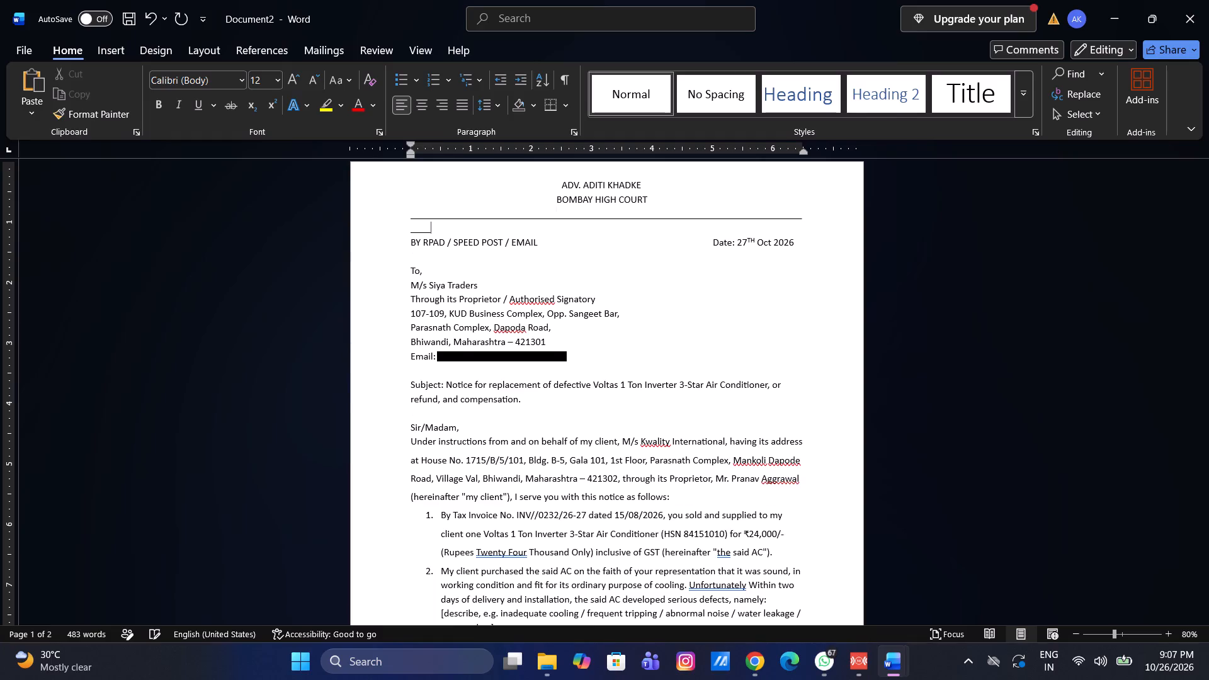
{"action": "key", "text": "BackSpace"}
{"action": "key", "text": "BackSpace"}
{"action": "key", "text": "BackSpace"}
{"action": "key", "text": "BackSpace"}
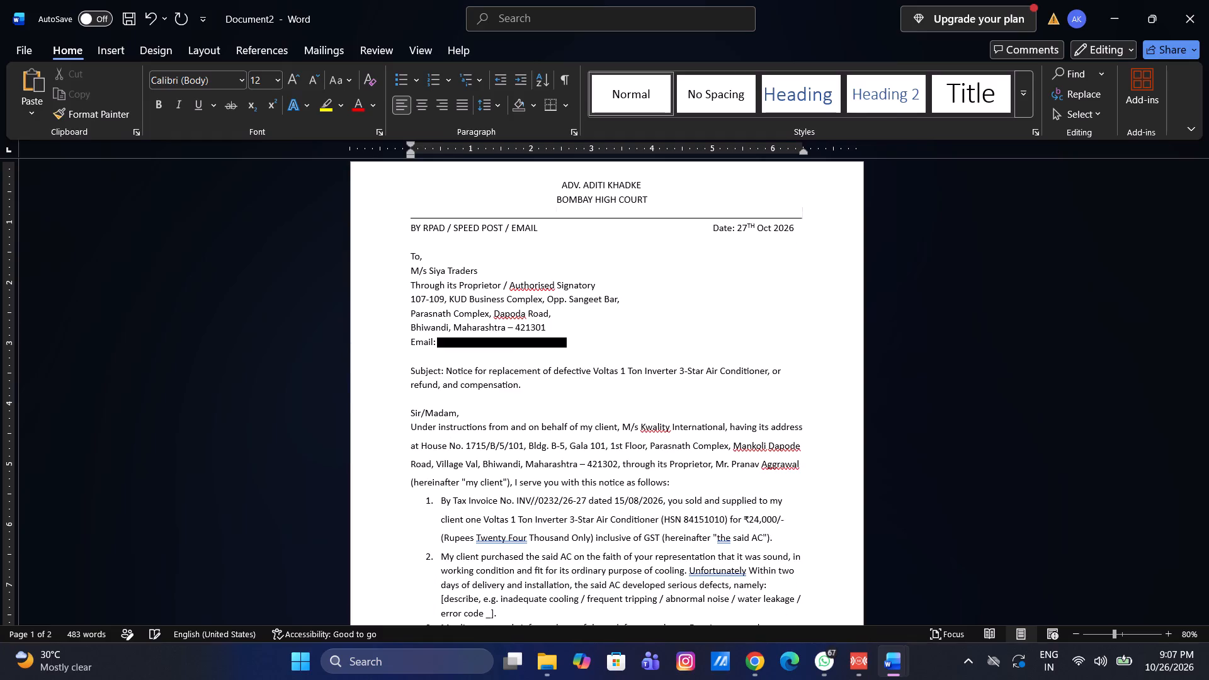
{"action": "key", "text": "Return"}
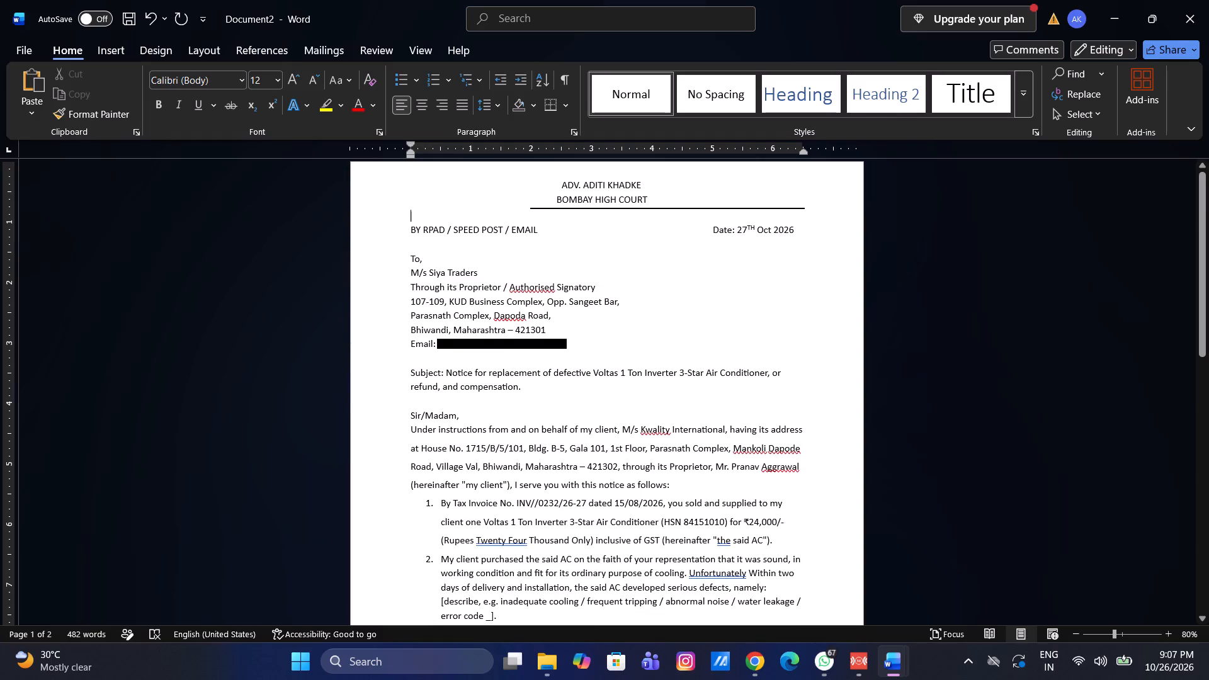
Remove the indent of the "BOMBAY HIGH COURT" line so the rule beneath it spans the full text width.
{"action": "double_click", "coordinate": [529, 207]}
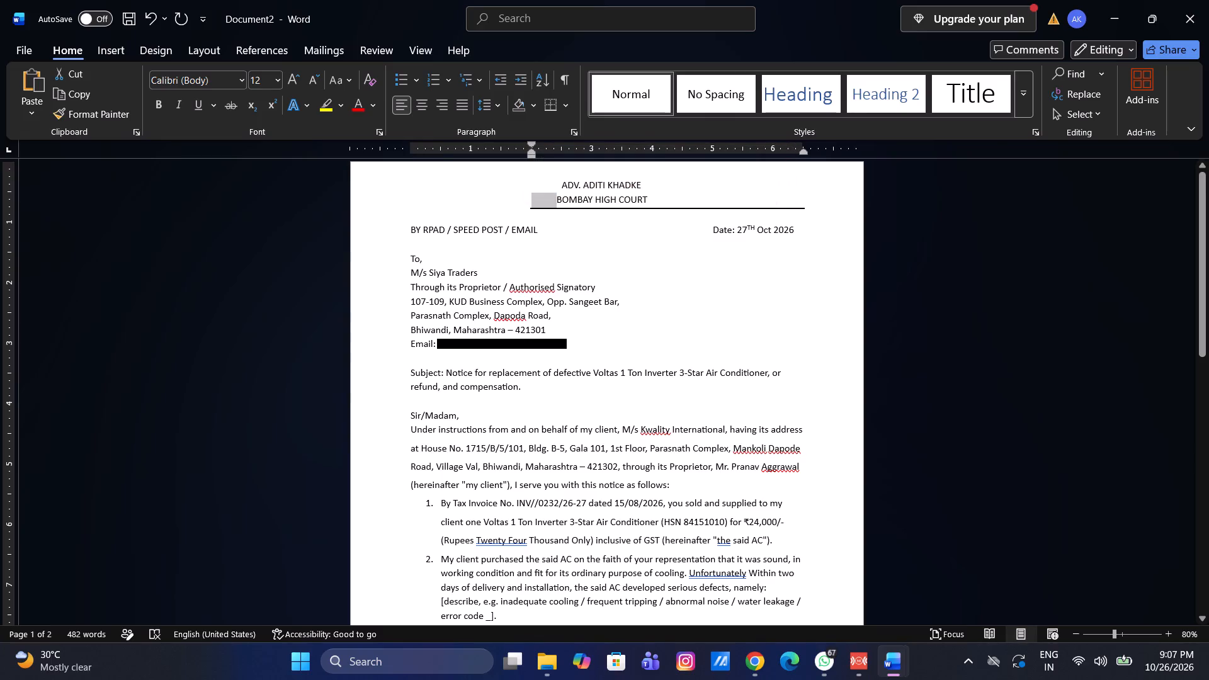
{"action": "left_click", "coordinate": [533, 200]}
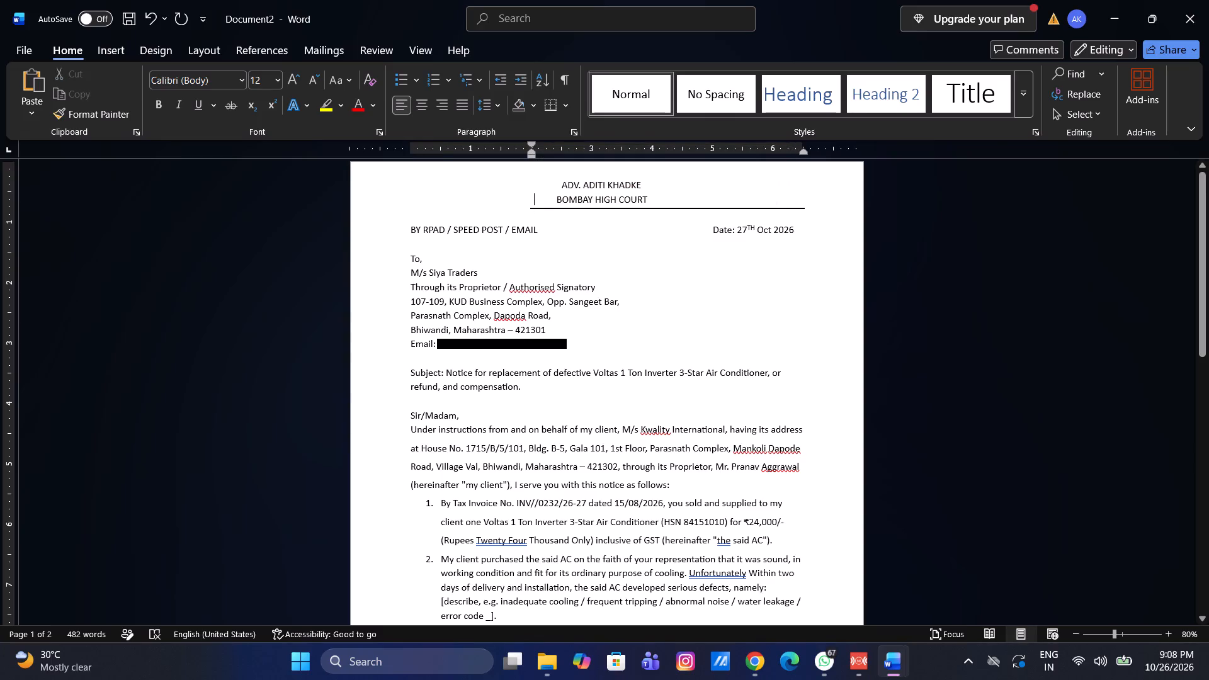
{"action": "left_click", "coordinate": [528, 207]}
{"action": "key", "text": "BackSpace"}
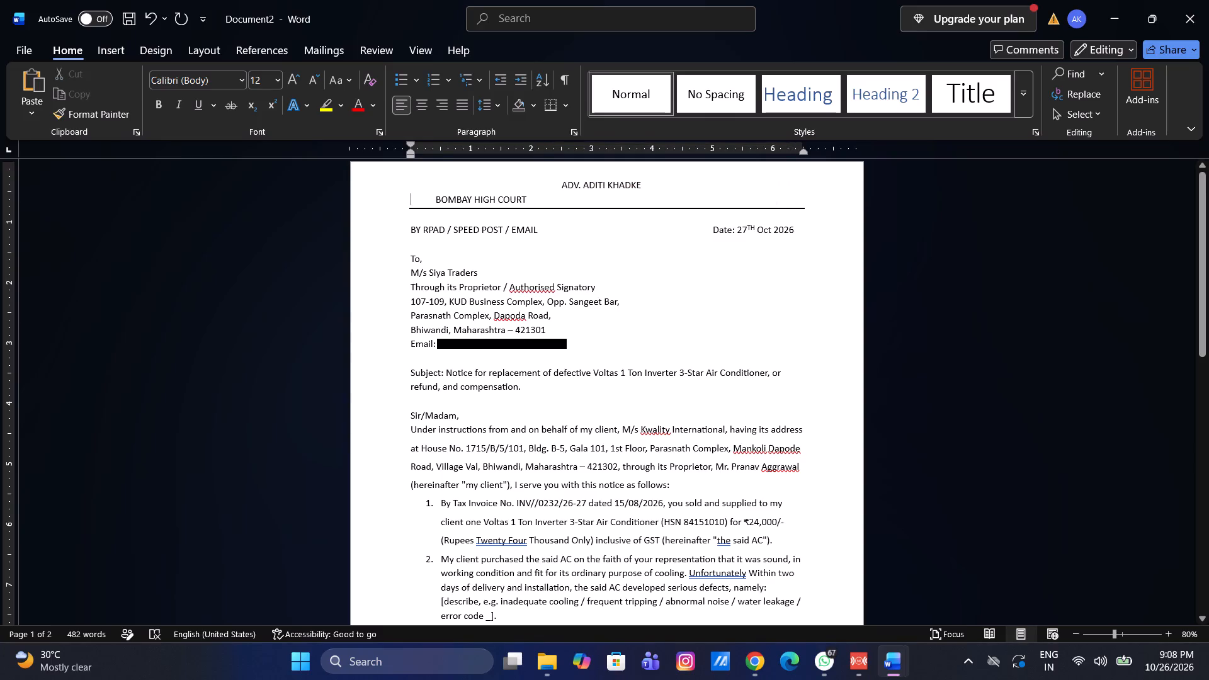
Shift "BOMBAY HIGH COURT" back to the centre of its line with tabs and spaces, beneath the advocate's name.
{"action": "left_click", "coordinate": [436, 203]}
{"action": "key", "text": "Tab"}
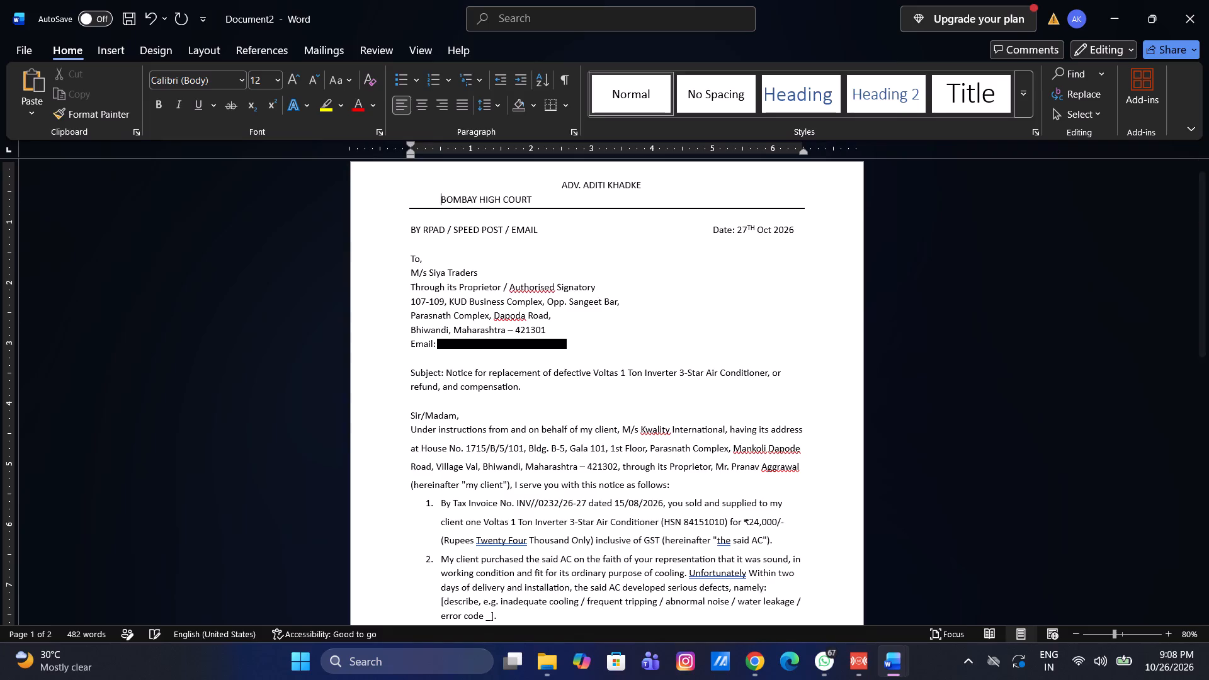
{"action": "key", "text": "Tab"}
{"action": "key", "text": "Tab"}
{"action": "key", "text": "Tab"}
{"action": "key", "text": "Tab"}
{"action": "key", "text": "BackSpace"}
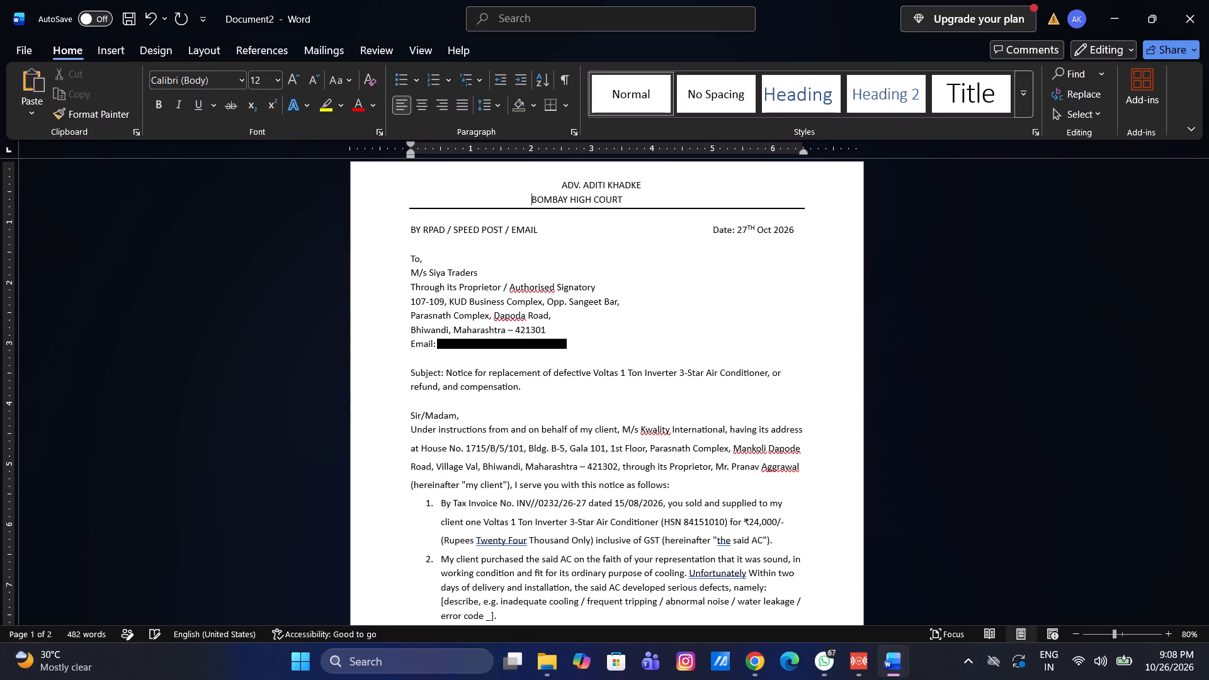
{"action": "key", "text": "space"}
{"action": "key", "text": "space"}
{"action": "key", "text": "space"}
{"action": "key", "text": "space"}
{"action": "key", "text": "space"}
{"action": "key", "text": "space"}
{"action": "key", "text": "space"}
{"action": "key", "text": "space"}
{"action": "key", "text": "space"}
{"action": "key", "text": "space"}
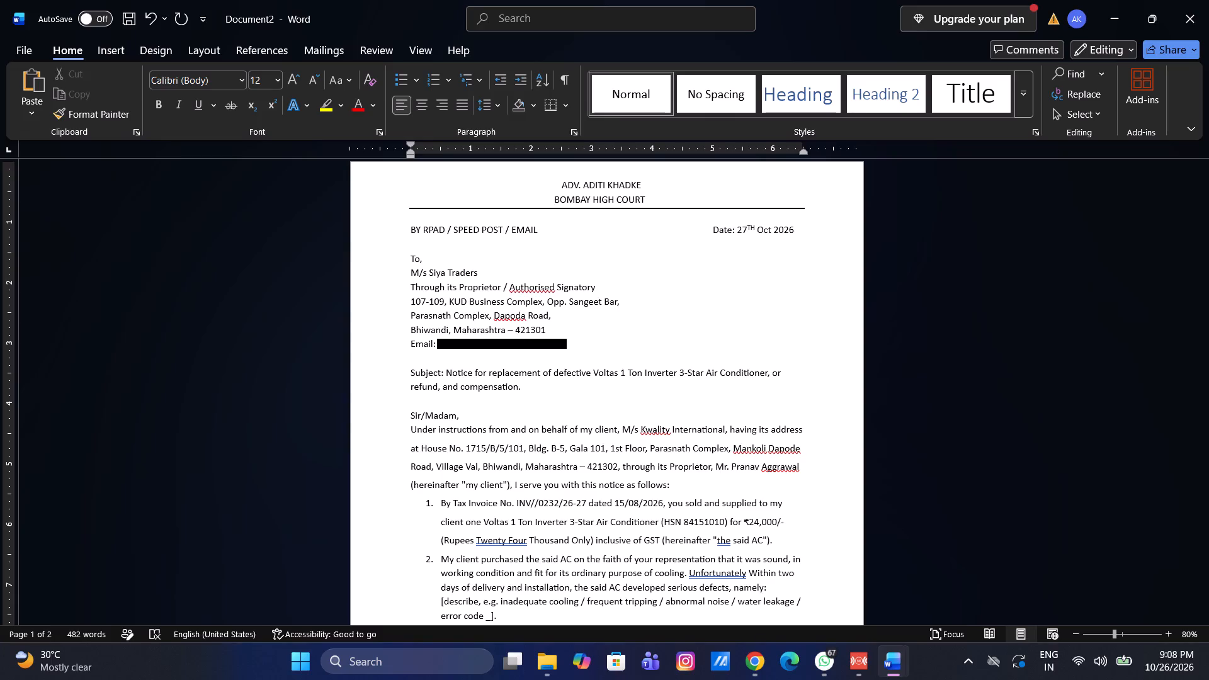
{"action": "key", "text": "space"}
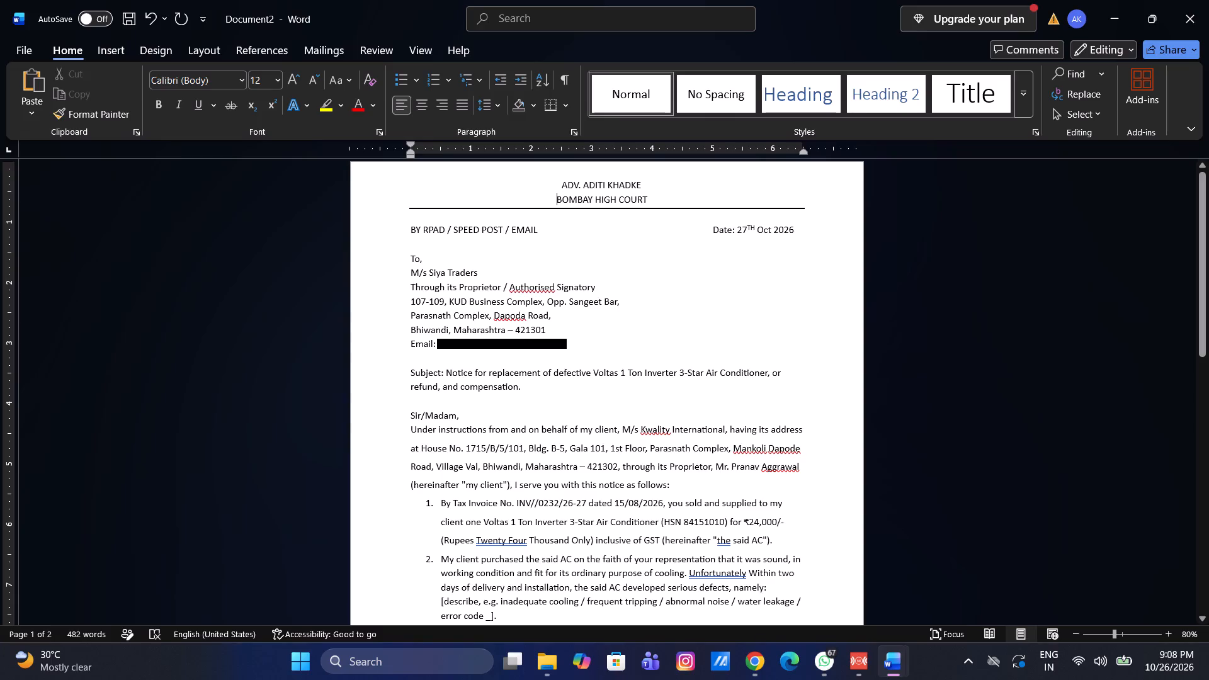
Justify all the text from the "BY RPAD / SPEED POST / EMAIL" line to the end of the notice.
{"action": "scroll", "coordinate": [509, 366], "scroll_direction": "up", "scroll_amount": 4, "text": "ctrl"}
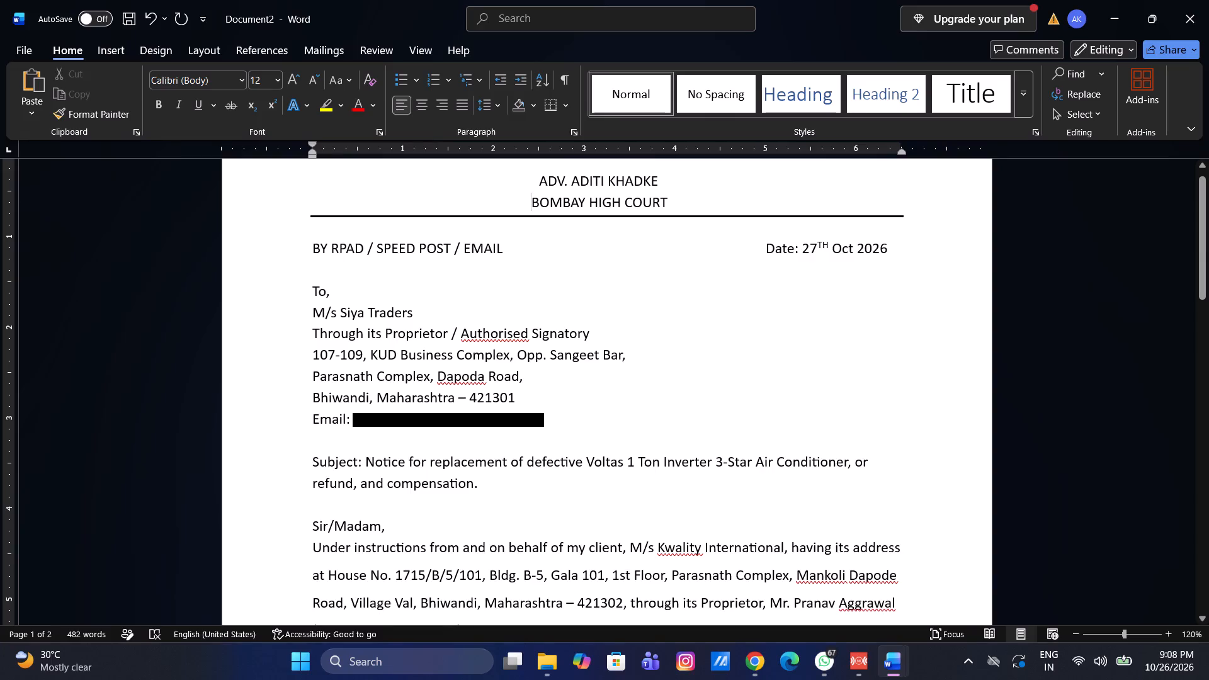
{"action": "left_click_drag", "start_coordinate": [314, 239], "coordinate": [843, 679]}
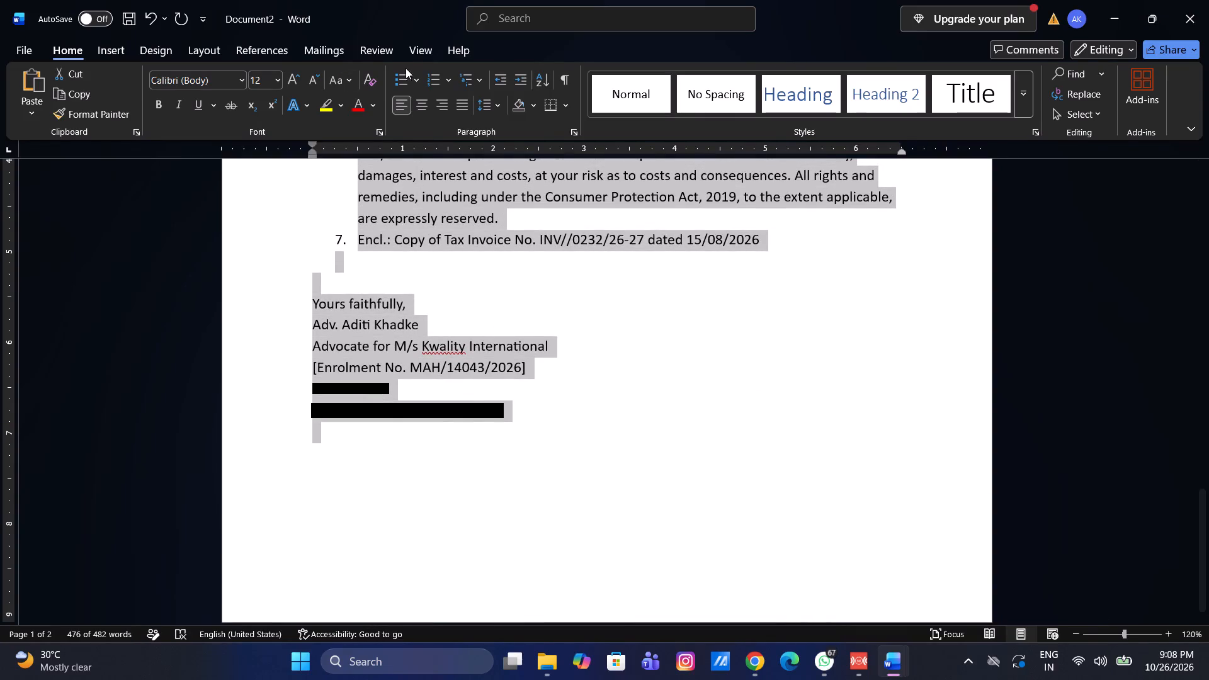
{"action": "left_click", "coordinate": [462, 103]}
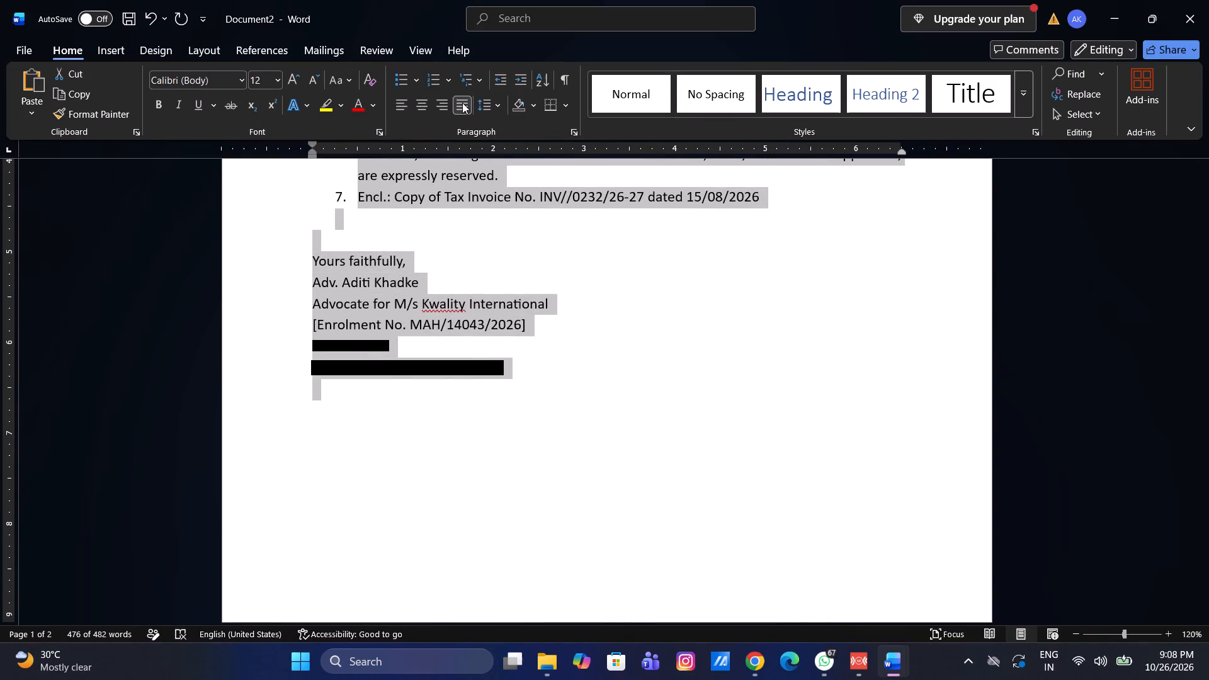
Set the line spacing of all the text below the letterhead to 1.5.
{"action": "left_click", "coordinate": [500, 103]}
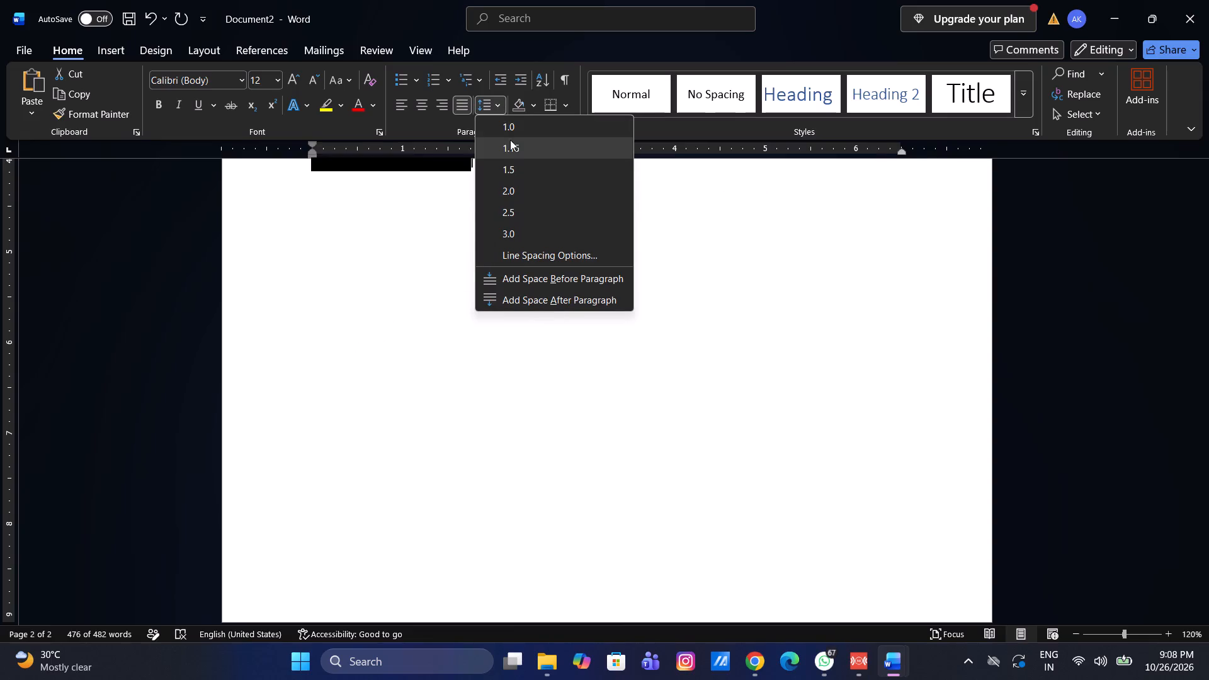
{"action": "left_click", "coordinate": [514, 166]}
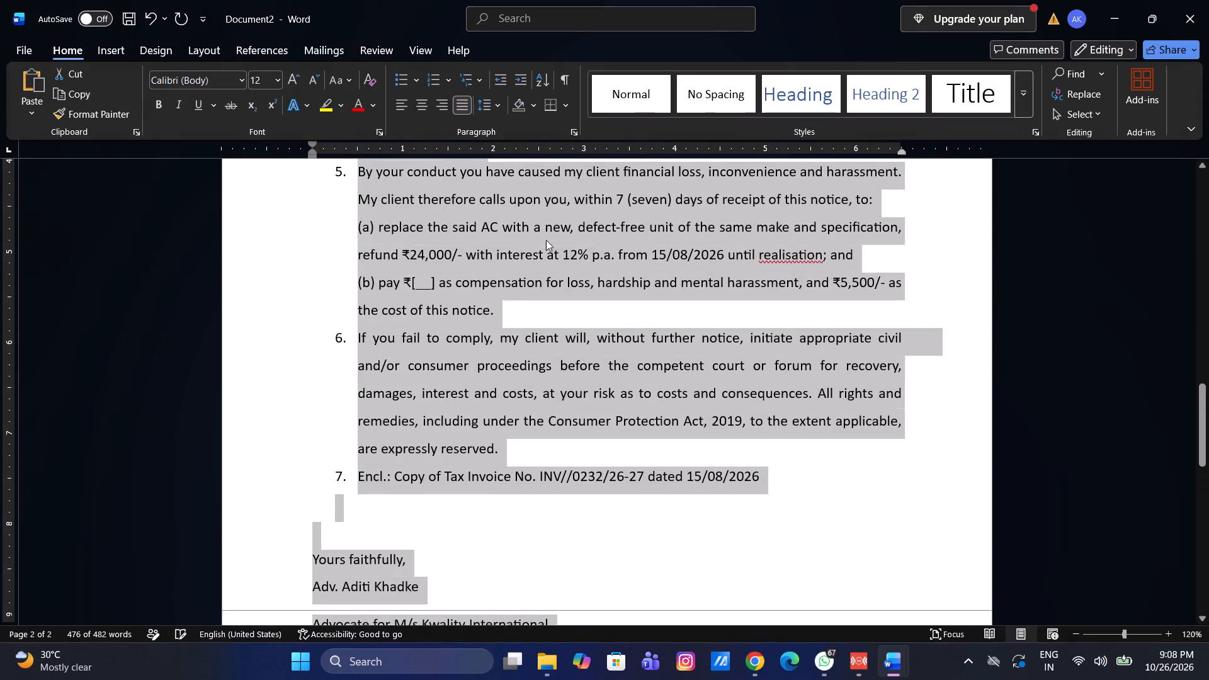
{"action": "left_click", "coordinate": [531, 309]}
{"action": "scroll", "coordinate": [531, 309], "scroll_direction": "up", "scroll_amount": 1}
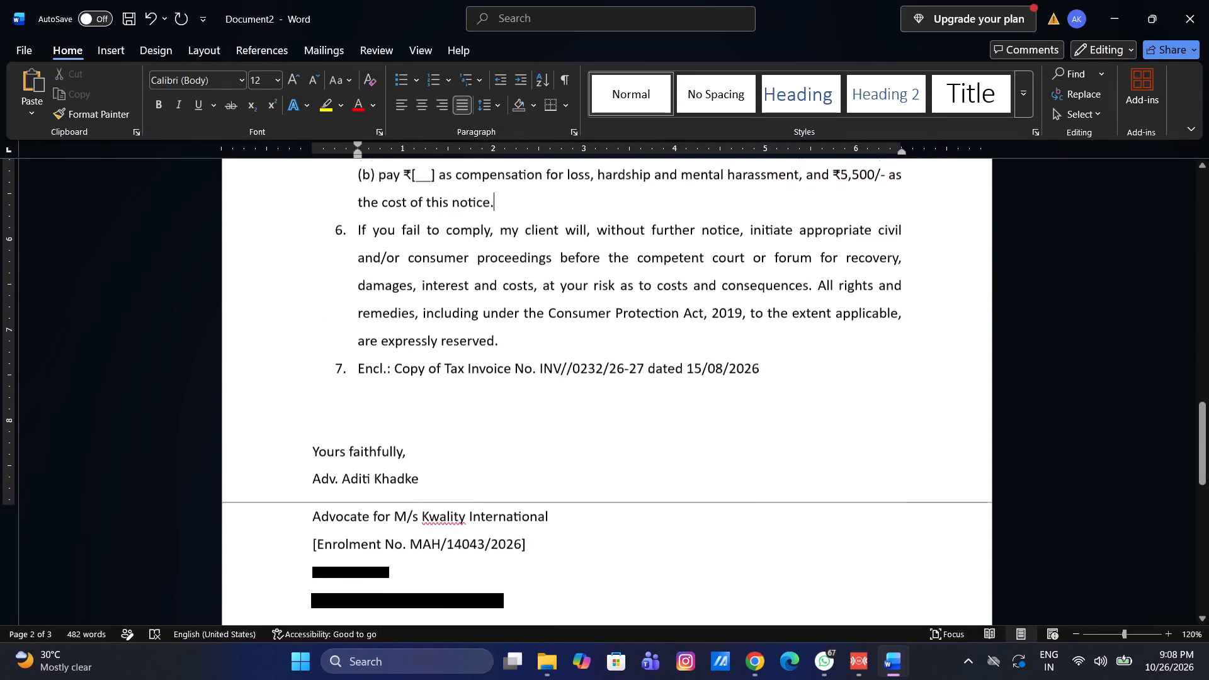
{"action": "scroll", "coordinate": [531, 309], "scroll_direction": "up", "scroll_amount": 1}
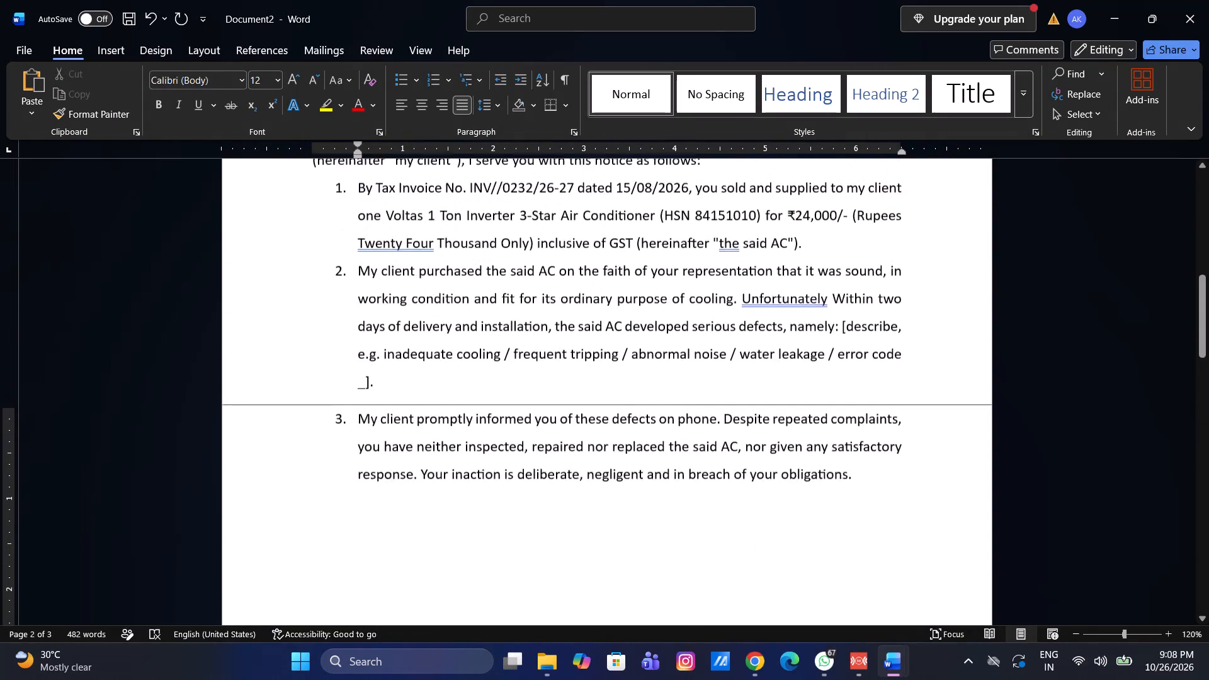
Remove the blank lines between numbered paragraphs 3 and 4, keeping "The goods supplied…" as numbered paragraph 4.
{"action": "scroll", "coordinate": [531, 309], "scroll_direction": "up", "scroll_amount": 1}
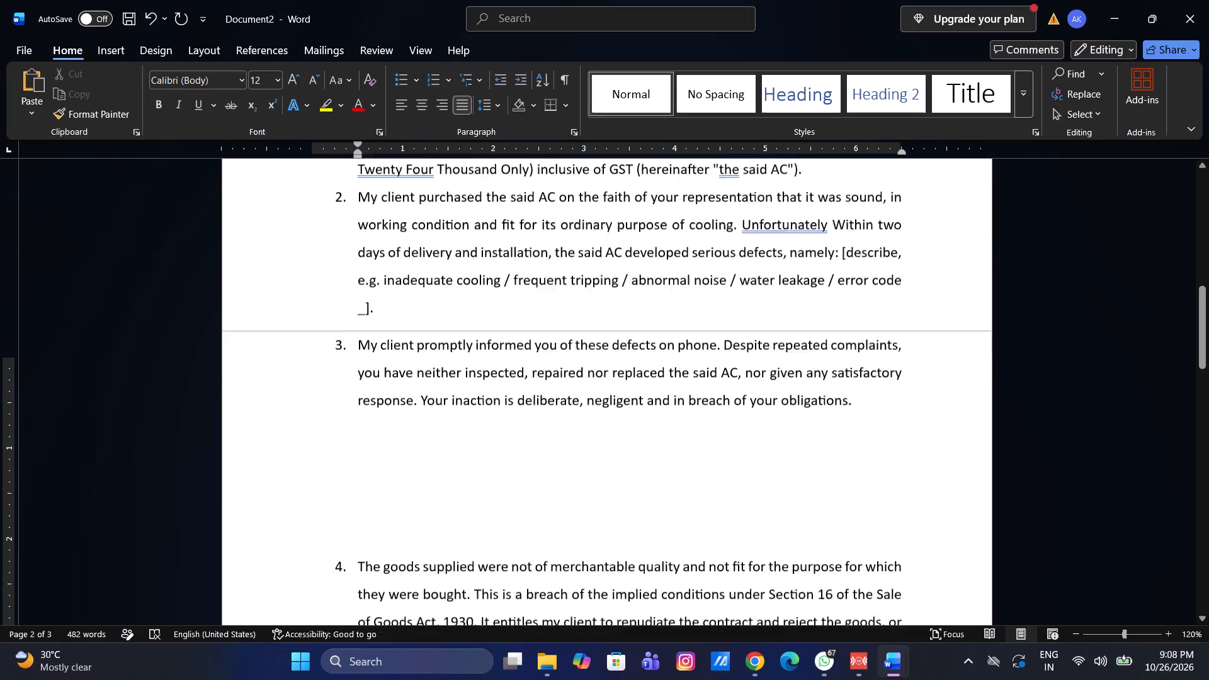
{"action": "scroll", "coordinate": [531, 309], "scroll_direction": "up", "scroll_amount": 1}
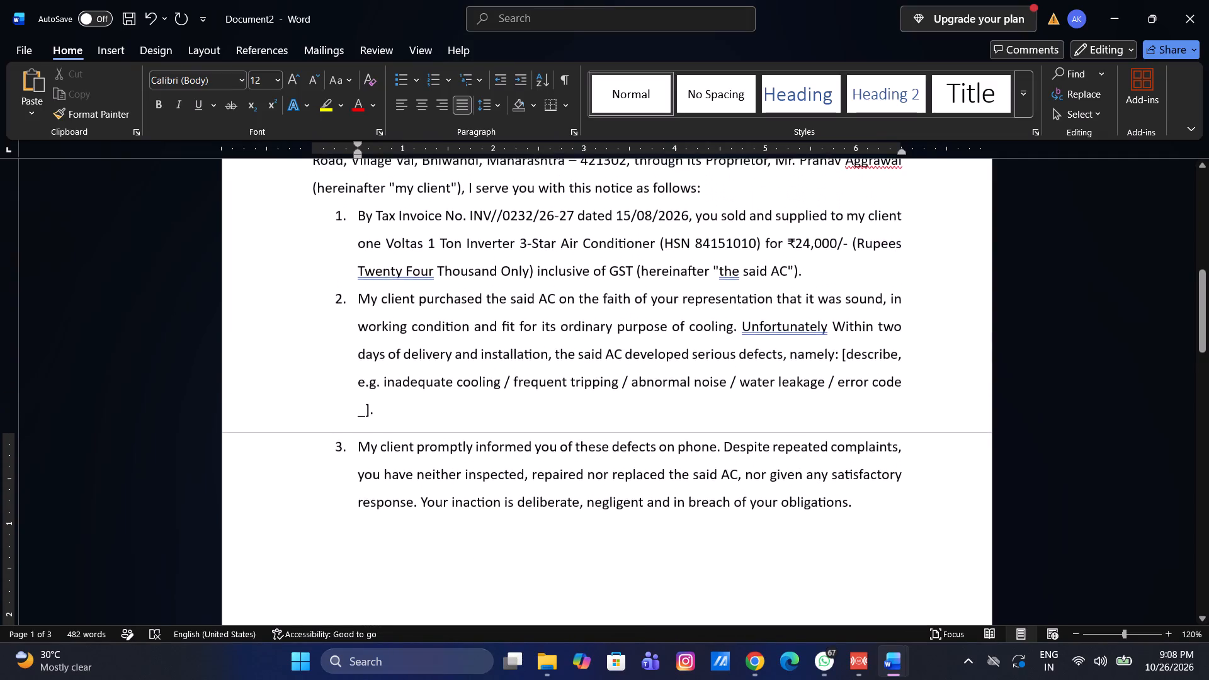
{"action": "scroll", "coordinate": [531, 309], "scroll_direction": "up", "scroll_amount": 1}
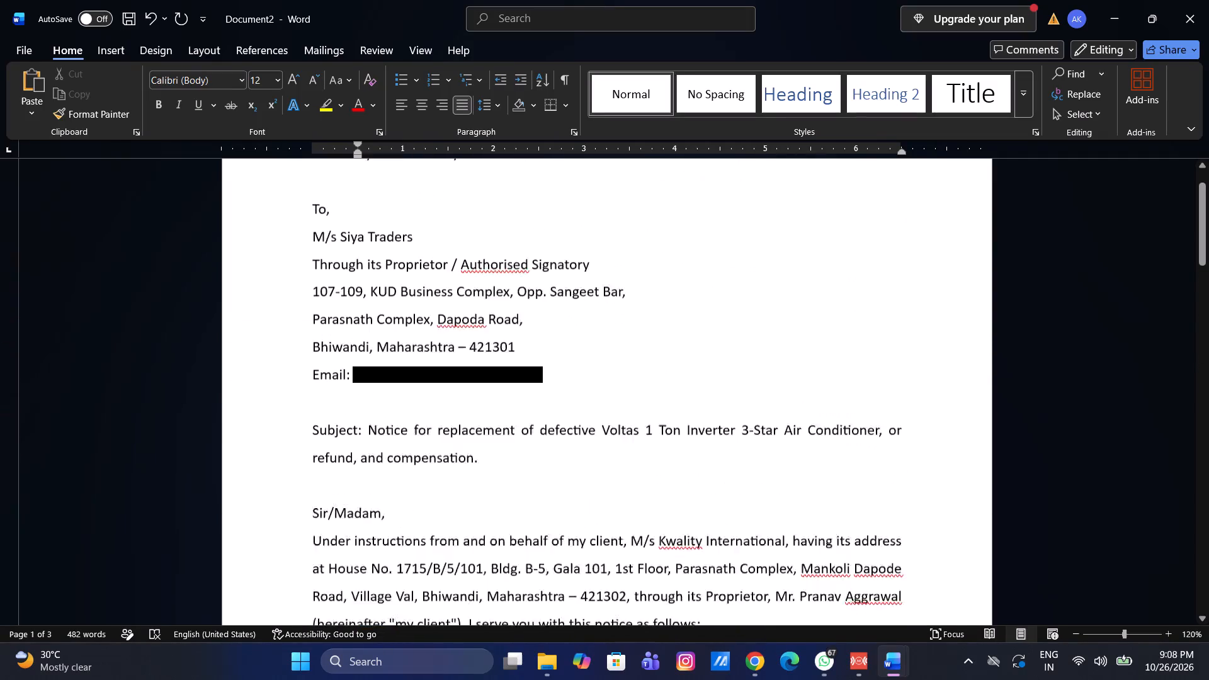
{"action": "scroll", "coordinate": [531, 309], "scroll_direction": "down", "scroll_amount": 9, "text": "ctrl"}
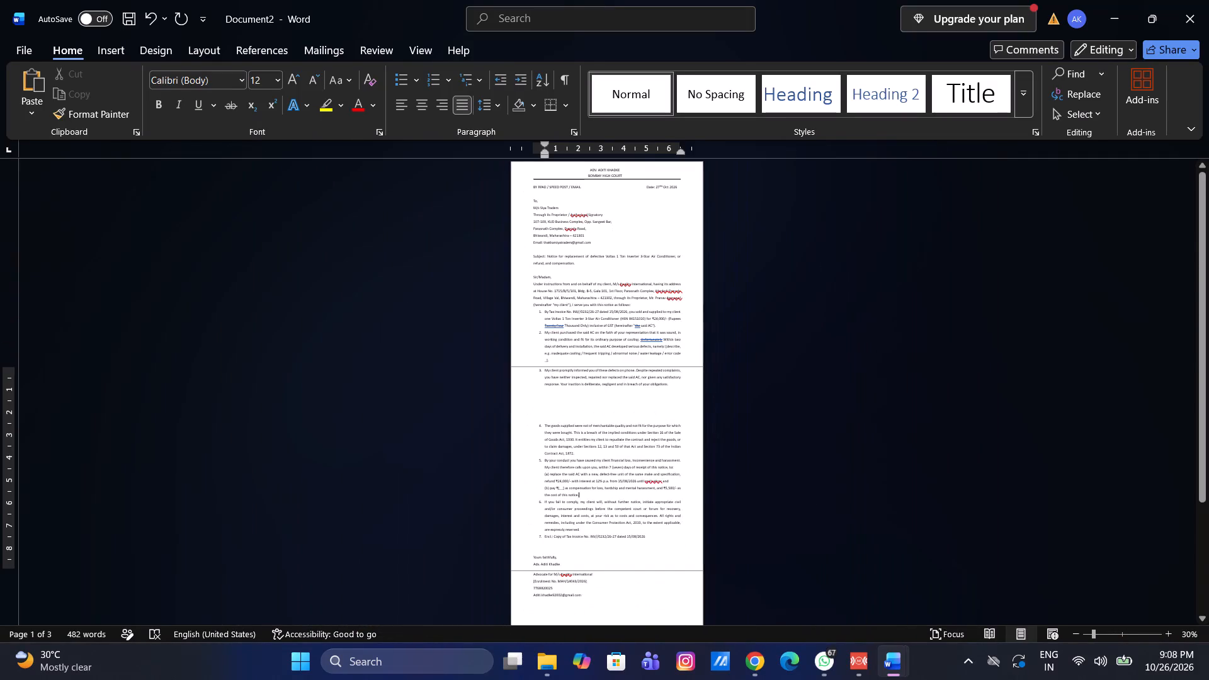
{"action": "scroll", "coordinate": [531, 309], "scroll_direction": "up", "scroll_amount": 3, "text": "ctrl"}
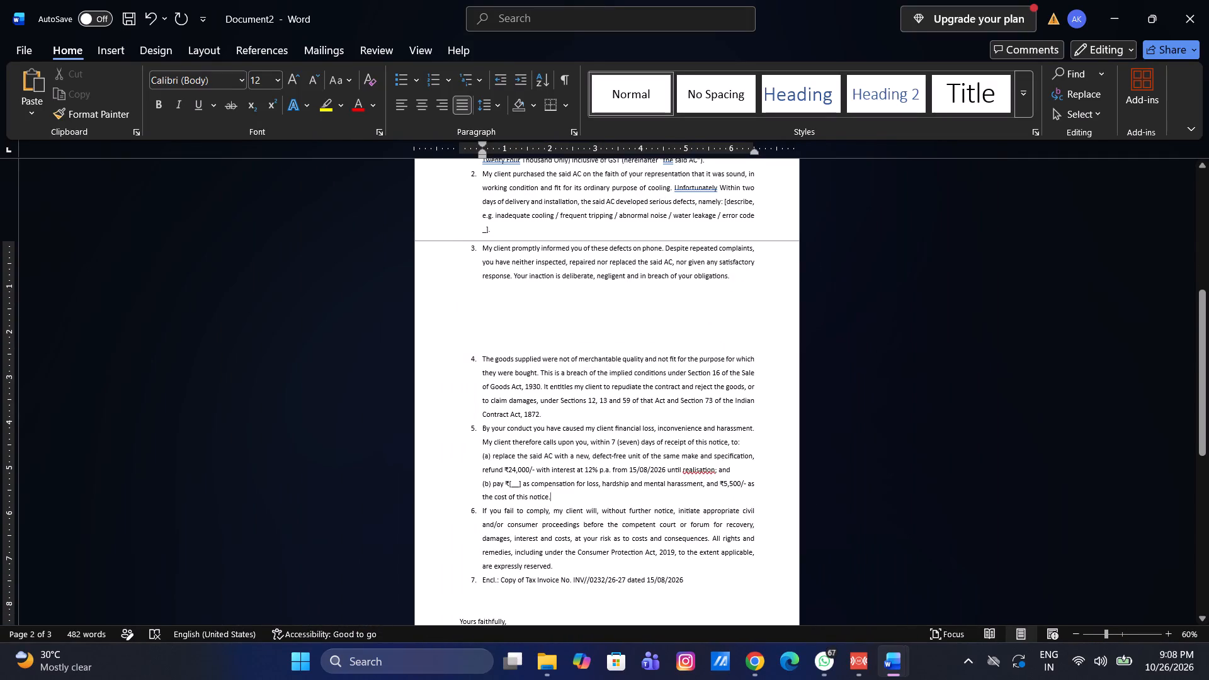
{"action": "left_click", "coordinate": [481, 362]}
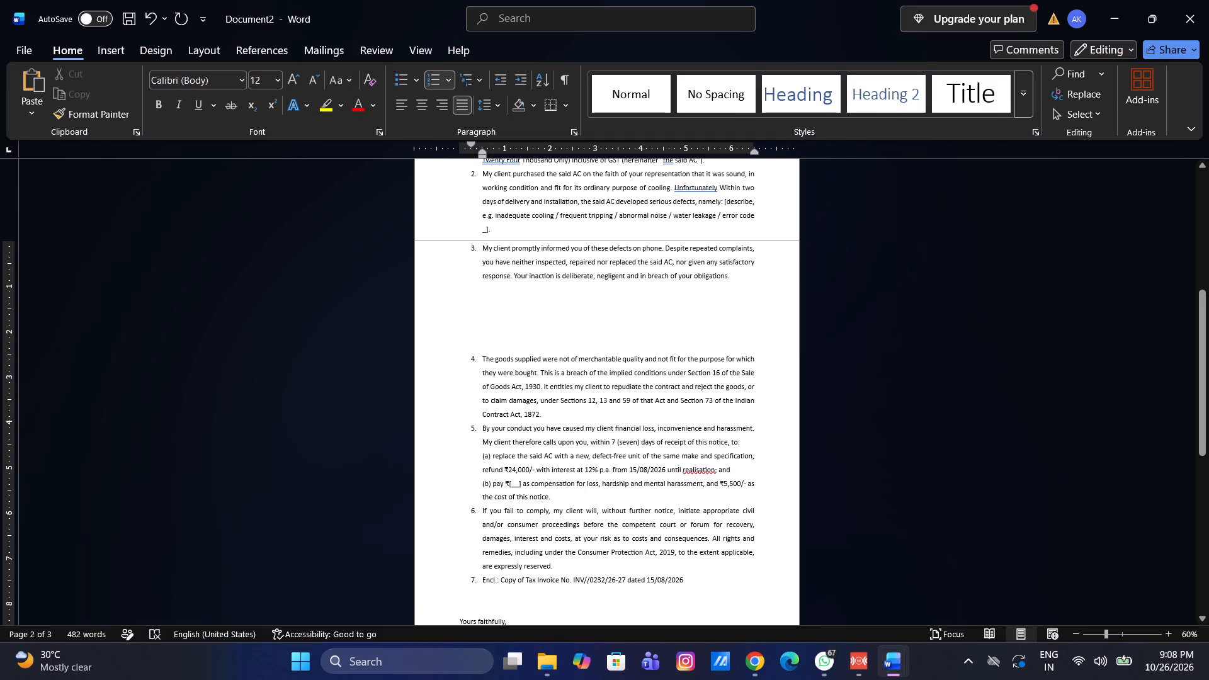
{"action": "key", "text": "BackSpace"}
{"action": "key", "text": "BackSpace"}
{"action": "key", "text": "BackSpace"}
{"action": "key", "text": "BackSpace"}
{"action": "key", "text": "BackSpace"}
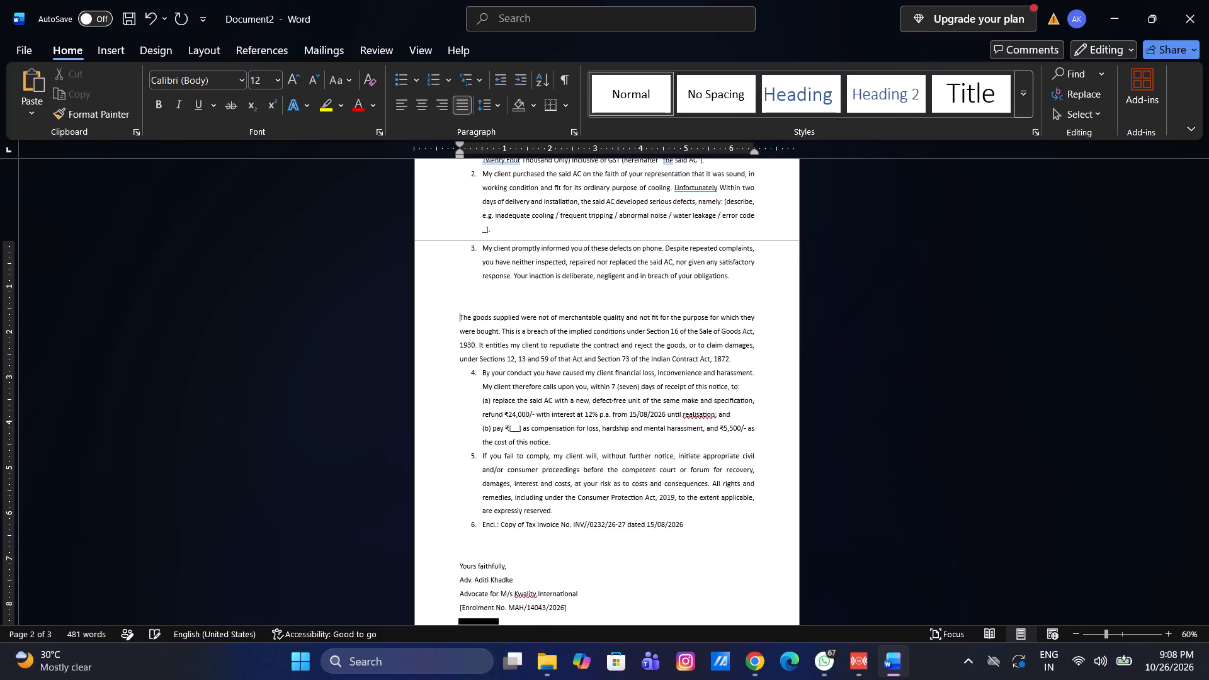
{"action": "key", "text": "BackSpace"}
{"action": "key", "text": "BackSpace"}
{"action": "key", "text": "BackSpace"}
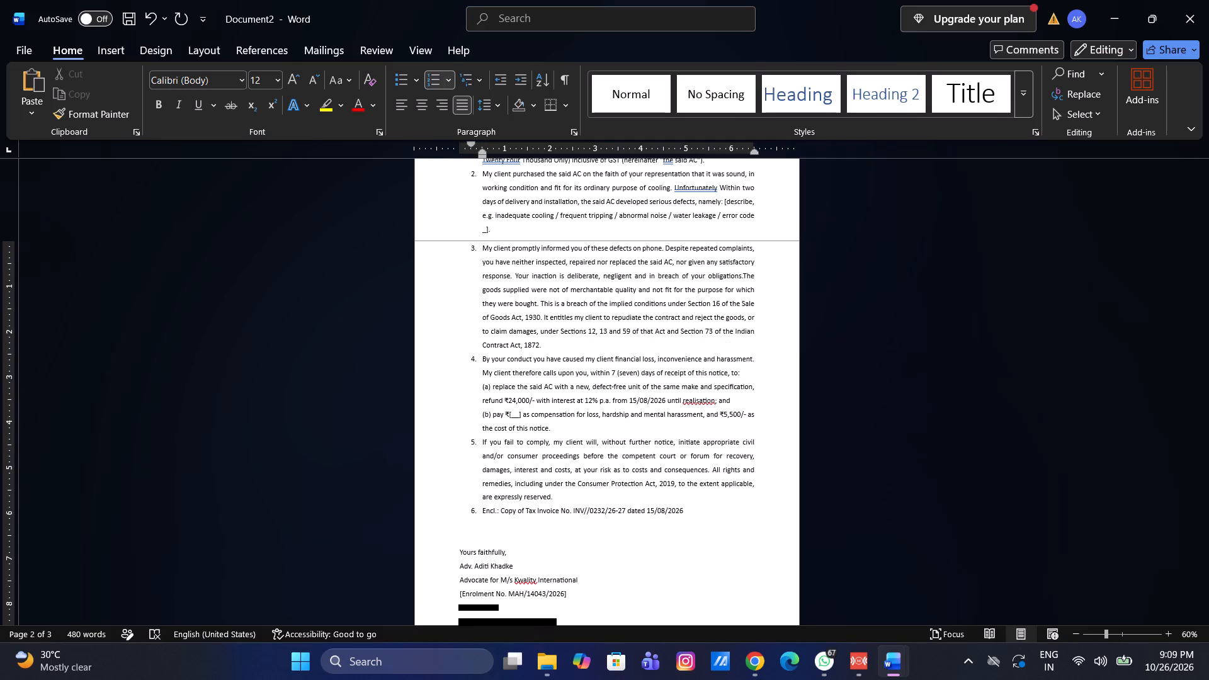
{"action": "key", "text": "Return"}
{"action": "scroll", "coordinate": [481, 362], "scroll_direction": "left", "scroll_amount": 1}
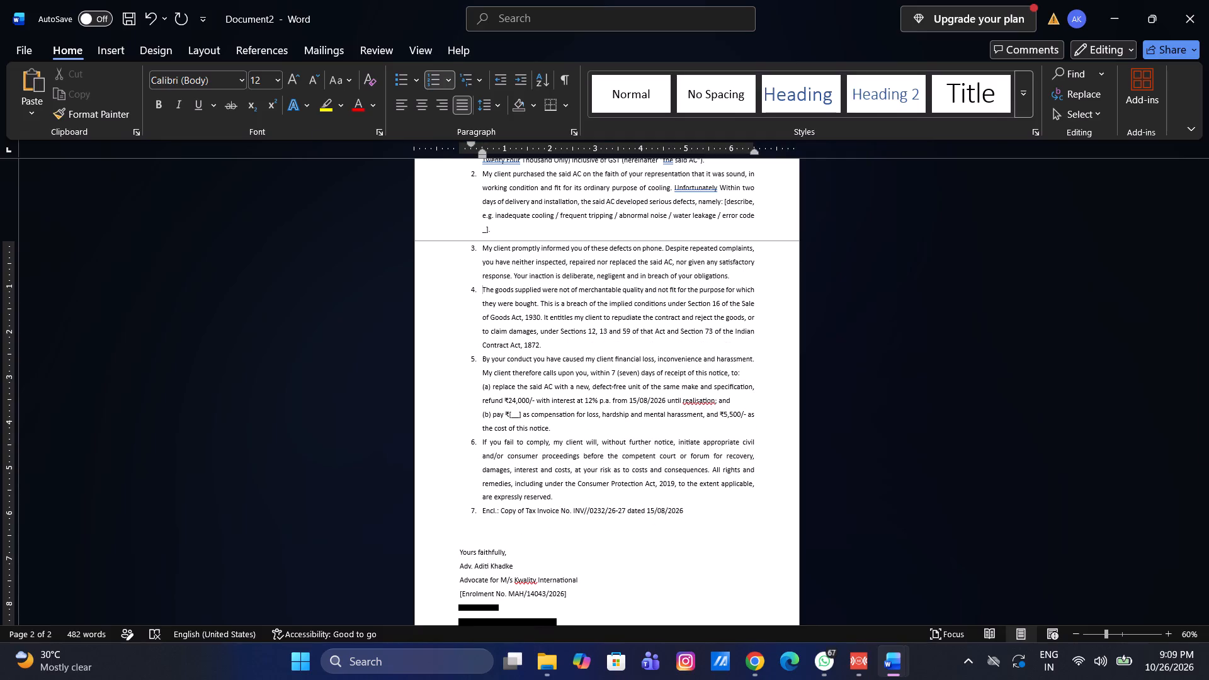
Change the closing above the advocate's name to "Yours truly,".
{"action": "scroll", "coordinate": [481, 362], "scroll_direction": "down", "scroll_amount": 1}
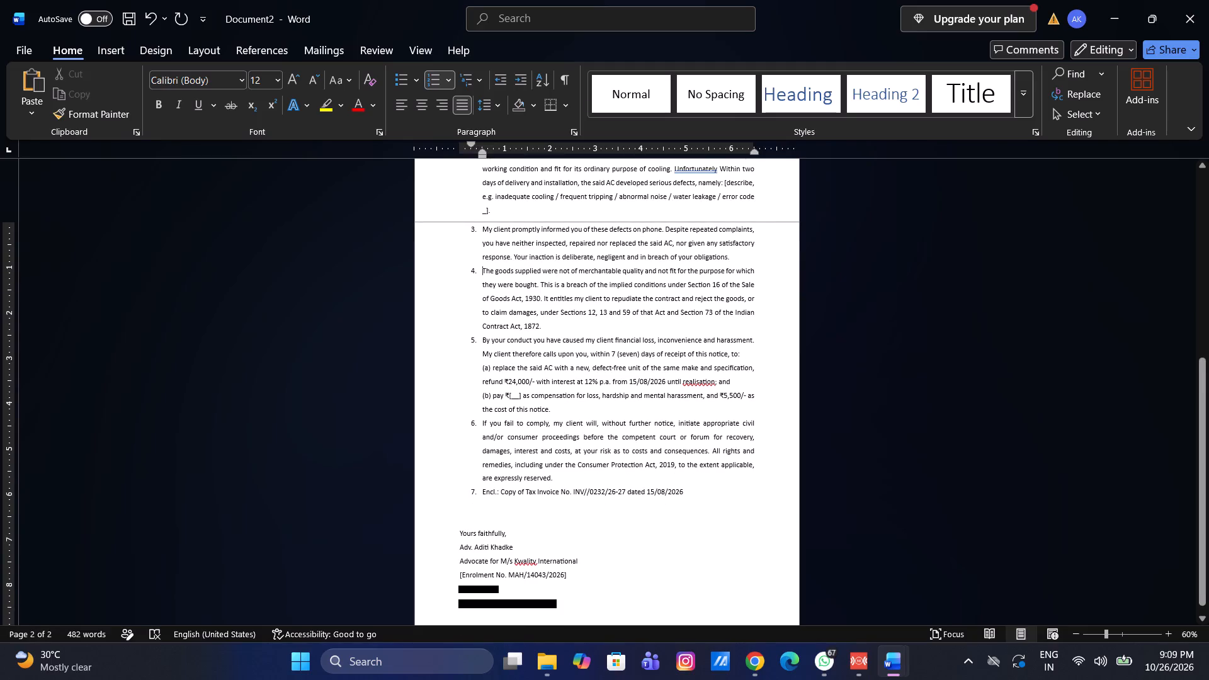
{"action": "scroll", "coordinate": [513, 411], "scroll_direction": "down", "scroll_amount": 1}
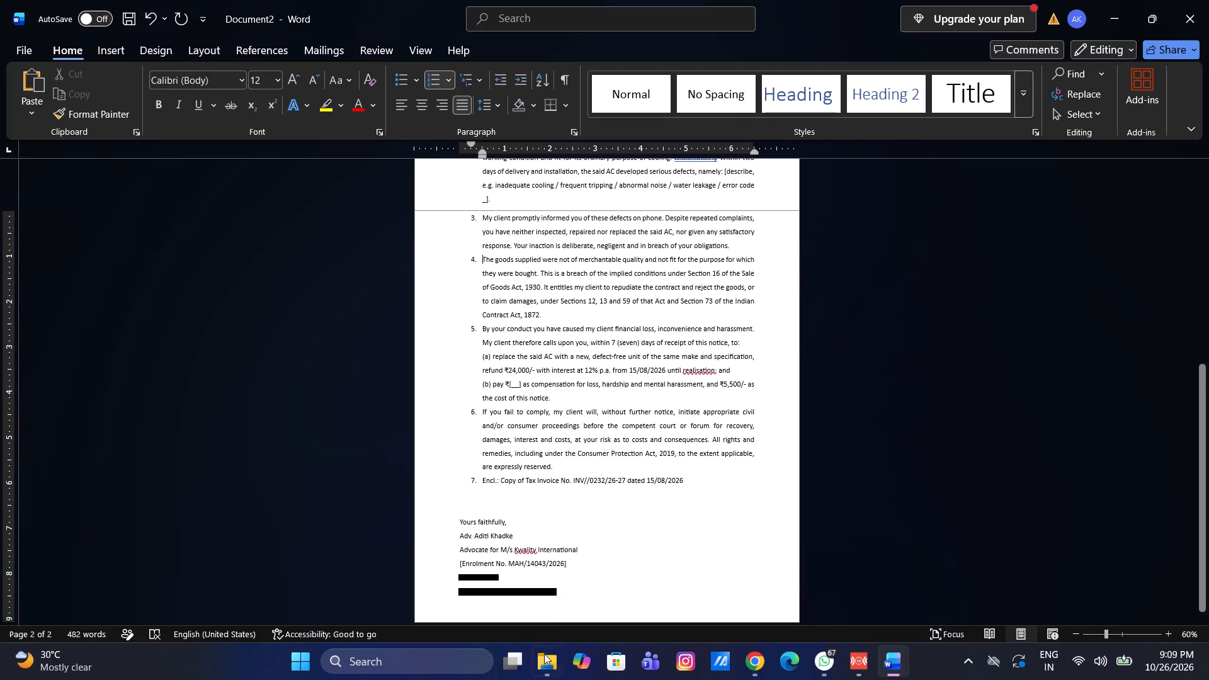
{"action": "left_click", "coordinate": [504, 526]}
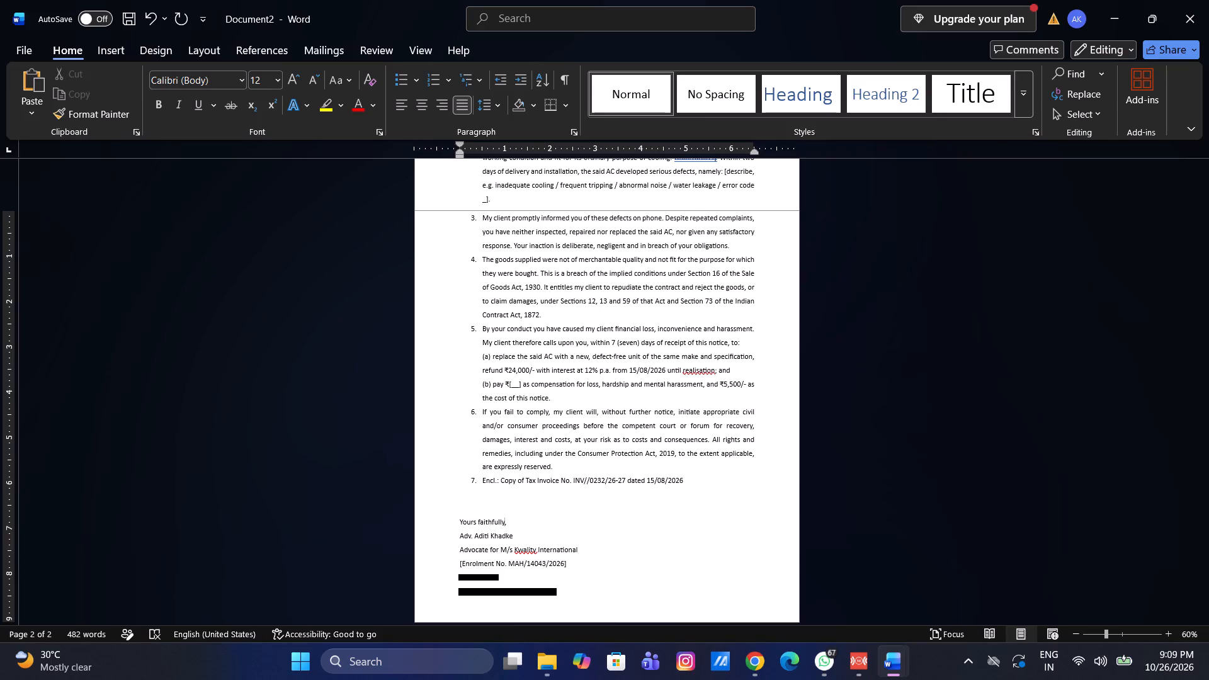
{"action": "scroll", "coordinate": [504, 526], "scroll_direction": "up", "scroll_amount": 3, "text": "ctrl"}
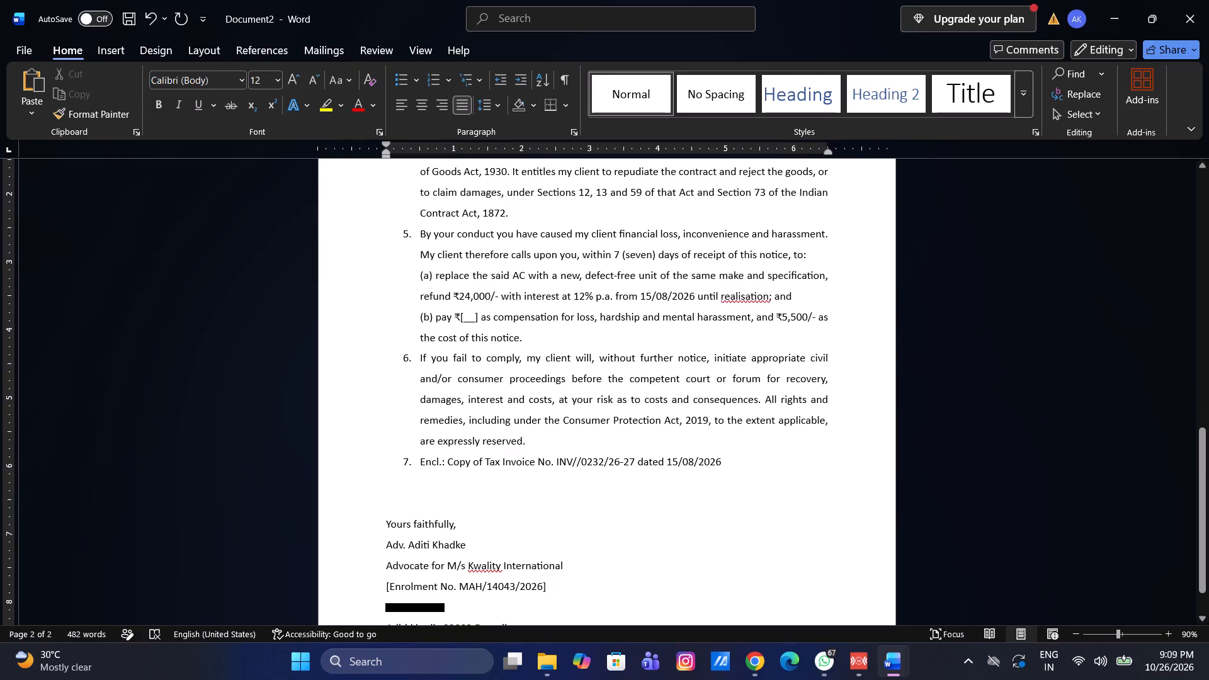
{"action": "key", "text": "BackSpace"}
{"action": "key", "text": "BackSpace"}
{"action": "key", "text": "BackSpace"}
{"action": "key", "text": "BackSpace"}
{"action": "key", "text": "BackSpace"}
{"action": "key", "text": "BackSpace"}
{"action": "key", "text": "BackSpace"}
{"action": "key", "text": "BackSpace"}
{"action": "key", "text": "BackSpace"}
{"action": "key", "text": "BackSpace"}
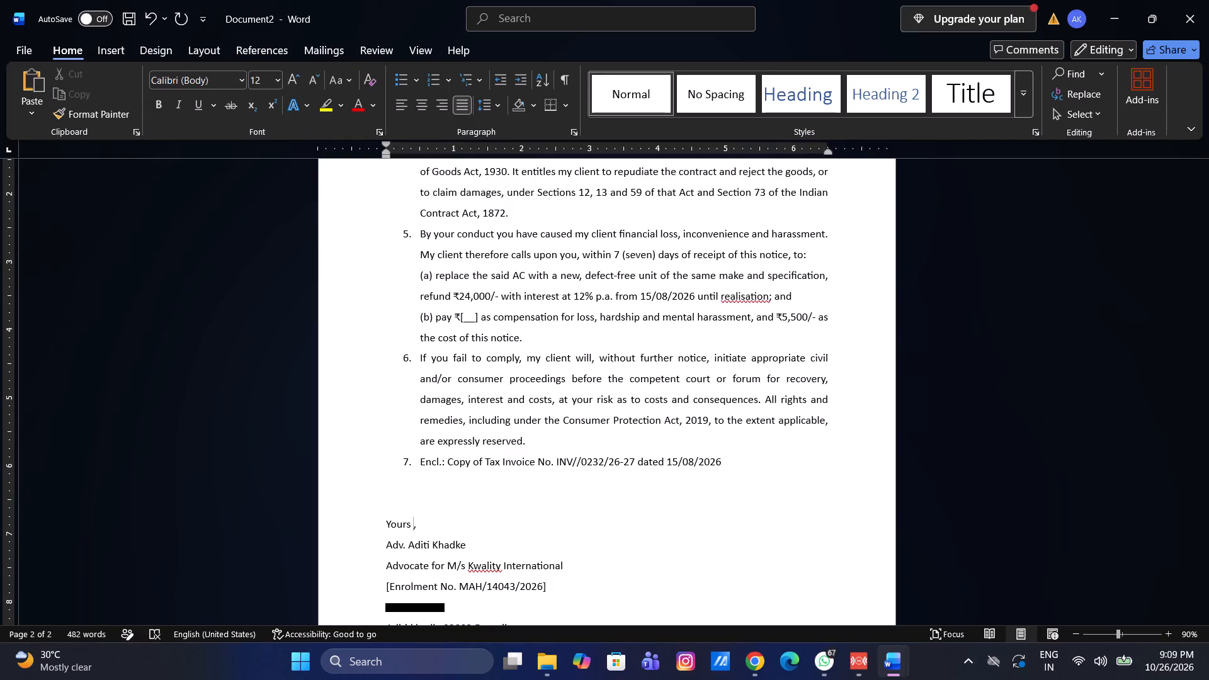
{"action": "type", "text": "truly"}
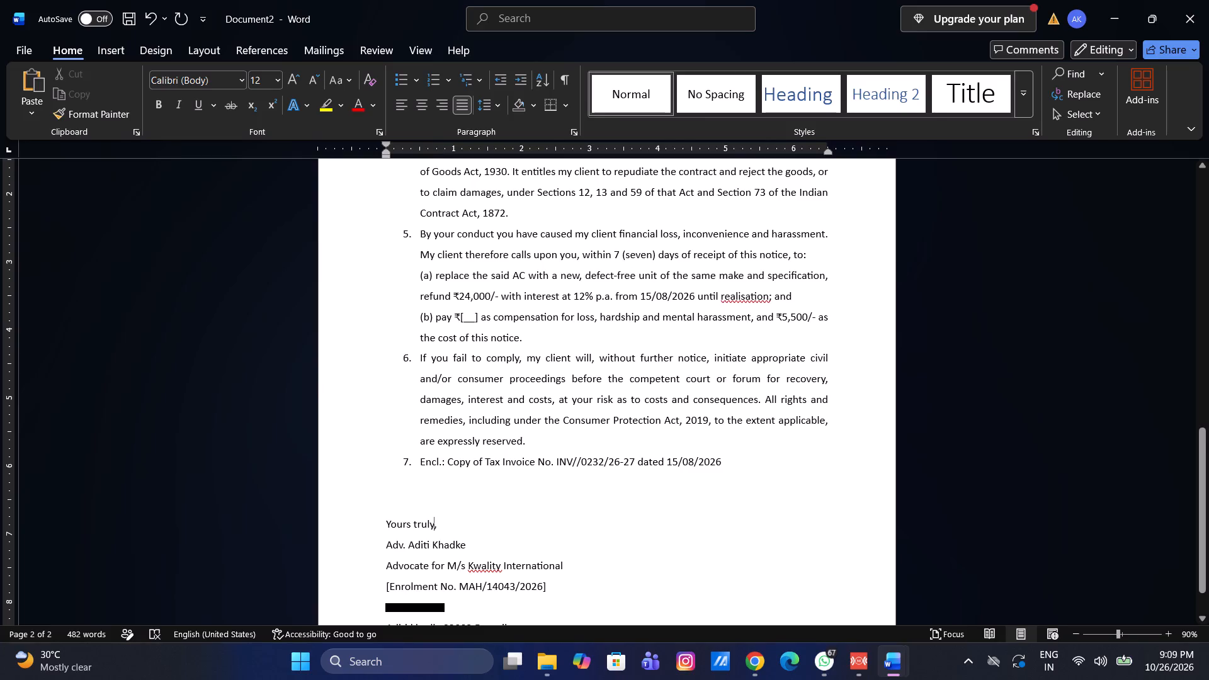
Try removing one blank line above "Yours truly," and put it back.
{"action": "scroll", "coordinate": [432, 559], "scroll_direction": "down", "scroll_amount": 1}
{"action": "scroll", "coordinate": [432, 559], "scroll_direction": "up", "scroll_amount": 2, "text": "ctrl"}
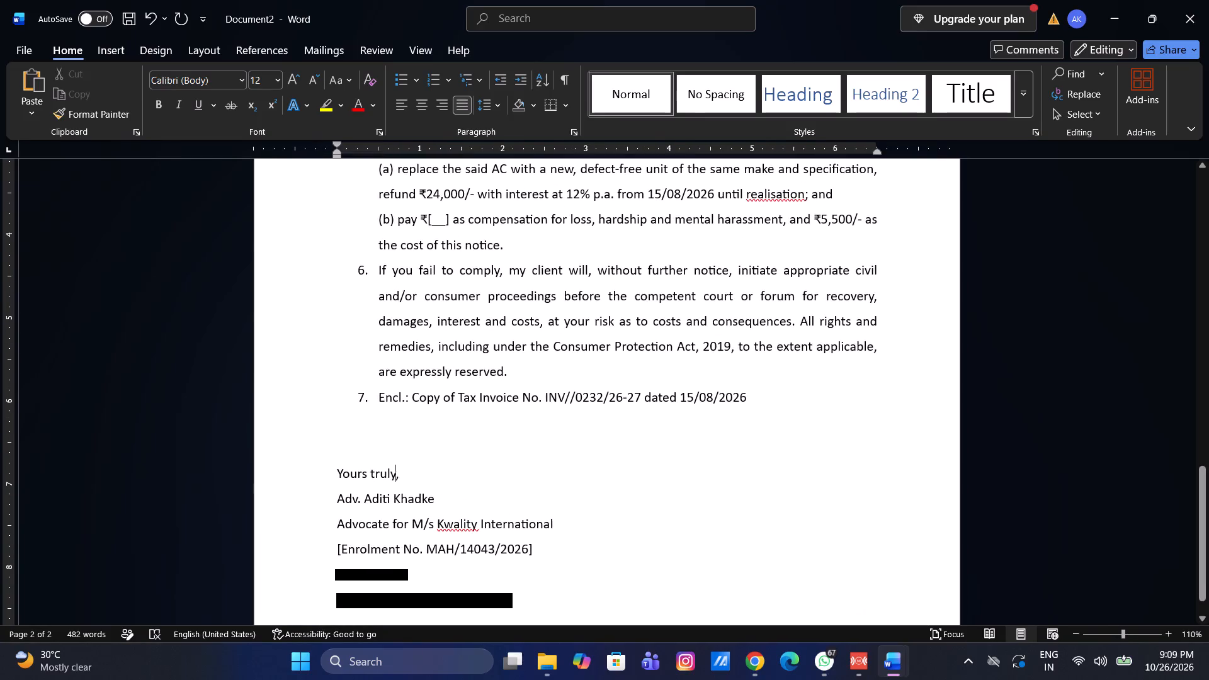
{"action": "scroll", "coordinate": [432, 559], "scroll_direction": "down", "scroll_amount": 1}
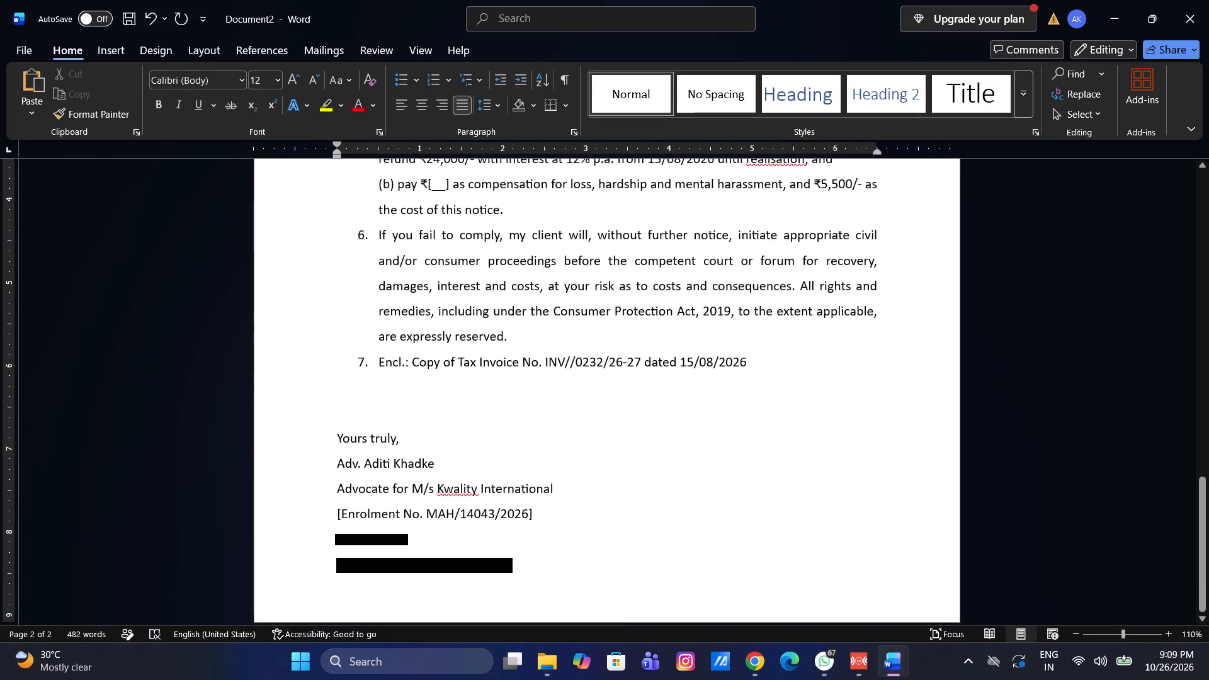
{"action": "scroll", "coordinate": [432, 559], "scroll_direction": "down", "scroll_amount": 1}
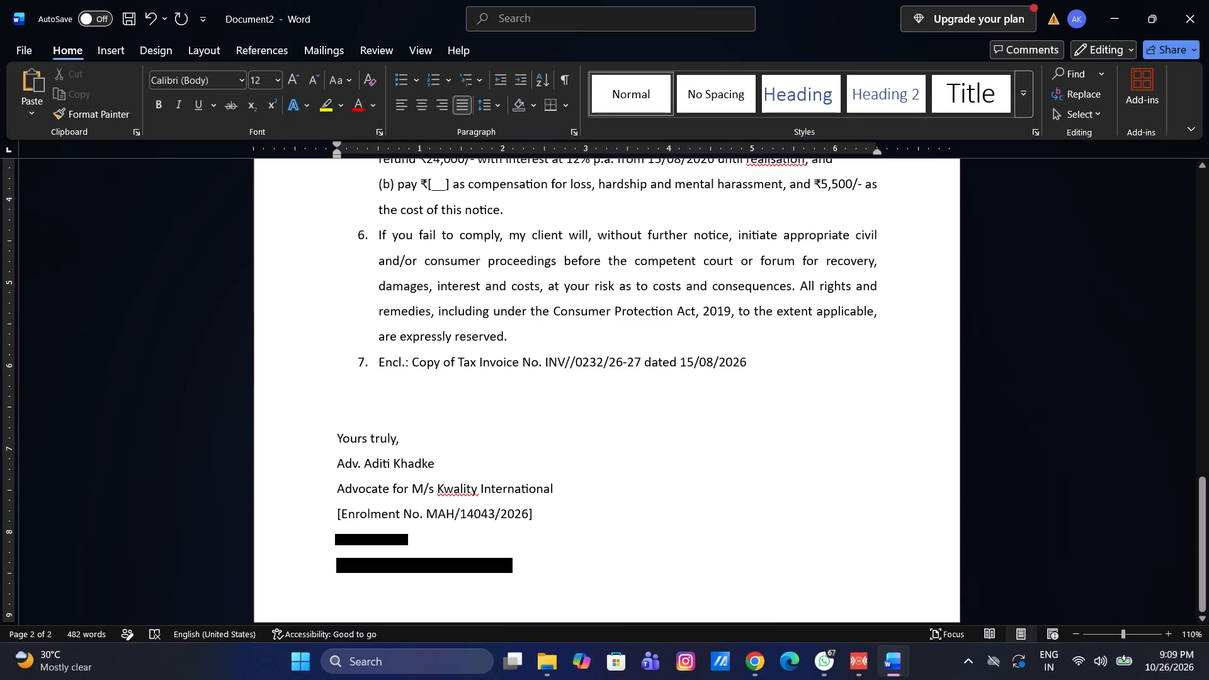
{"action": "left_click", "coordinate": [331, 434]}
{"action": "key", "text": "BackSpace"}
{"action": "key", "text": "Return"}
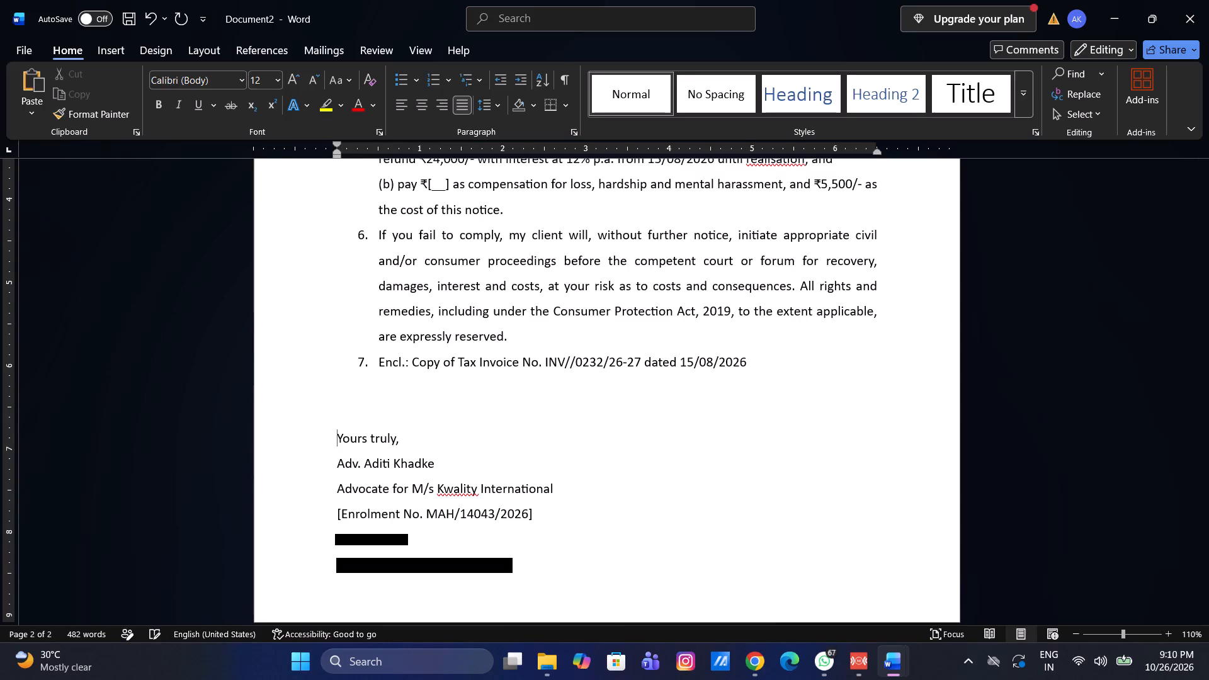
Replace the capital ordinal suffix in the notice date with a lowercase superscript "th", giving 27th Oct 2026.
{"action": "scroll", "coordinate": [331, 434], "scroll_direction": "down", "scroll_amount": 4, "text": "ctrl"}
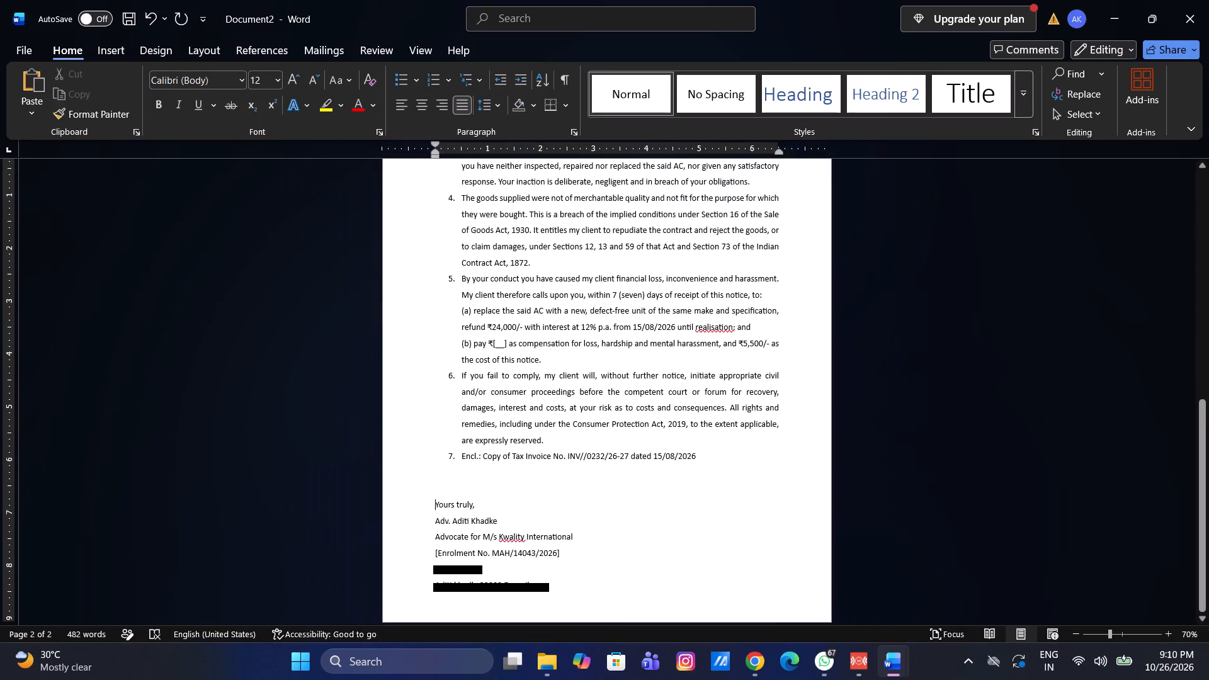
{"action": "scroll", "coordinate": [642, 350], "scroll_direction": "up", "scroll_amount": 2, "text": "ctrl"}
{"action": "scroll", "coordinate": [642, 350], "scroll_direction": "up", "scroll_amount": 1}
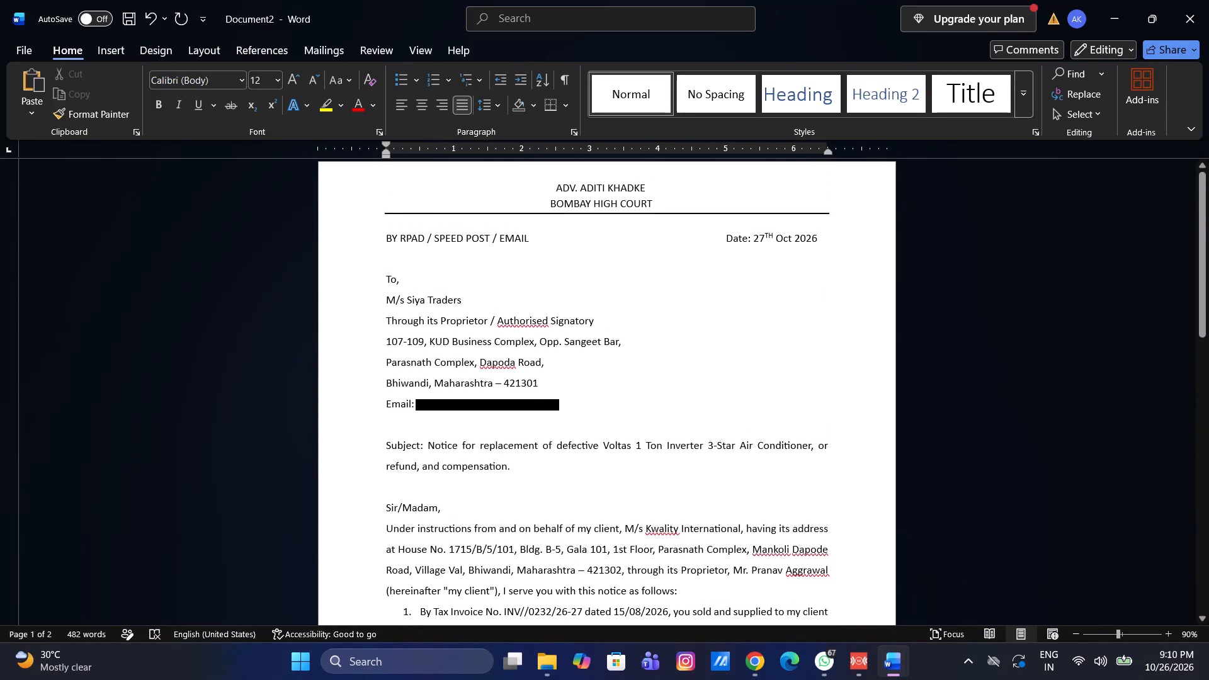
{"action": "scroll", "coordinate": [642, 350], "scroll_direction": "up", "scroll_amount": 2}
{"action": "left_click", "coordinate": [776, 237]}
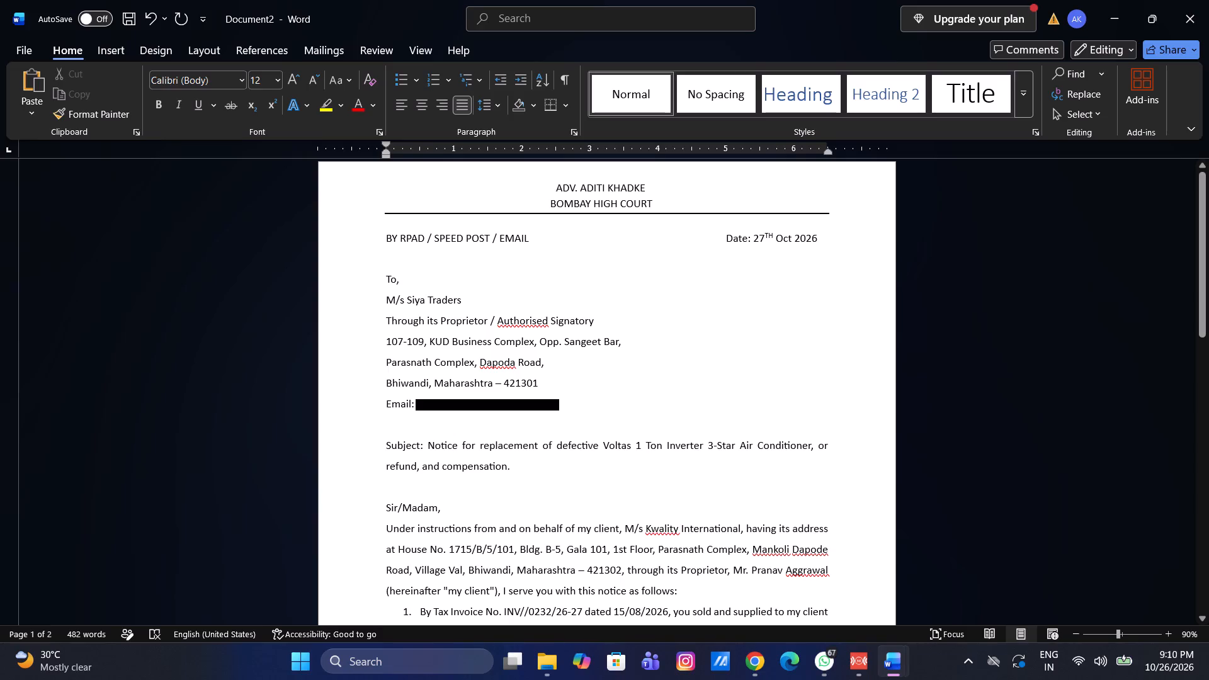
{"action": "key", "text": "BackSpace"}
{"action": "key", "text": "BackSpace"}
{"action": "key", "text": "BackSpace"}
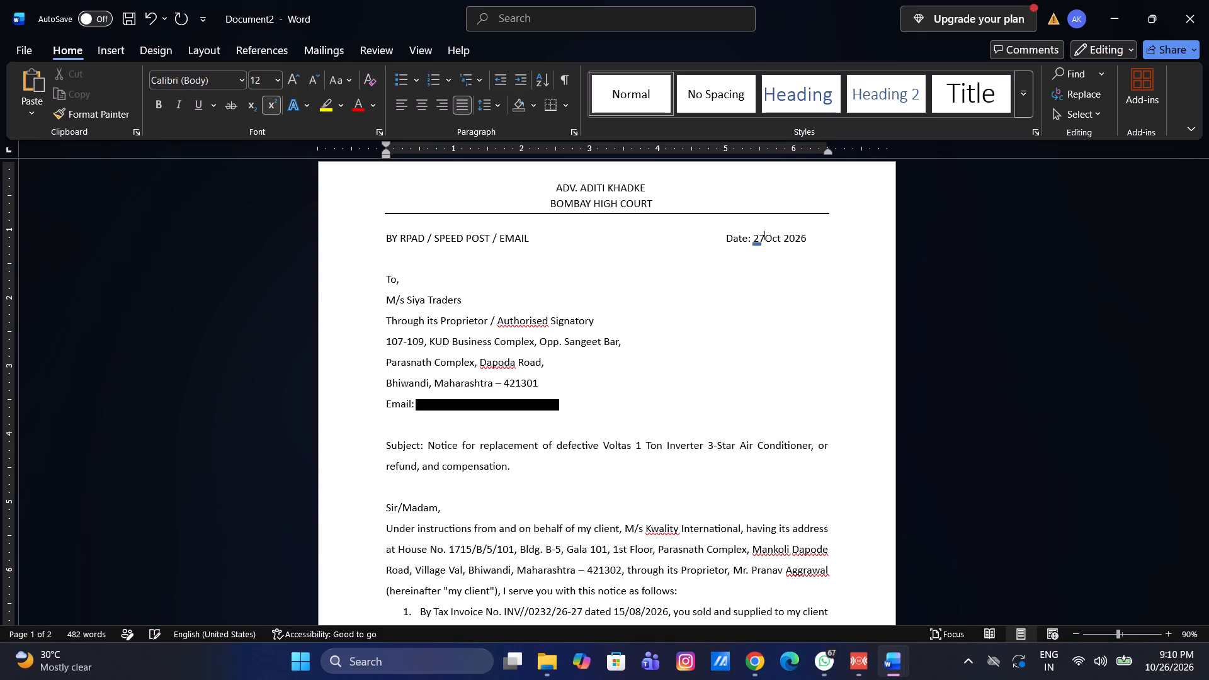
{"action": "type", "text": "th"}
{"action": "key", "text": "space"}
Push the date to the text's right margin with five extra spaces before "Date:", keeping it on one line.
{"action": "left_click", "coordinate": [724, 238]}
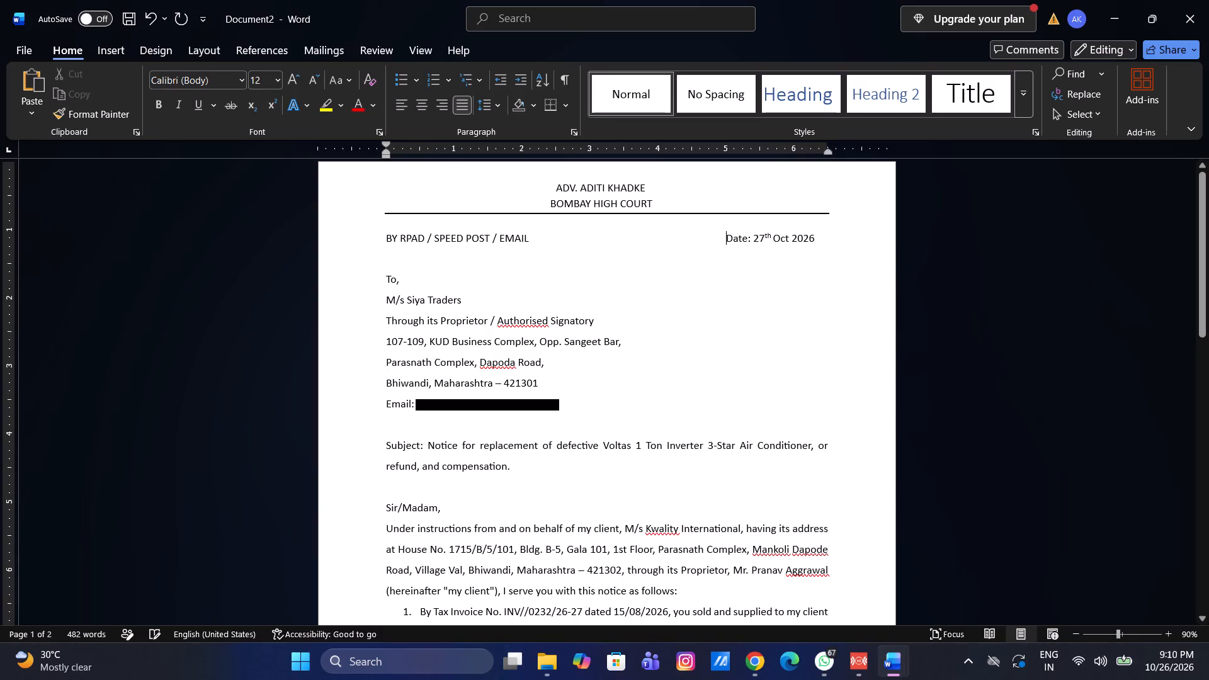
{"action": "key", "text": "space"}
{"action": "key", "text": "space"}
{"action": "key", "text": "space"}
{"action": "key", "text": "space"}
{"action": "key", "text": "space"}
{"action": "key", "text": "space"}
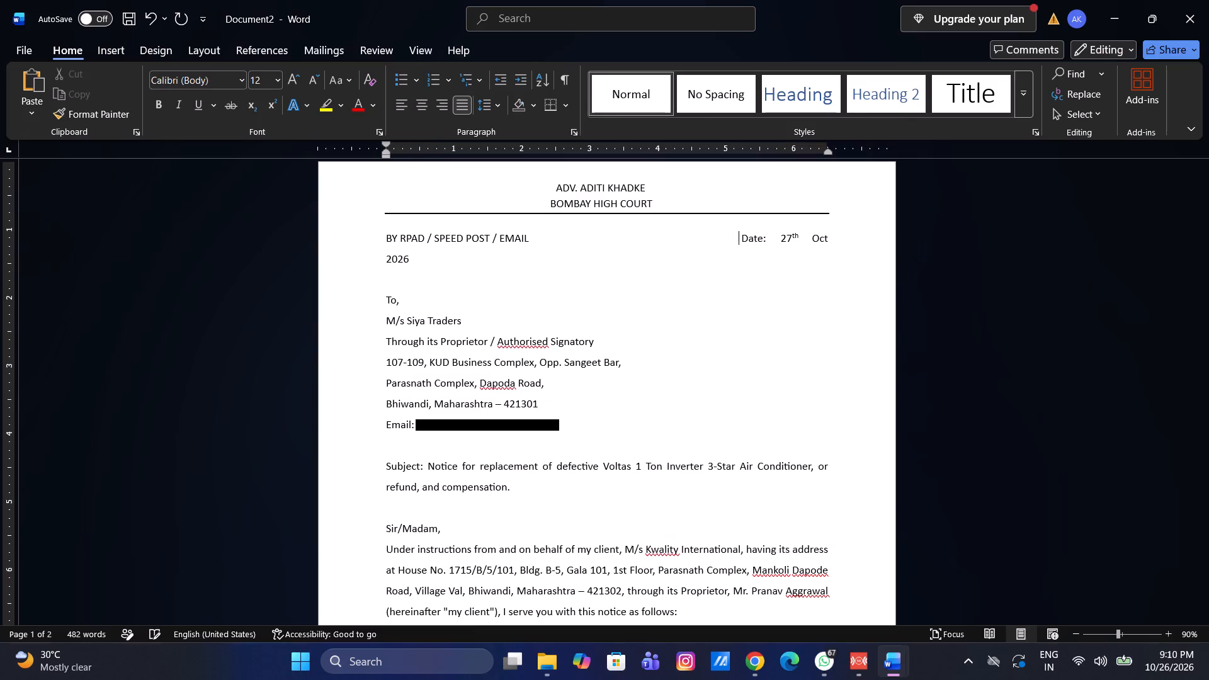
{"action": "key", "text": "BackSpace"}
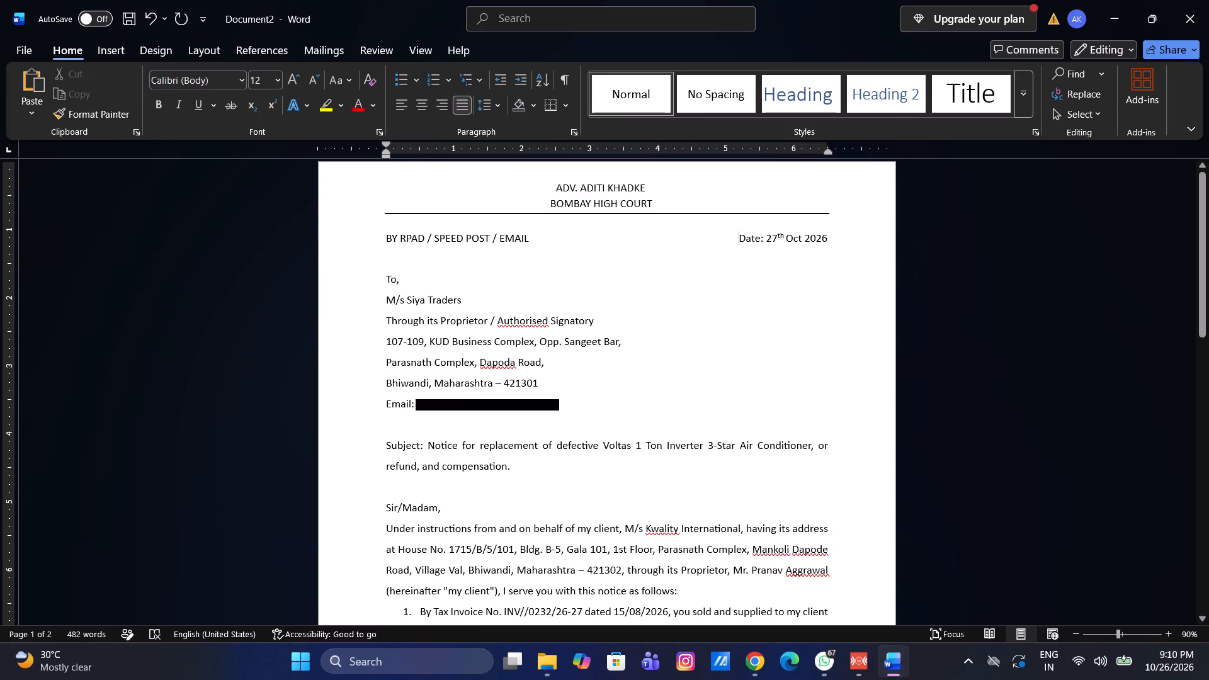
Start saving the document to the Desktop as a Word Document, entering the file name "legal notice siya traders".
{"action": "left_click", "coordinate": [26, 54]}
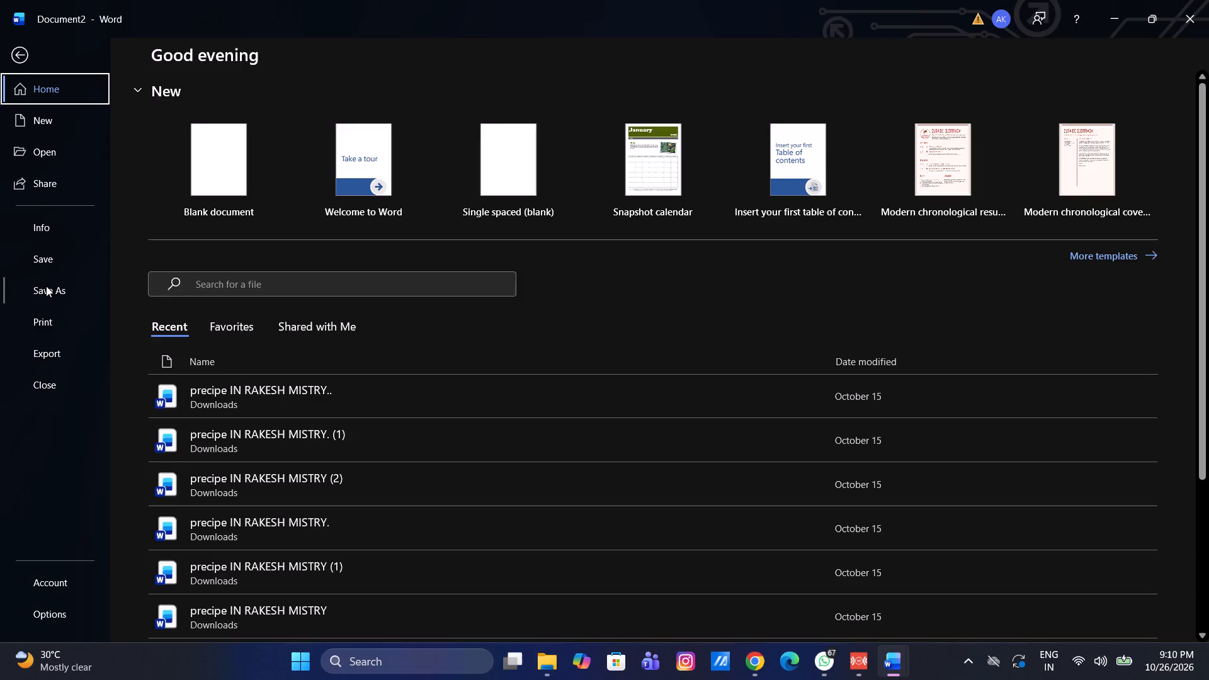
{"action": "left_click", "coordinate": [46, 286]}
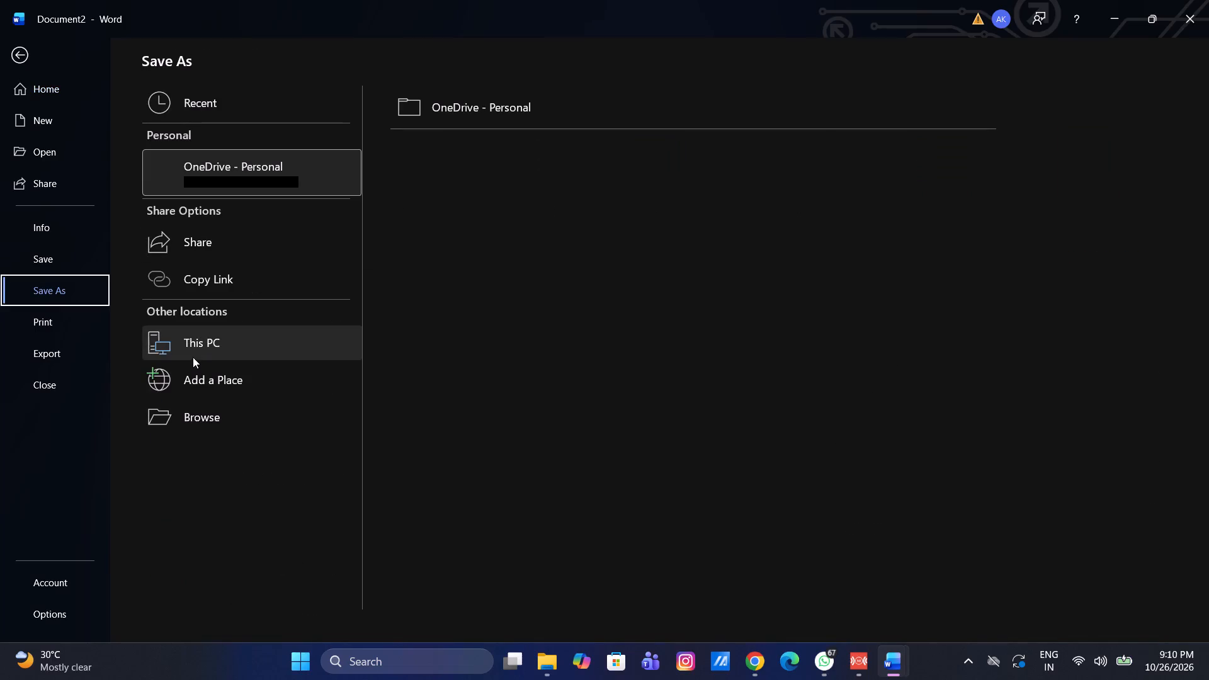
{"action": "left_click", "coordinate": [193, 357]}
{"action": "left_click", "coordinate": [460, 220]}
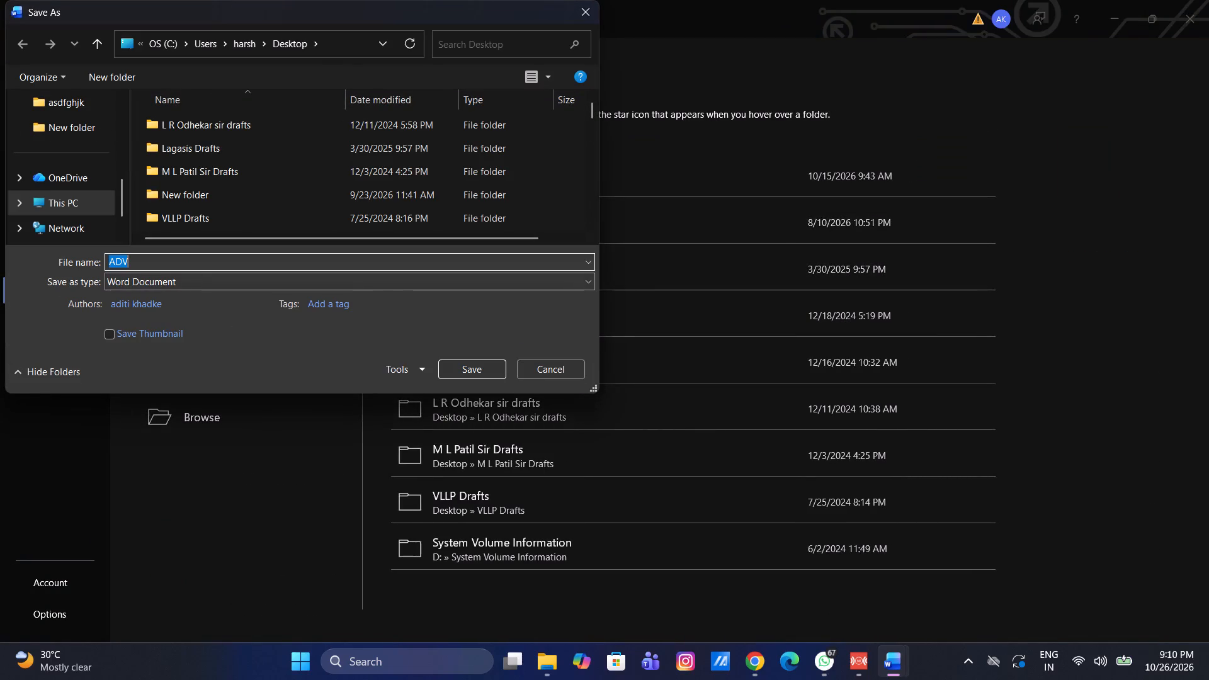
{"action": "left_click", "coordinate": [185, 258]}
{"action": "double_click", "coordinate": [185, 258]}
{"action": "key", "text": "BackSpace"}
{"action": "type", "text": "legal nori++++"}
{"action": "key", "text": "BackSpace"}
{"action": "key", "text": "BackSpace"}
{"action": "key", "text": "BackSpace"}
{"action": "key", "text": "BackSpace"}
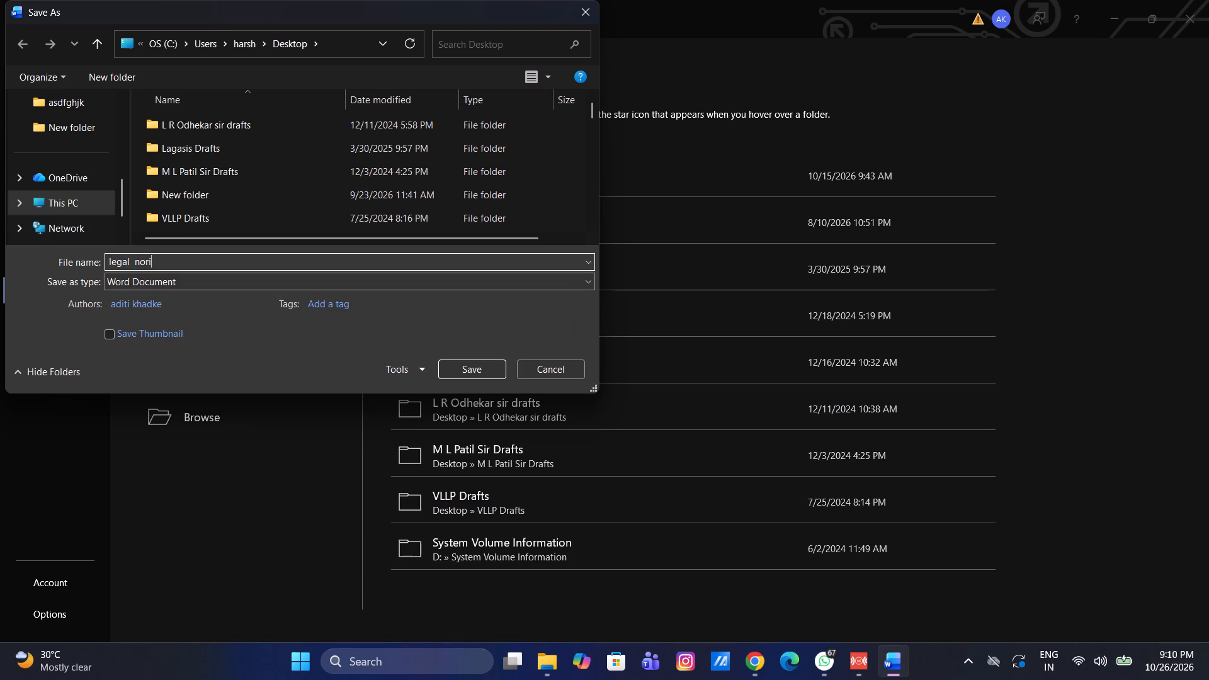
{"action": "key", "text": "BackSpace"}
{"action": "key", "text": "BackSpace"}
{"action": "type", "text": "tice siya"}
{"action": "key", "text": "space"}
{"action": "type", "text": "traders"}
{"action": "key", "text": "space"}
Capitalise the first letter of the file name, reduce its double space to one, and save it as "Legal notice siya traders".
{"action": "left_click", "coordinate": [111, 261]}
{"action": "key", "text": "backslash"}
{"action": "key", "text": "BackSpace"}
{"action": "key", "text": "BackSpace"}
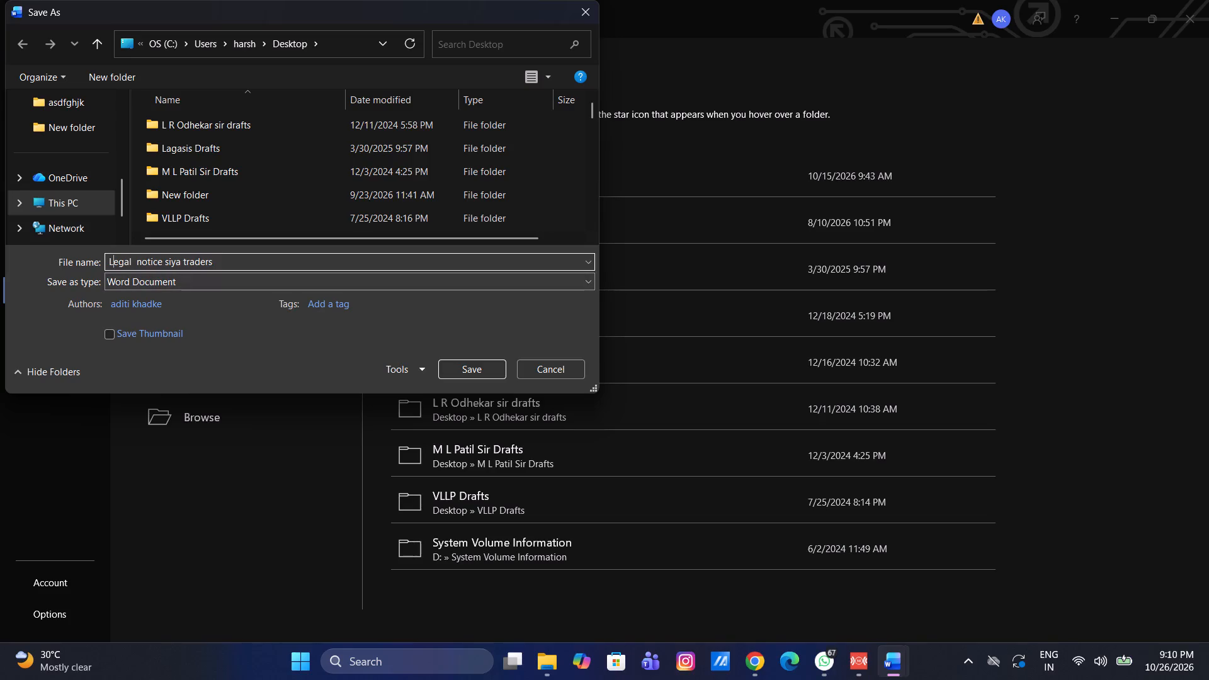
{"action": "left_click", "coordinate": [138, 259]}
{"action": "key", "text": "BackSpace"}
{"action": "key", "text": "BackSpace"}
{"action": "key", "text": "space"}
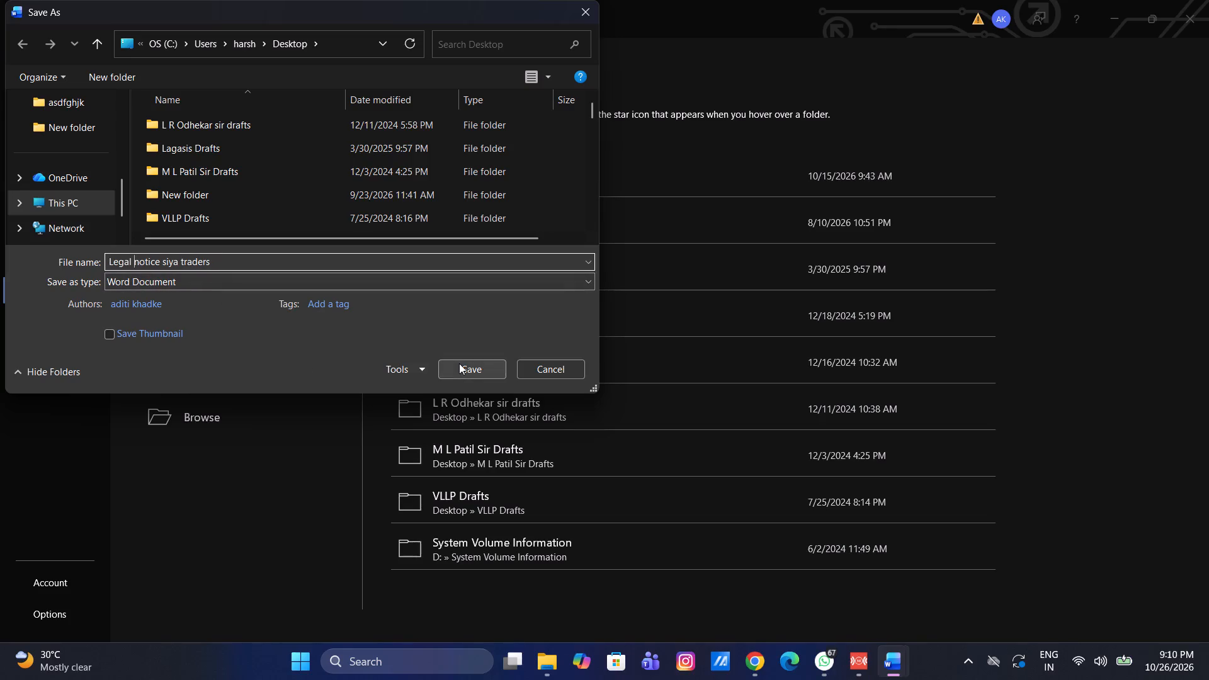
{"action": "left_click", "coordinate": [459, 363]}
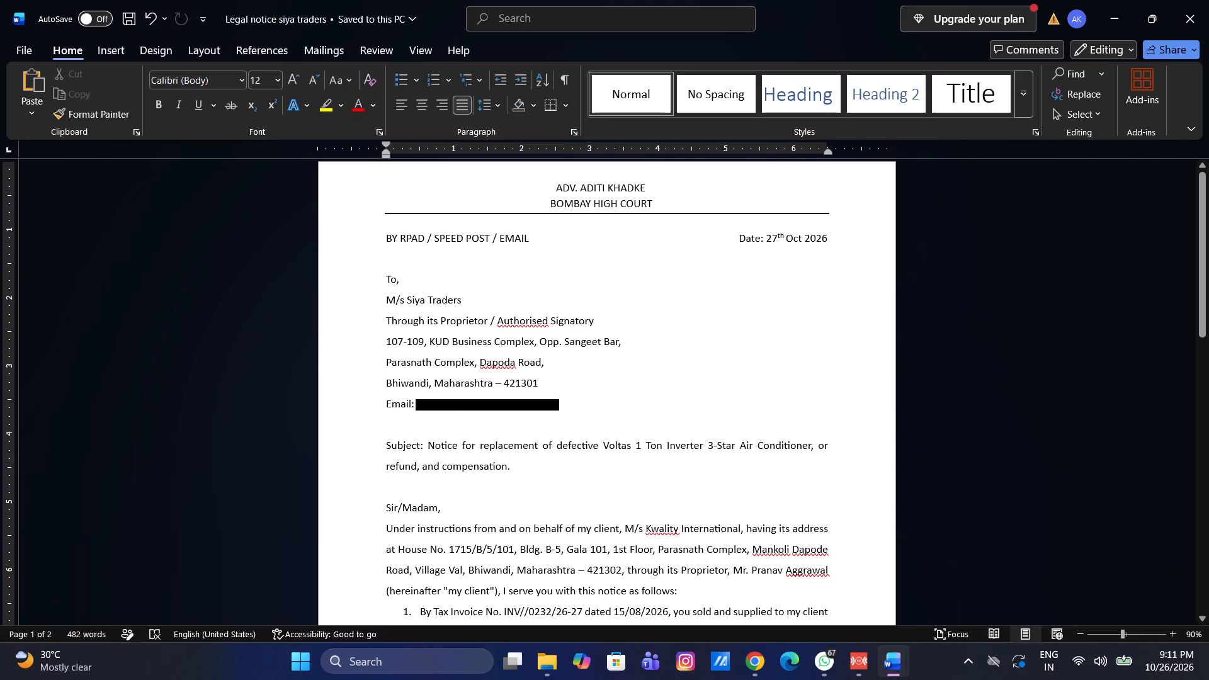
Run the spelling and grammar check, ignoring all occurrences of "Authorised", "Dapoda", "Kwality", "Mankoli", "Dapode" and the proprietor's surname.
{"action": "scroll", "coordinate": [746, 247], "scroll_direction": "left", "scroll_amount": 1}
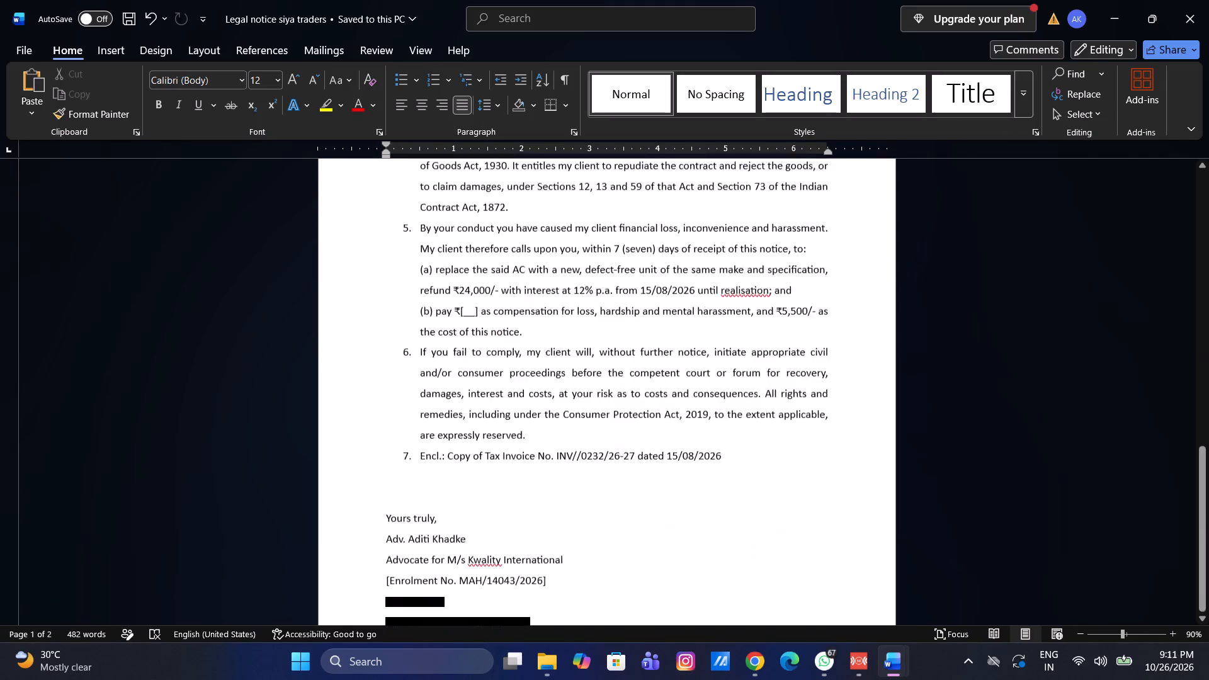
{"action": "scroll", "coordinate": [746, 247], "scroll_direction": "left", "scroll_amount": 1}
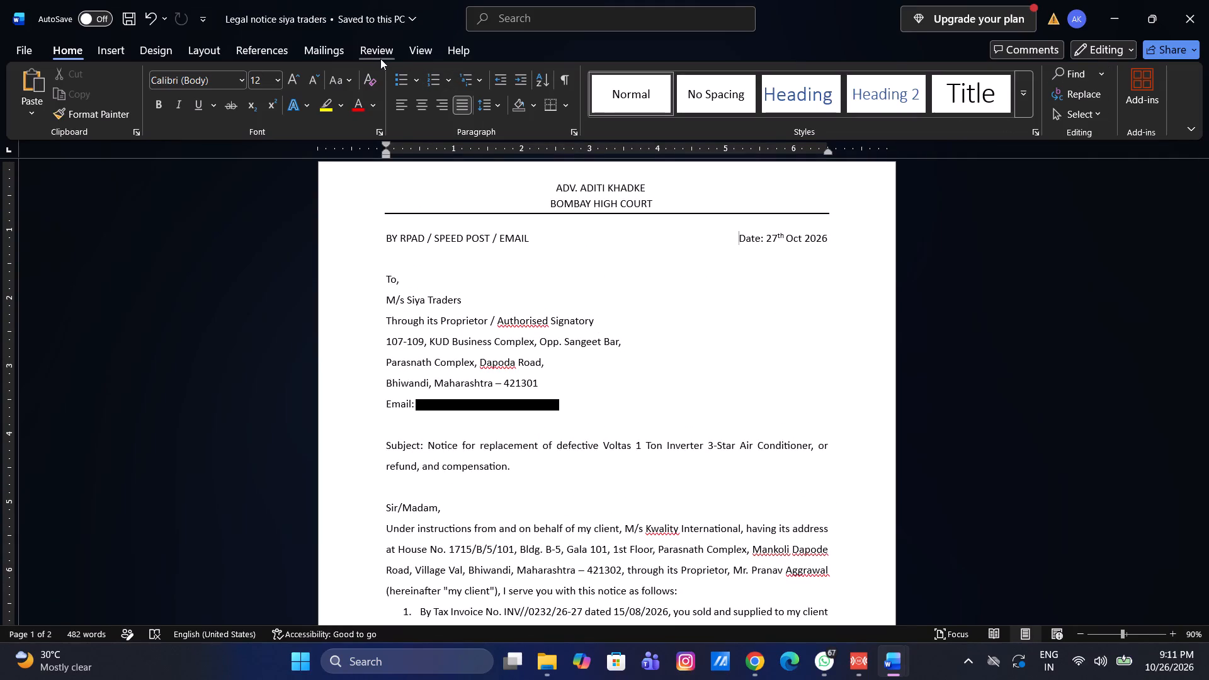
{"action": "left_click", "coordinate": [382, 59]}
{"action": "left_click", "coordinate": [27, 84]}
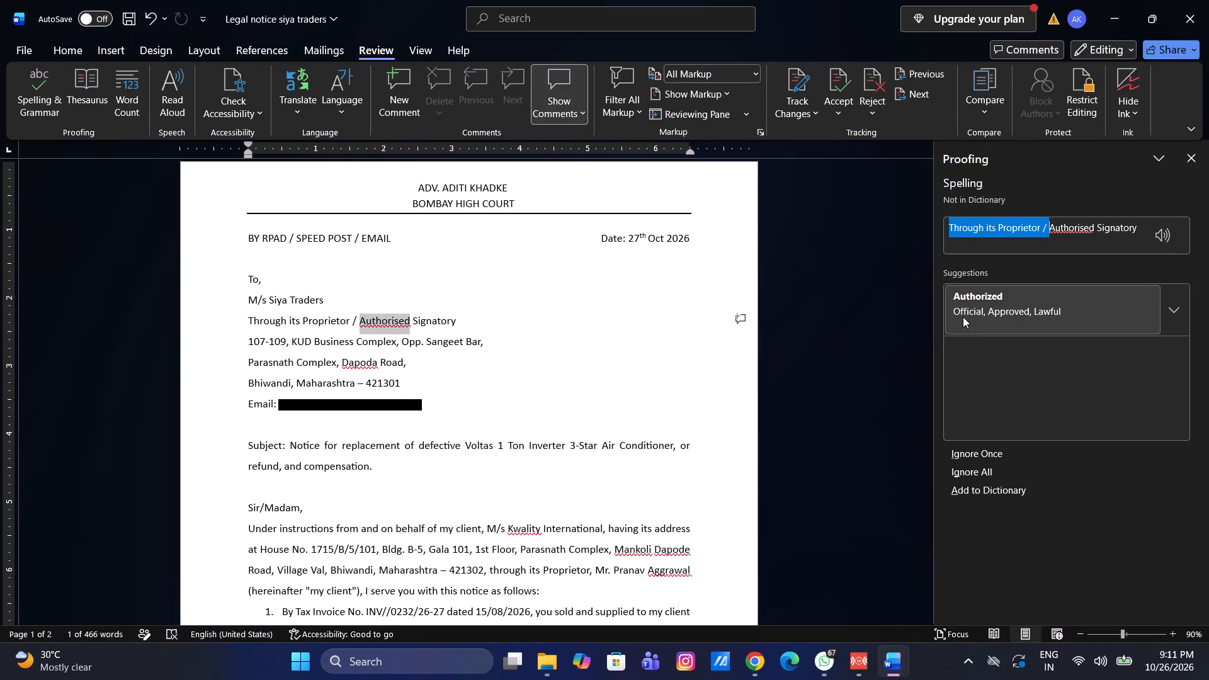
{"action": "left_click", "coordinate": [968, 473]}
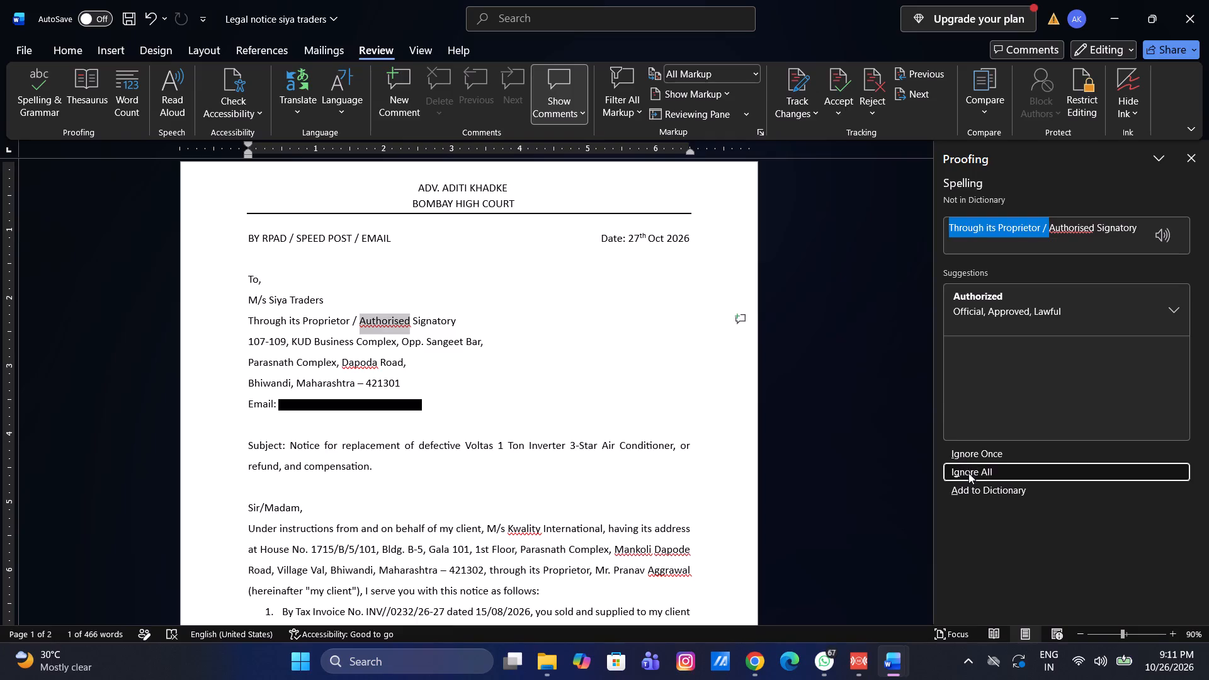
{"action": "left_click", "coordinate": [968, 473]}
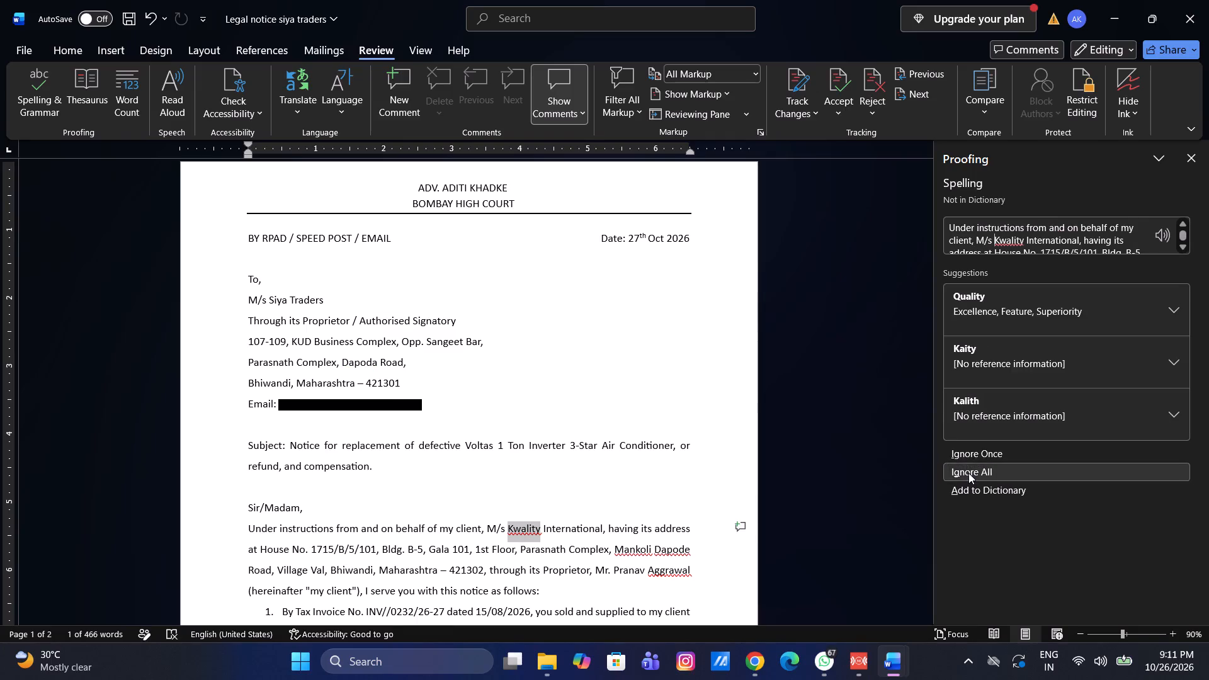
{"action": "left_click", "coordinate": [968, 473]}
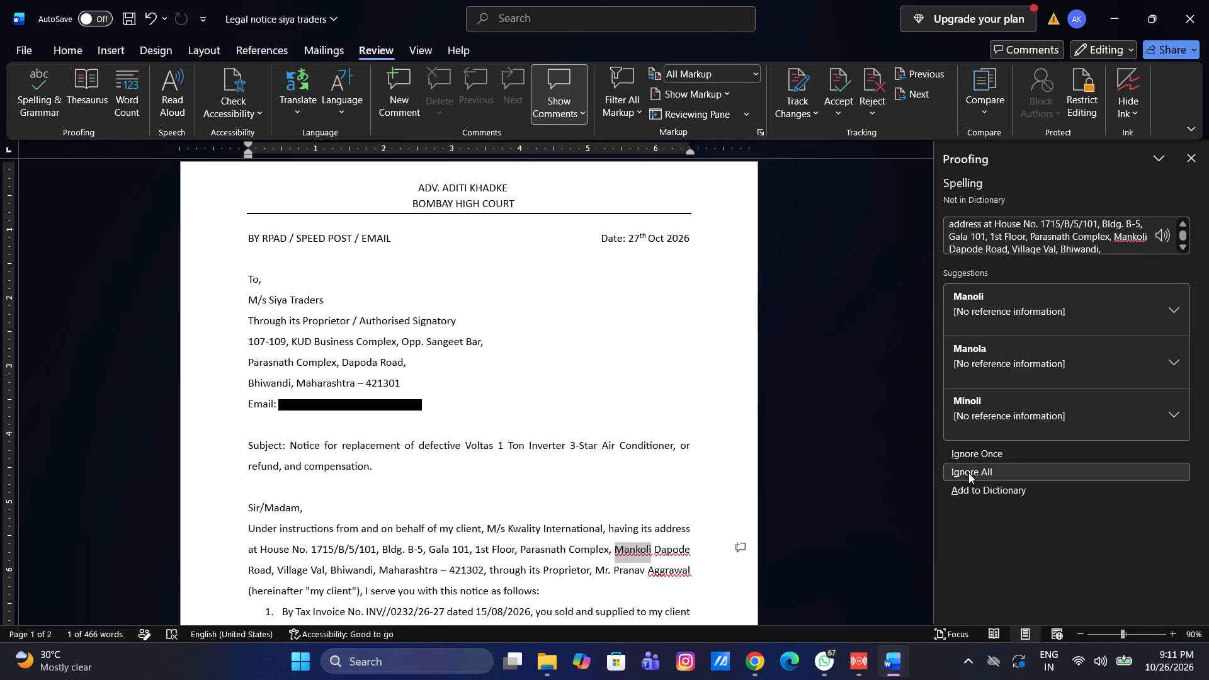
{"action": "left_click", "coordinate": [968, 473]}
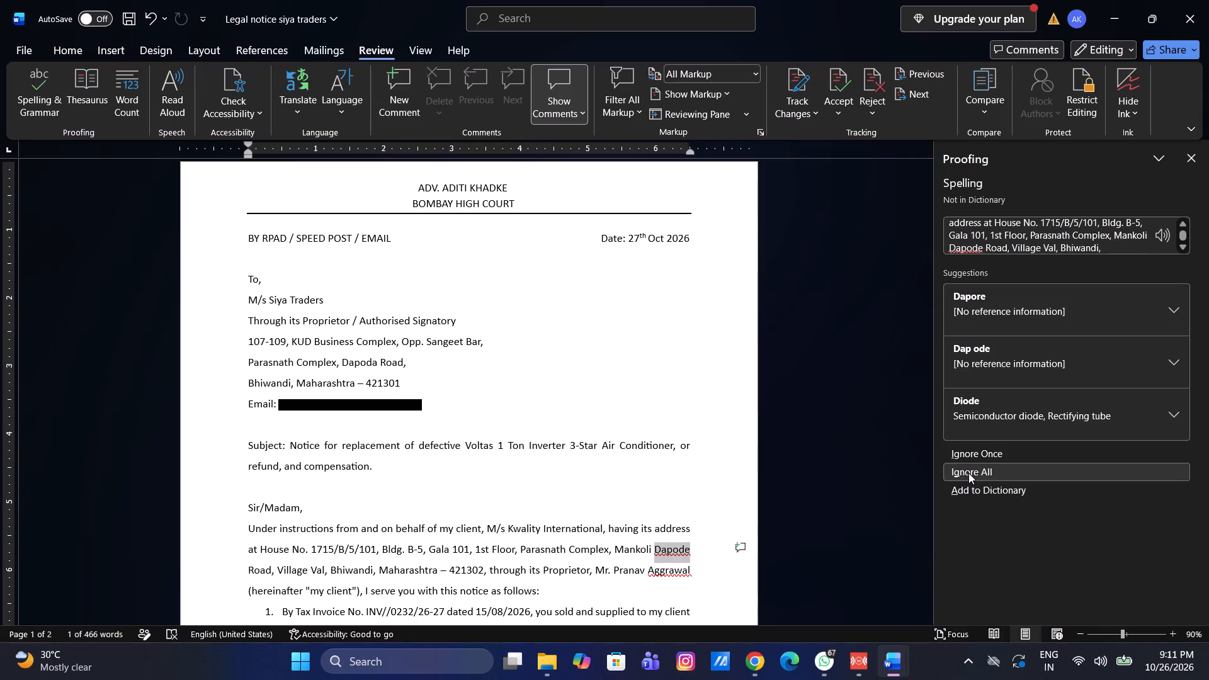
{"action": "left_click", "coordinate": [968, 473]}
{"action": "left_click", "coordinate": [968, 473]}
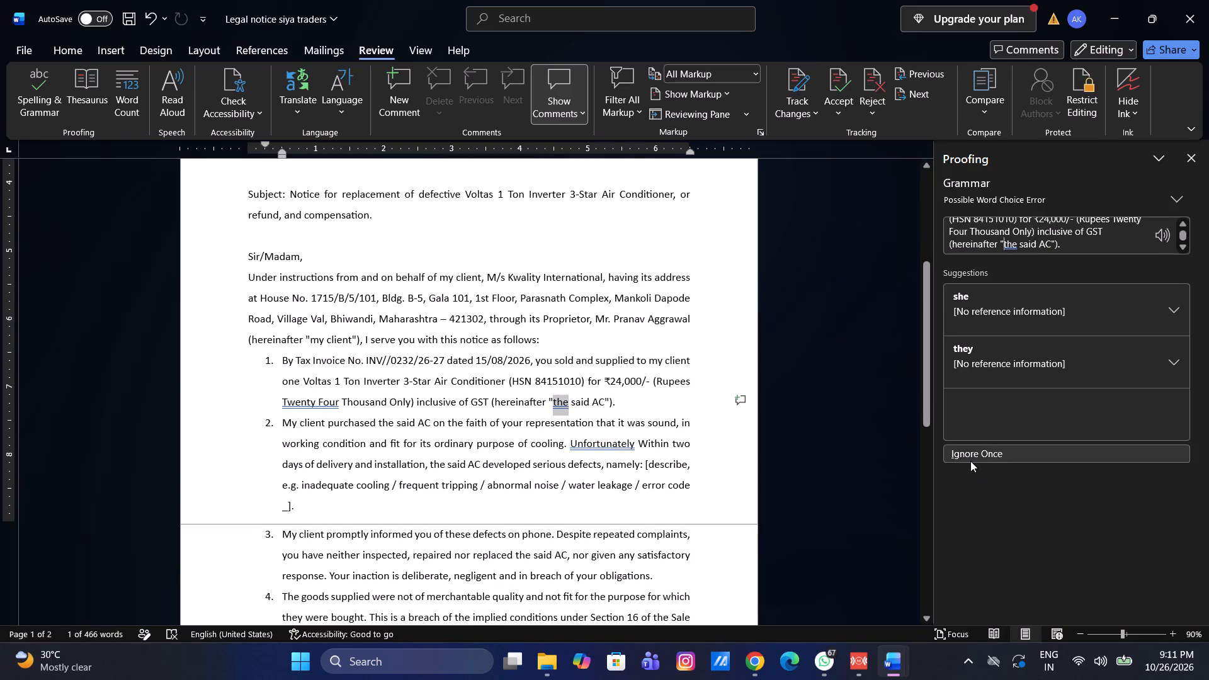
Finish the check: ignore "the" in "the said AC" once, accept "Twenty-Four", "Unfortunately," and "within", and ignore all "realisation".
{"action": "left_click", "coordinate": [970, 461]}
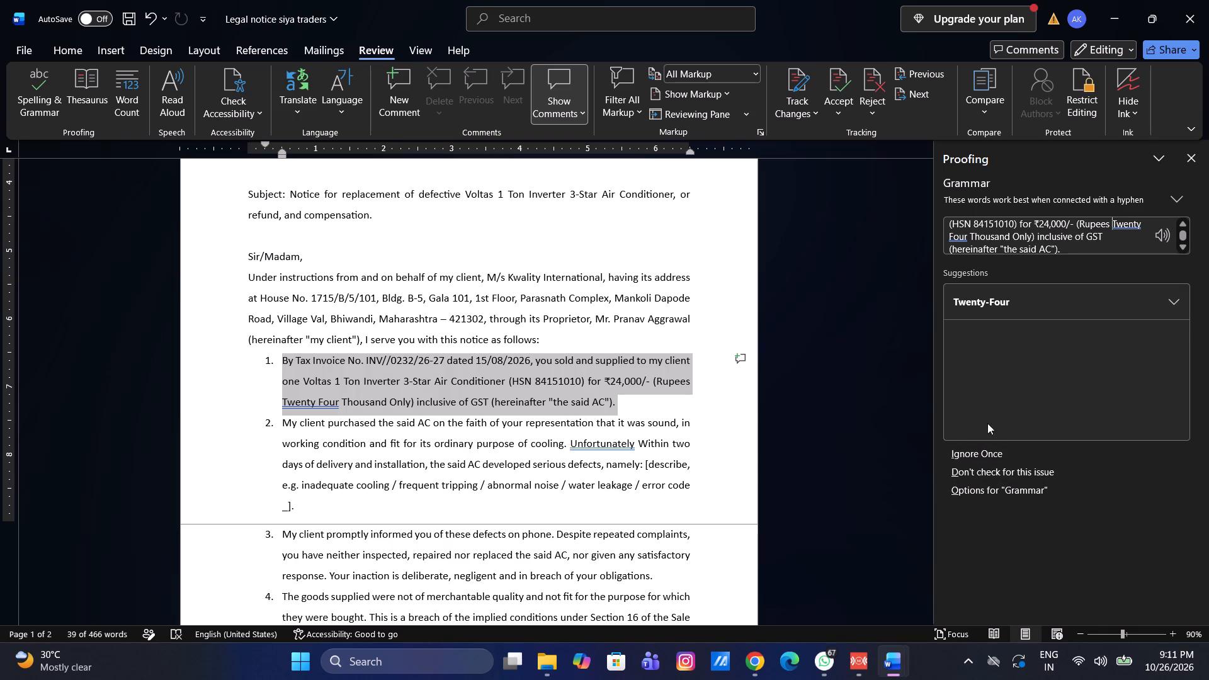
{"action": "left_click", "coordinate": [969, 297]}
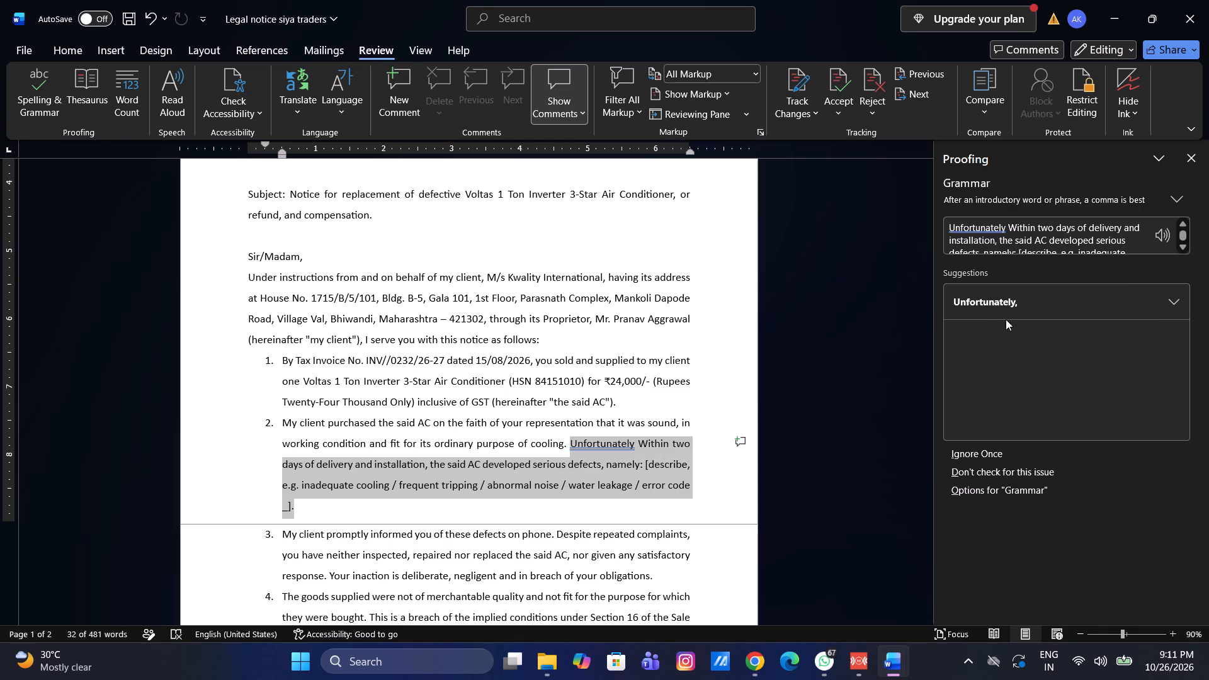
{"action": "left_click", "coordinate": [1001, 309]}
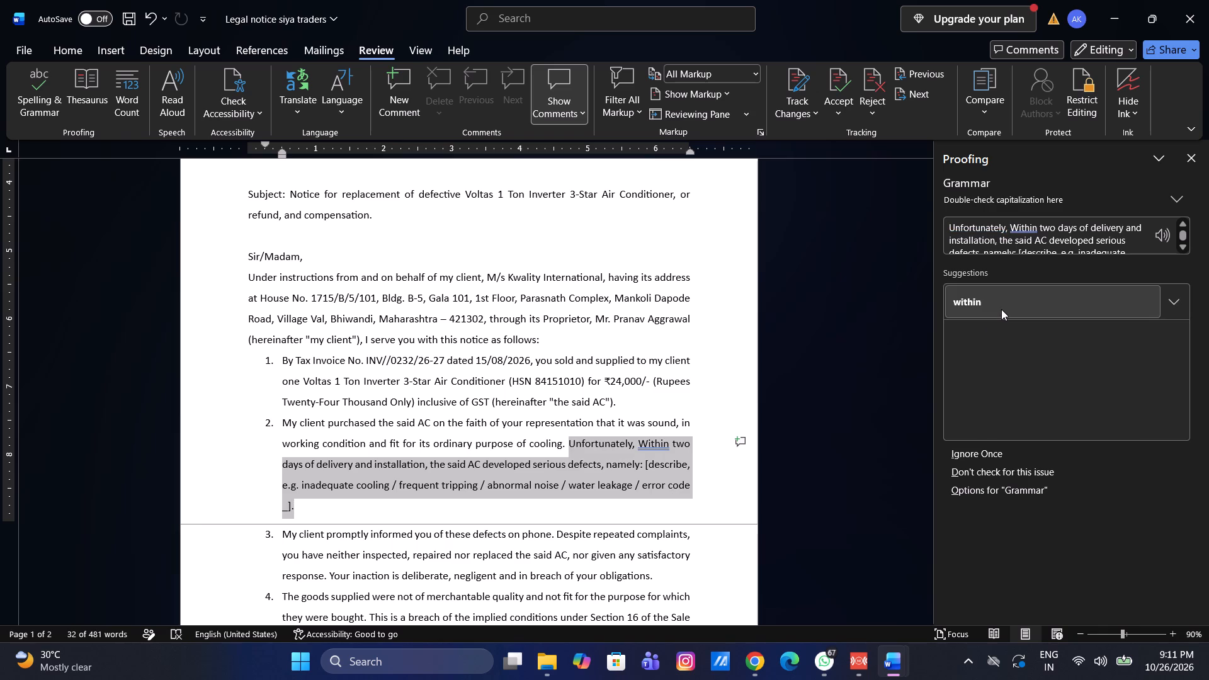
{"action": "left_click", "coordinate": [1001, 309]}
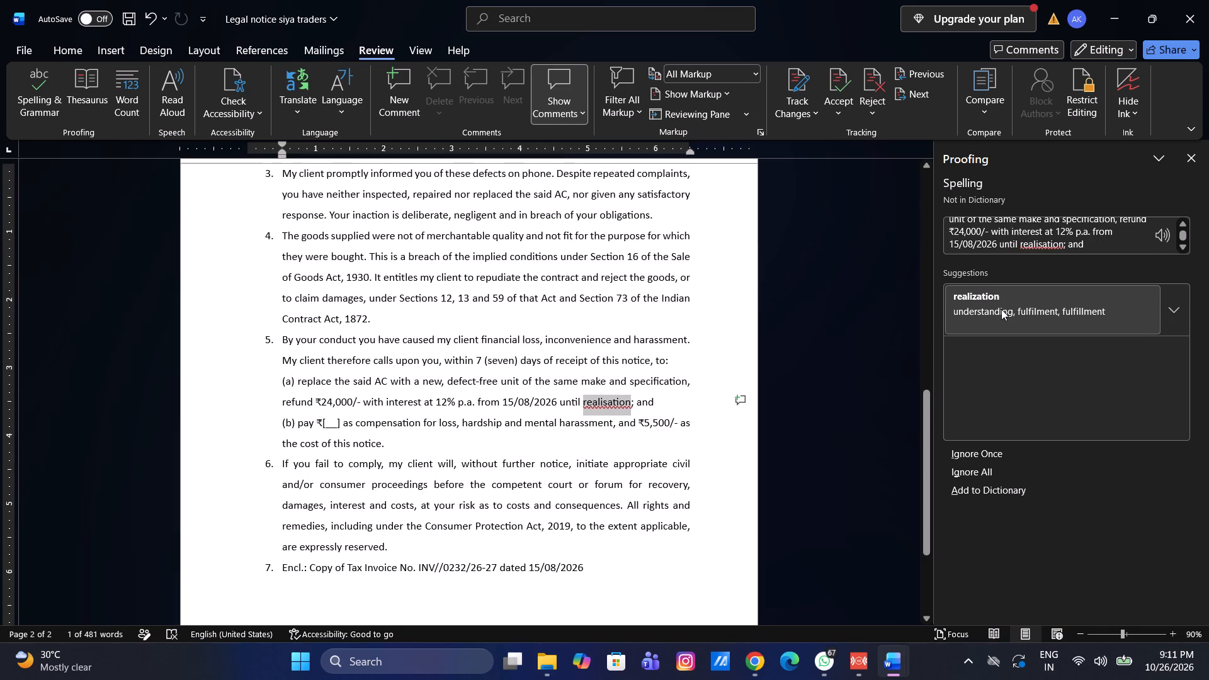
{"action": "left_click", "coordinate": [967, 472]}
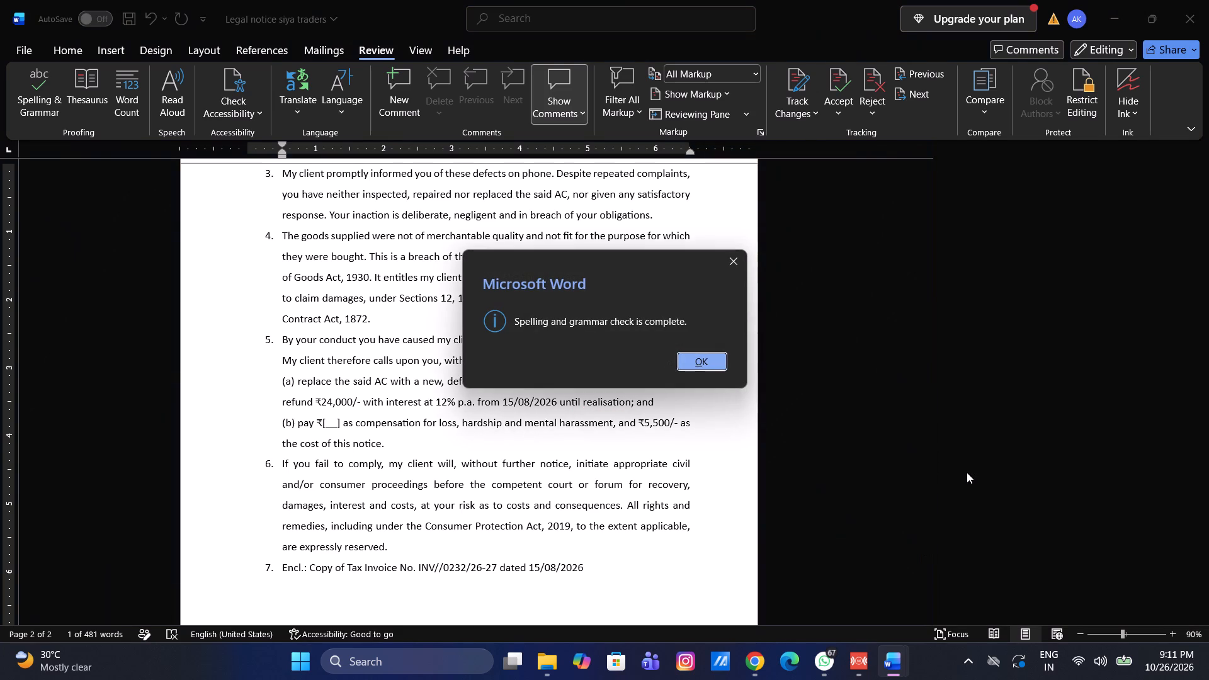
{"action": "left_click", "coordinate": [693, 363]}
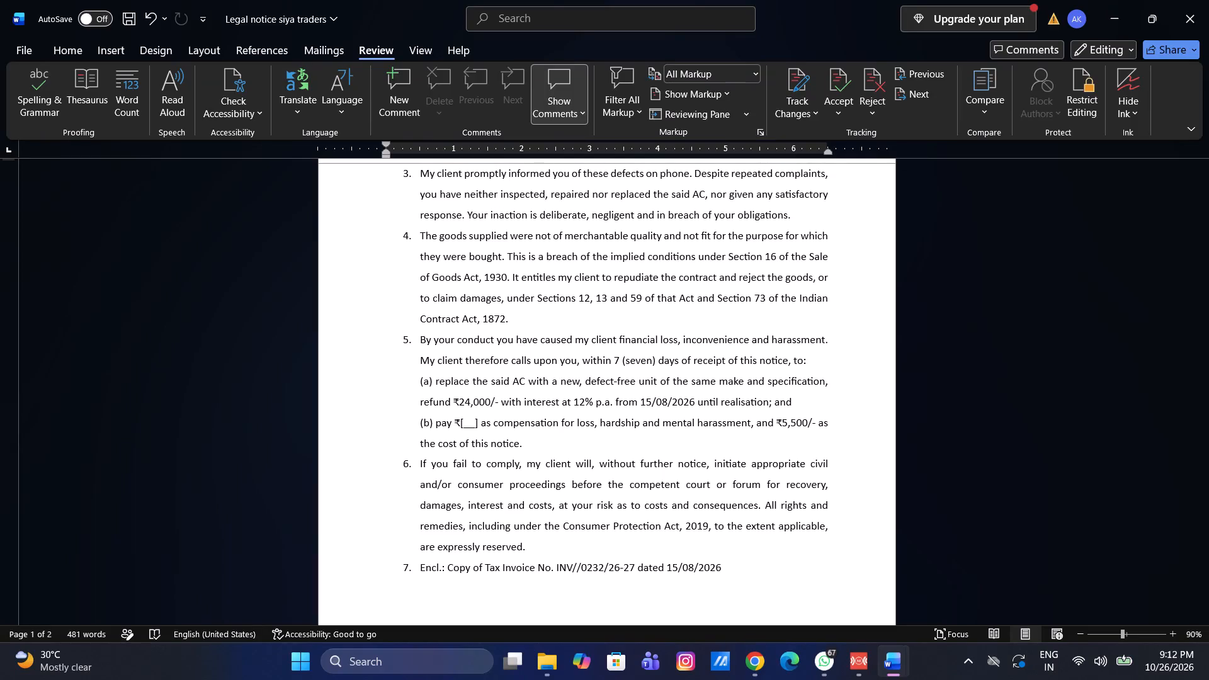
Insert an unnumbered blank line above paragraph 3 at the top of page 2, keeping that paragraph numbered 3.
{"action": "scroll", "coordinate": [693, 363], "scroll_direction": "up", "scroll_amount": 1}
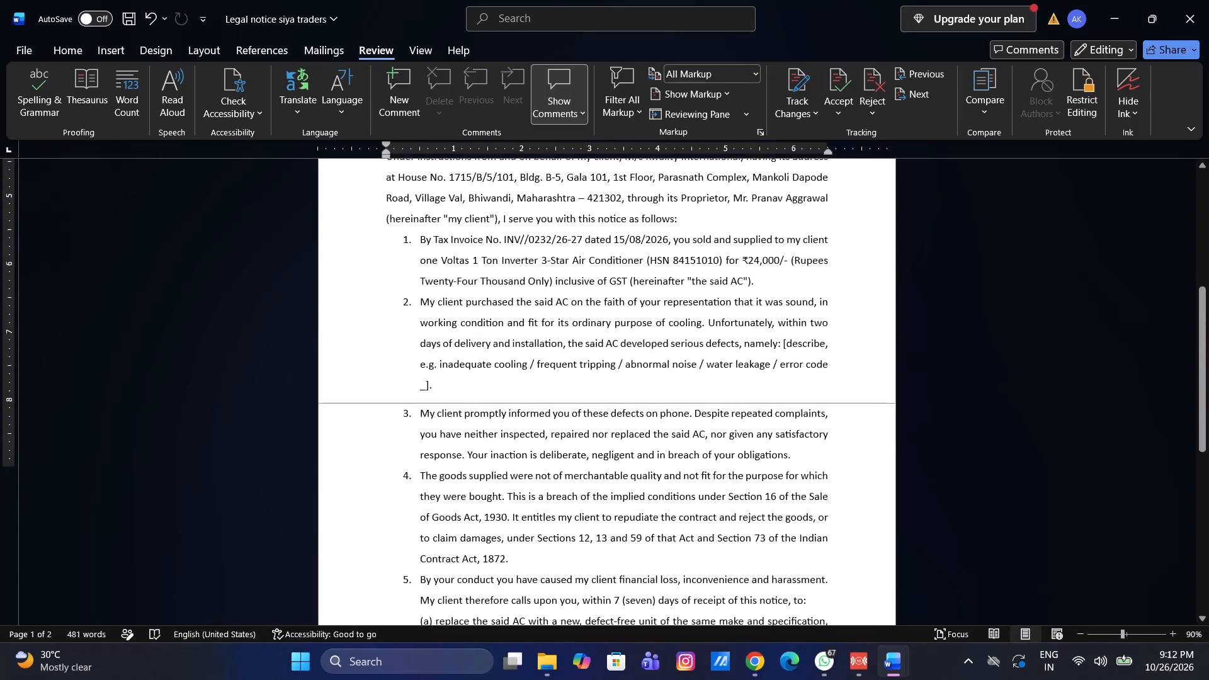
{"action": "scroll", "coordinate": [693, 363], "scroll_direction": "up", "scroll_amount": 2}
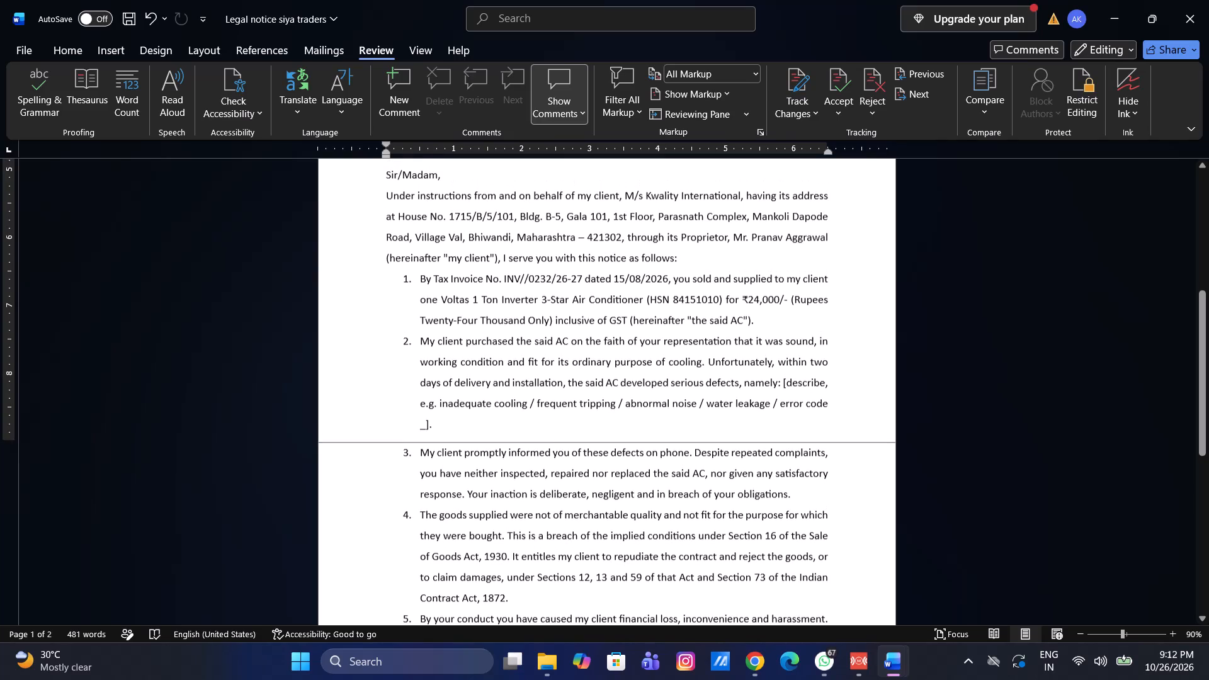
{"action": "left_click", "coordinate": [399, 454]}
{"action": "left_click", "coordinate": [399, 454]}
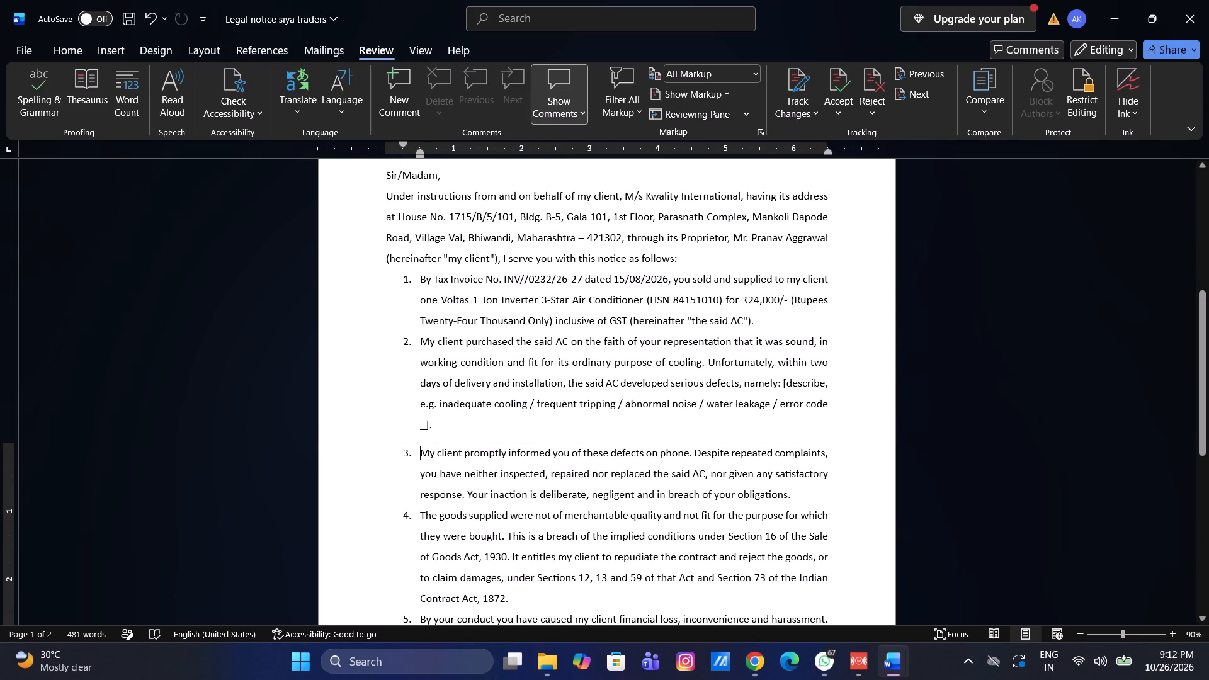
{"action": "key", "text": "Return"}
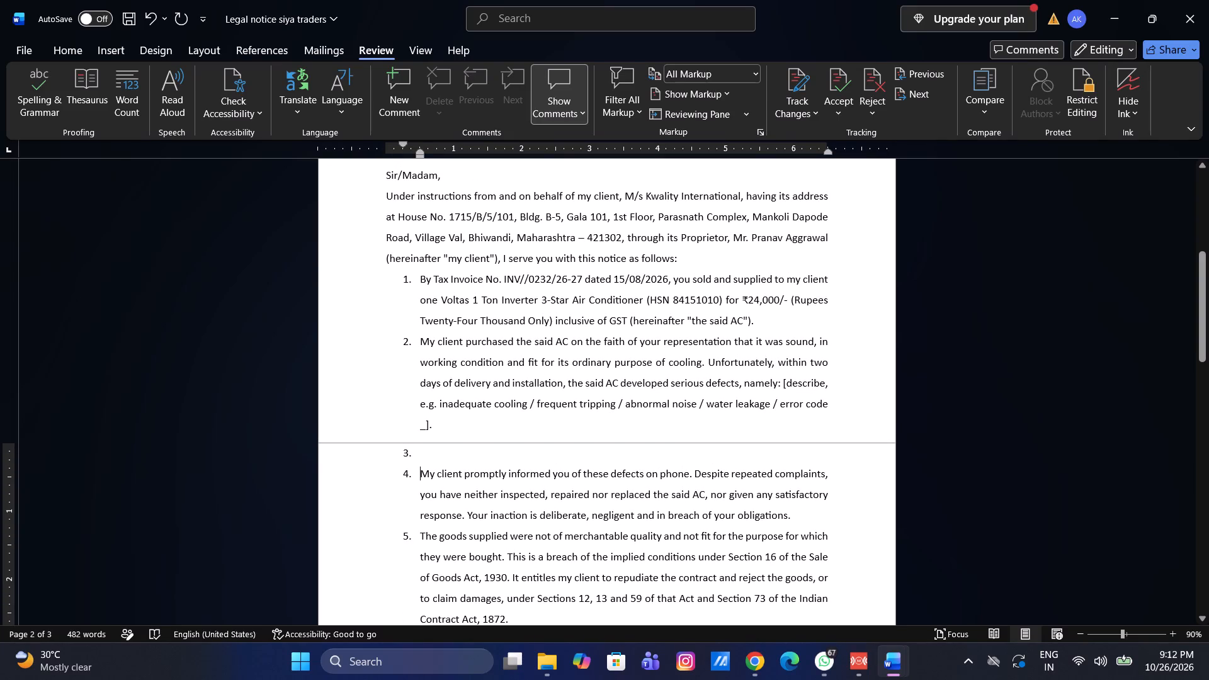
{"action": "key", "text": "BackSpace"}
{"action": "key", "text": "BackSpace"}
{"action": "key", "text": "BackSpace"}
{"action": "key", "text": "BackSpace"}
{"action": "key", "text": "BackSpace"}
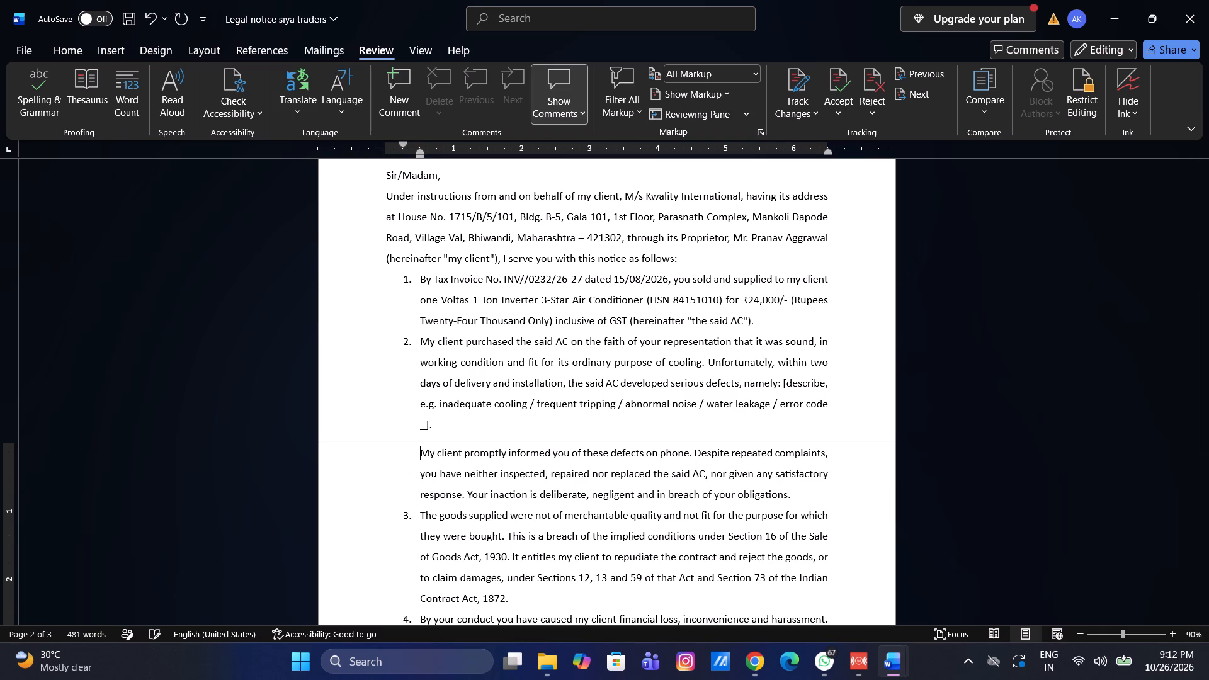
{"action": "key", "text": "BackSpace"}
{"action": "key", "text": "Return"}
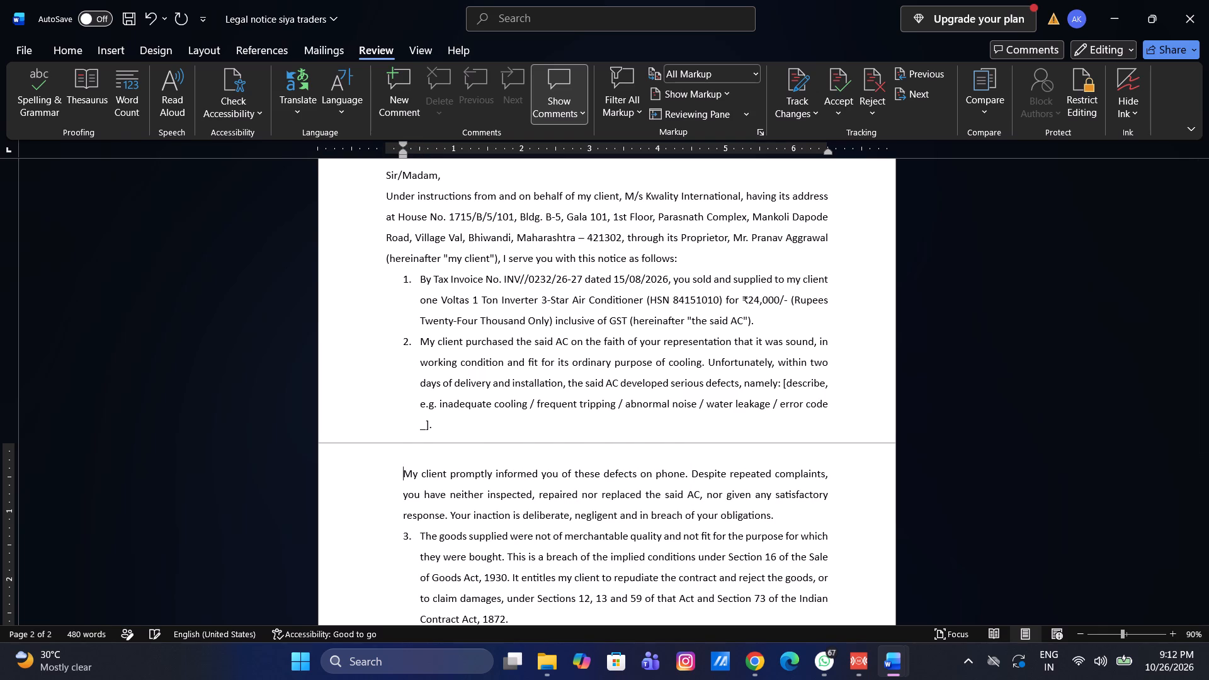
{"action": "type", "text": "3."}
{"action": "key", "text": "space"}
Remove one blank line above "Yours truly," so the closing block moves up.
{"action": "scroll", "coordinate": [399, 454], "scroll_direction": "down", "scroll_amount": 1}
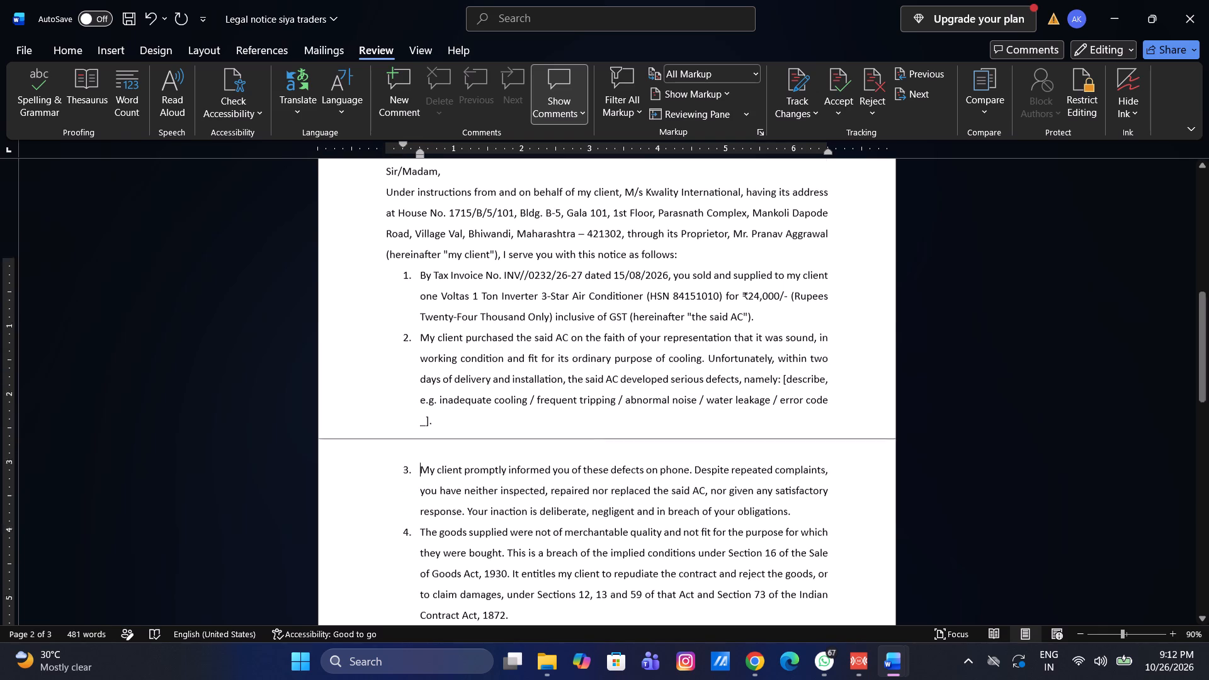
{"action": "scroll", "coordinate": [399, 454], "scroll_direction": "down", "scroll_amount": 2}
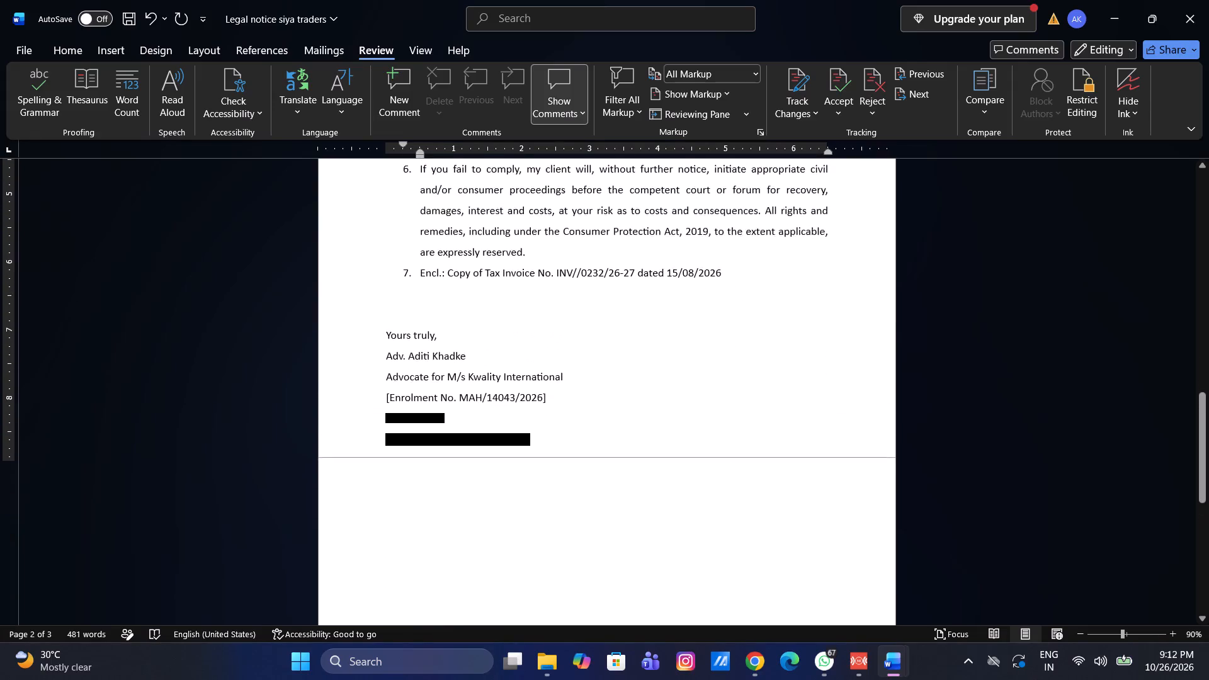
{"action": "scroll", "coordinate": [399, 454], "scroll_direction": "down", "scroll_amount": 1}
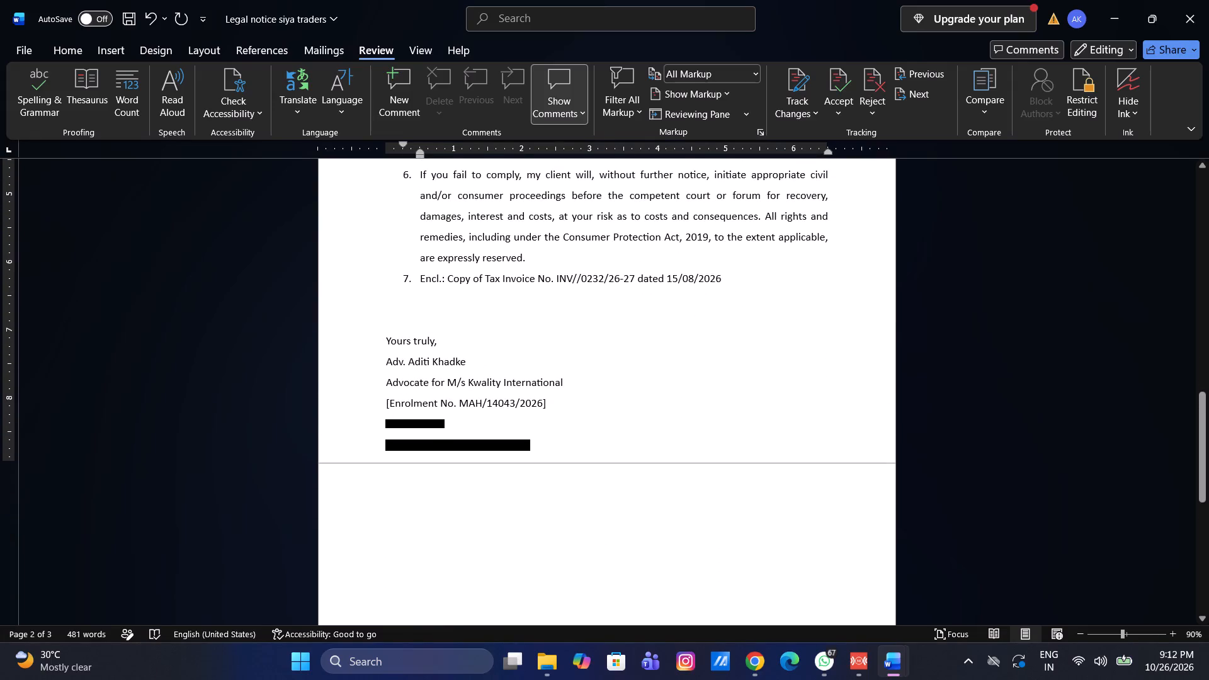
{"action": "left_click", "coordinate": [382, 337]}
{"action": "key", "text": "BackSpace"}
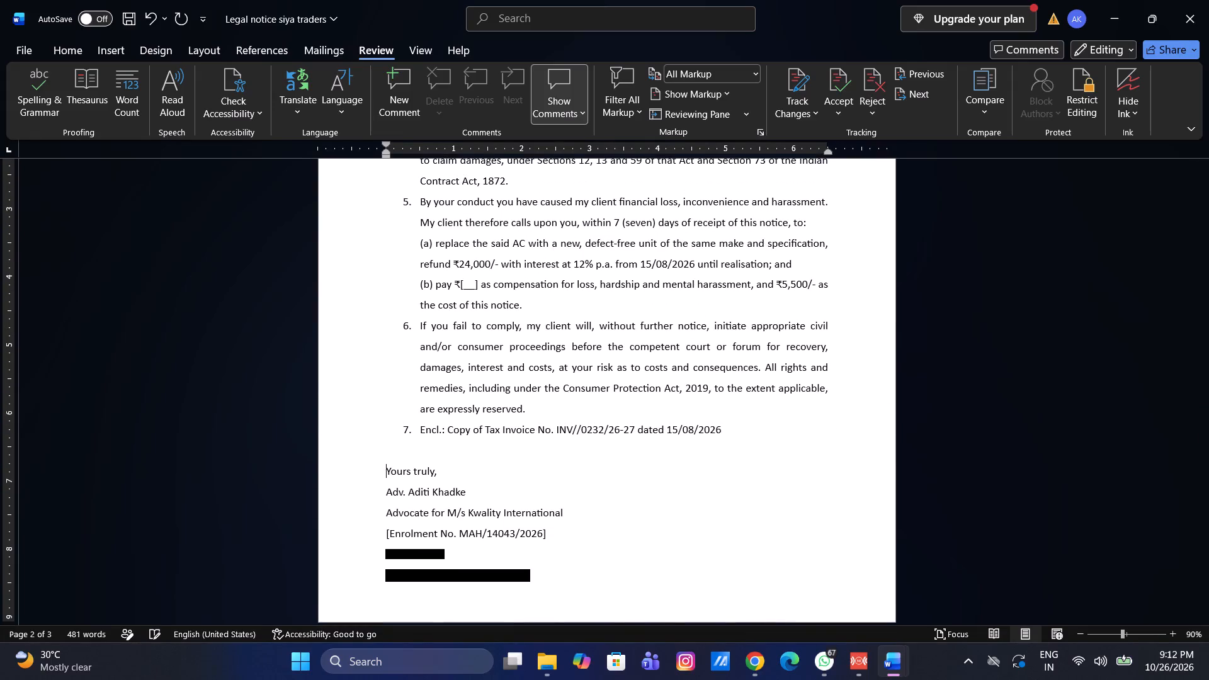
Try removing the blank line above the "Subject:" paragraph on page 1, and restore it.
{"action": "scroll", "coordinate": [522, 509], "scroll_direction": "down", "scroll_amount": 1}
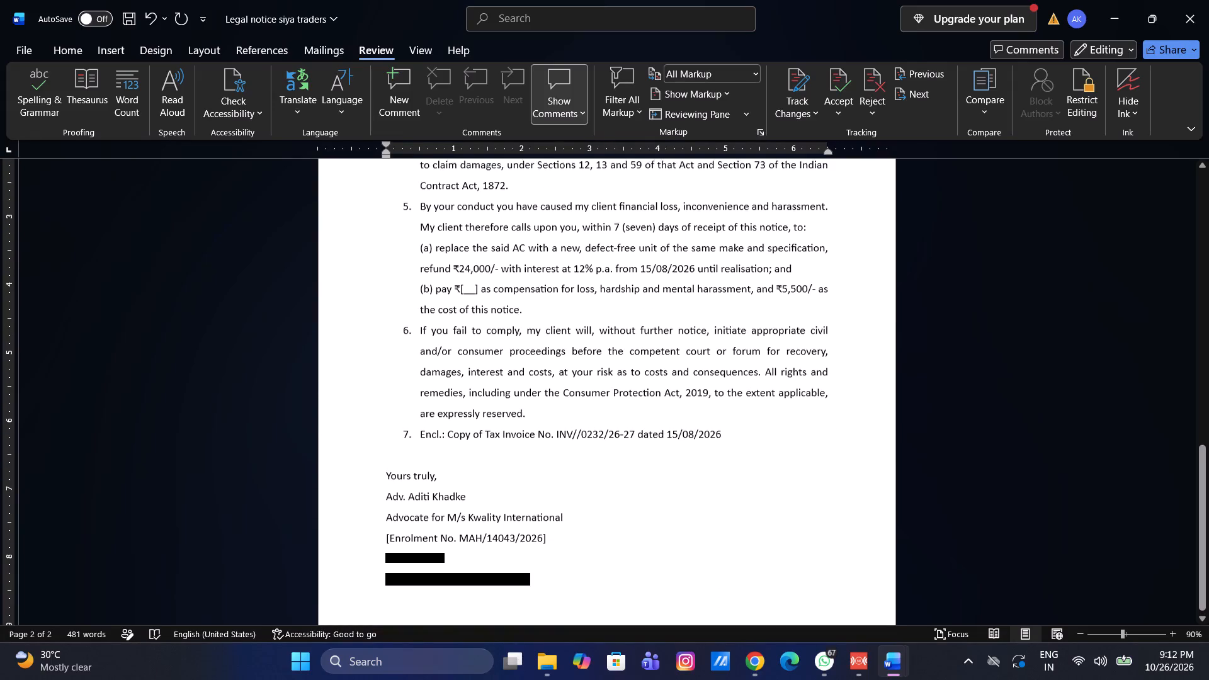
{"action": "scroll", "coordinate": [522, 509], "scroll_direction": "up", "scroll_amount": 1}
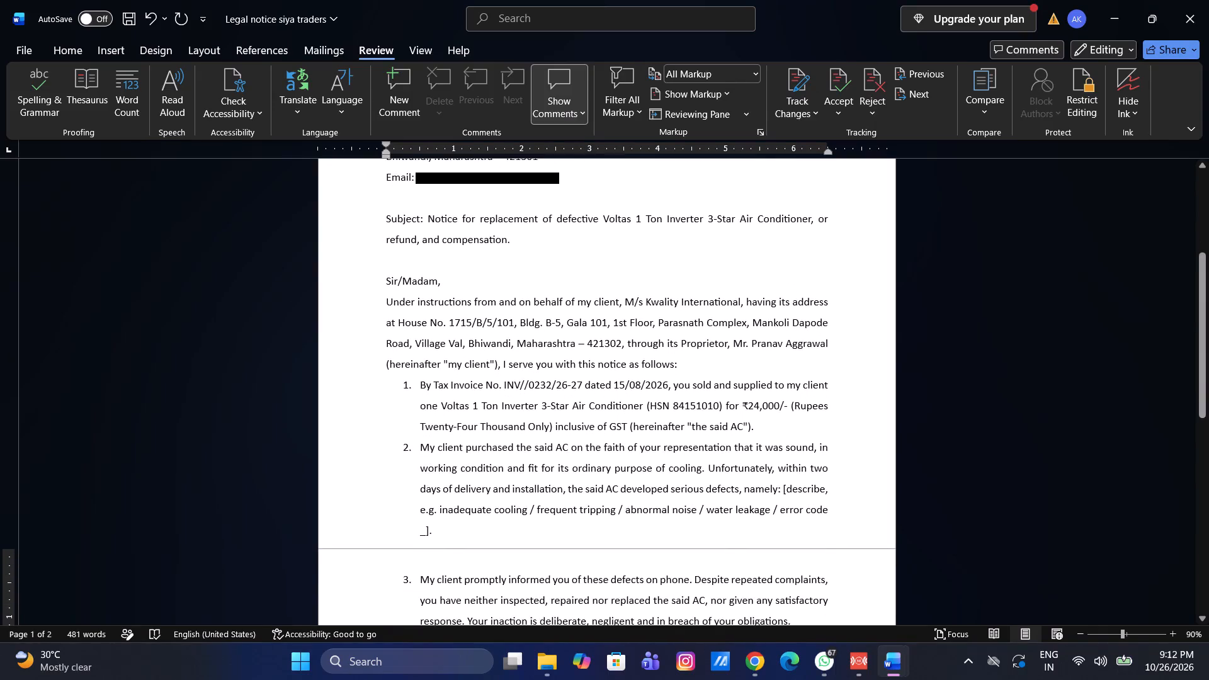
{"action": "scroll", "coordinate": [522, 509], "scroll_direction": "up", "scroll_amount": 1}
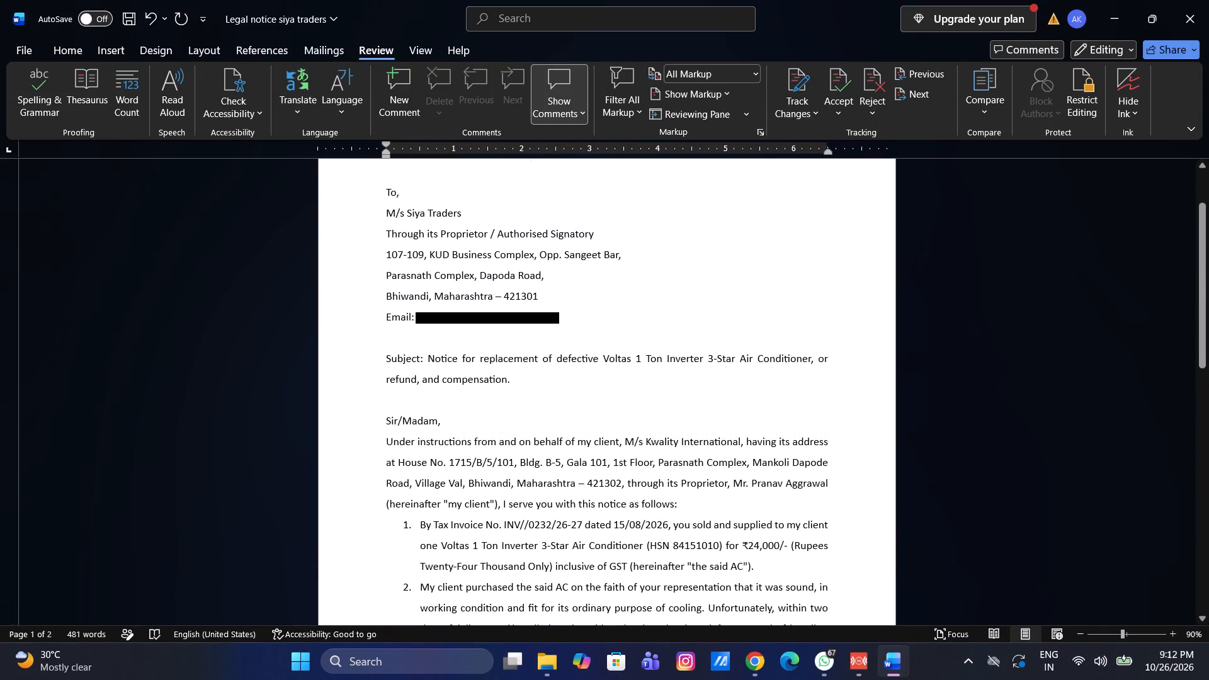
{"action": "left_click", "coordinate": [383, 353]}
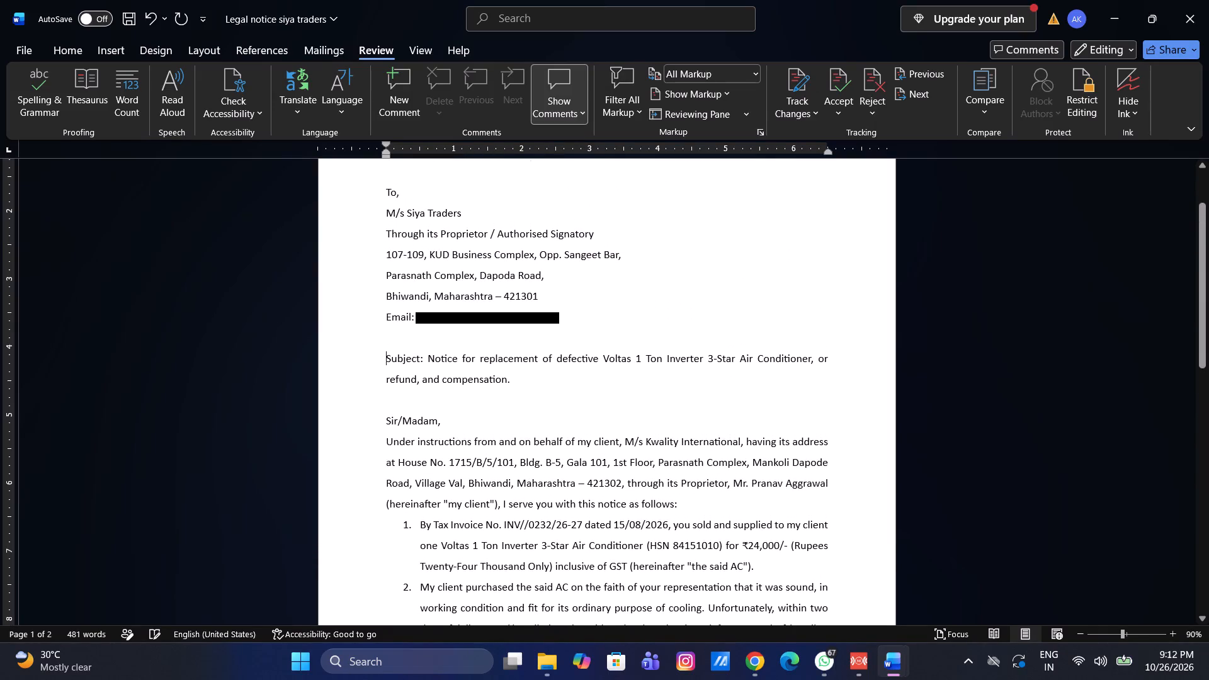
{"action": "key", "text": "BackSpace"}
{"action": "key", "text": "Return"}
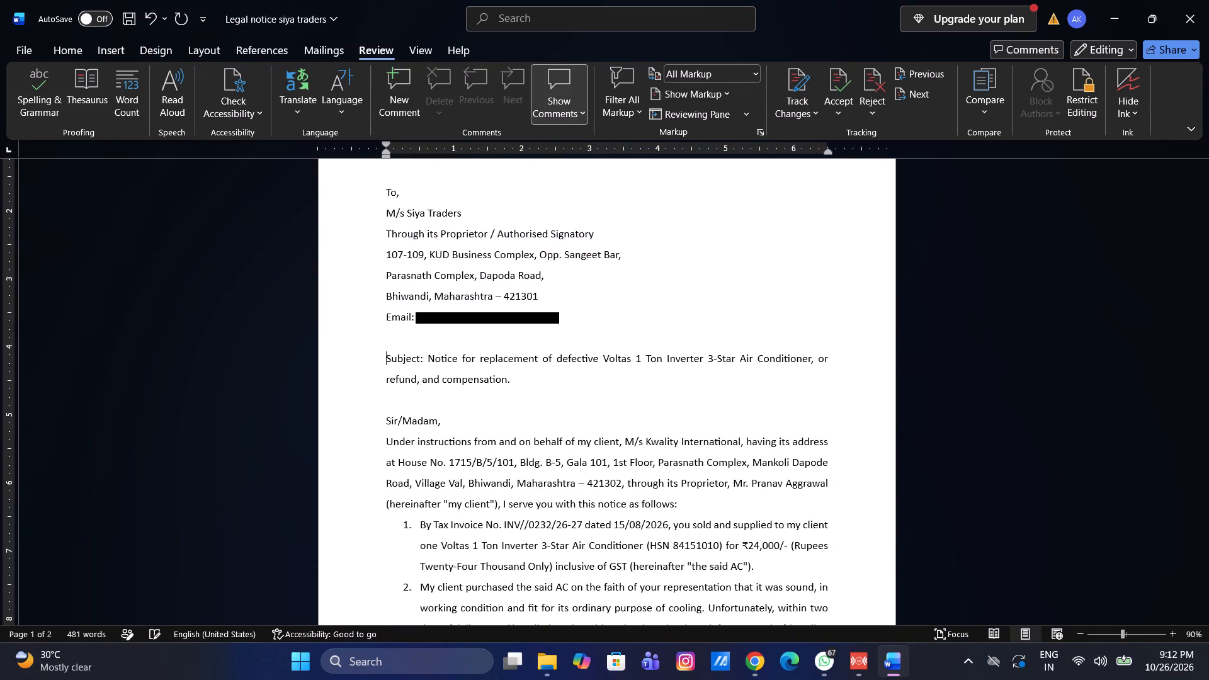
Correct the spelling of the proprietor's surname in the opening paragraph so that it ends in "arwal".
{"action": "scroll", "coordinate": [441, 276], "scroll_direction": "up", "scroll_amount": 1}
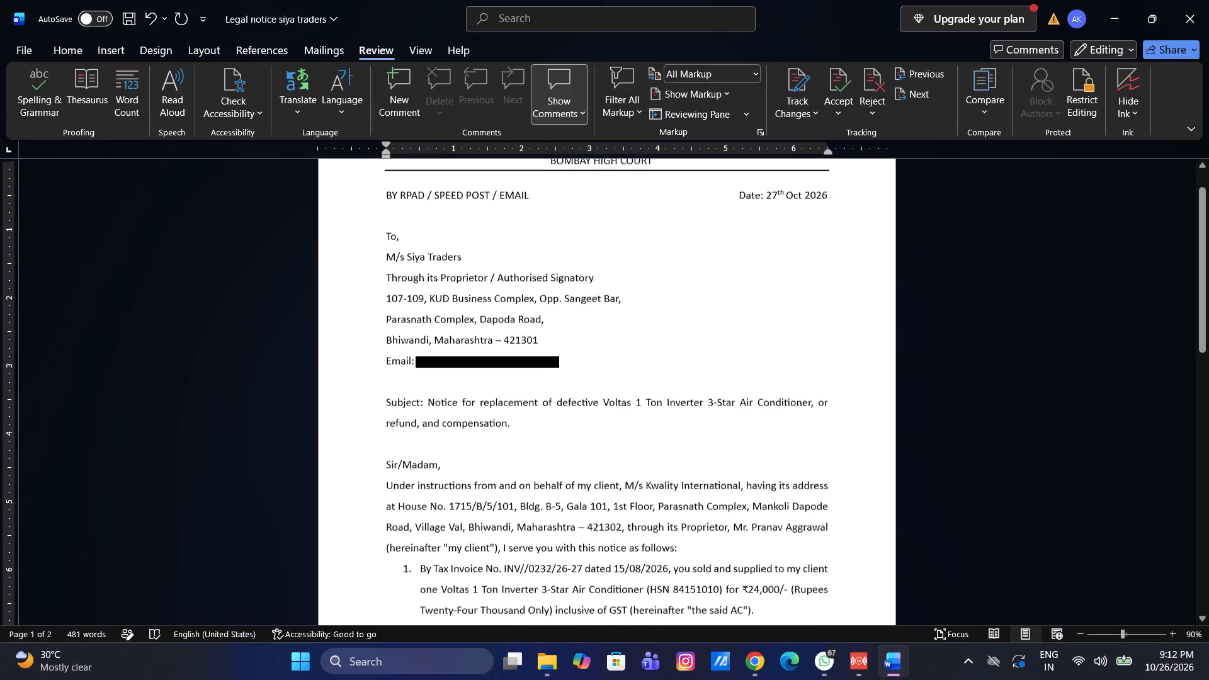
{"action": "scroll", "coordinate": [441, 276], "scroll_direction": "up", "scroll_amount": 1}
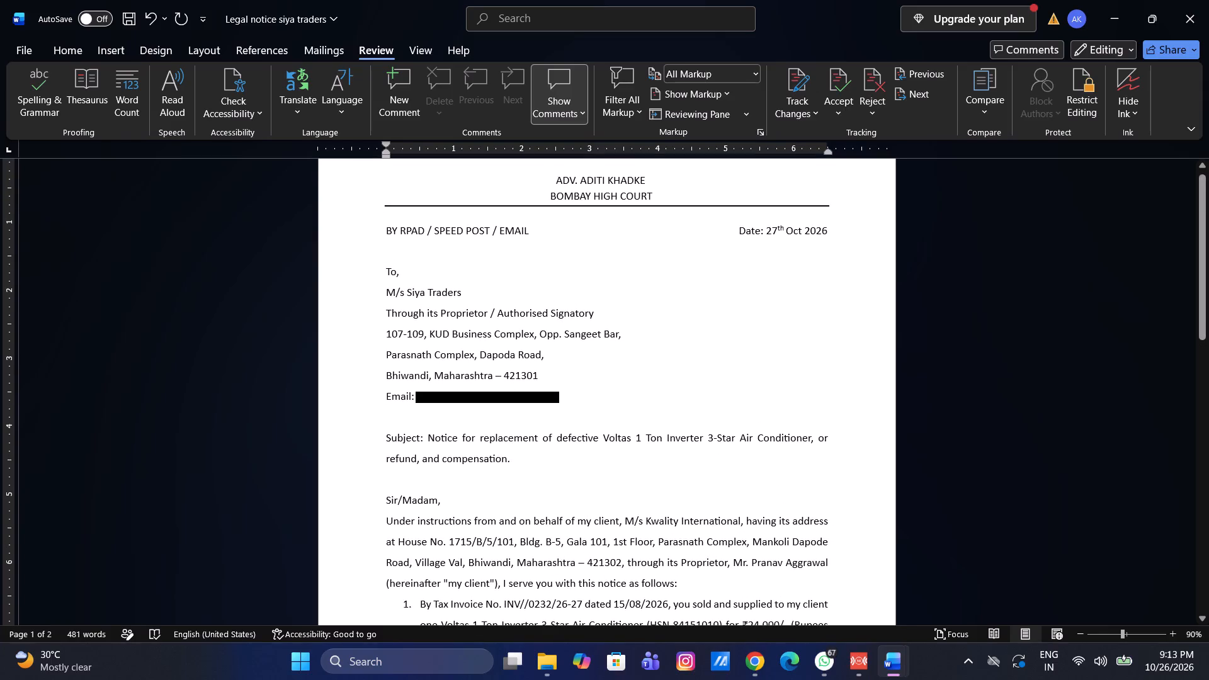
{"action": "scroll", "coordinate": [589, 419], "scroll_direction": "down", "scroll_amount": 4, "text": "ctrl"}
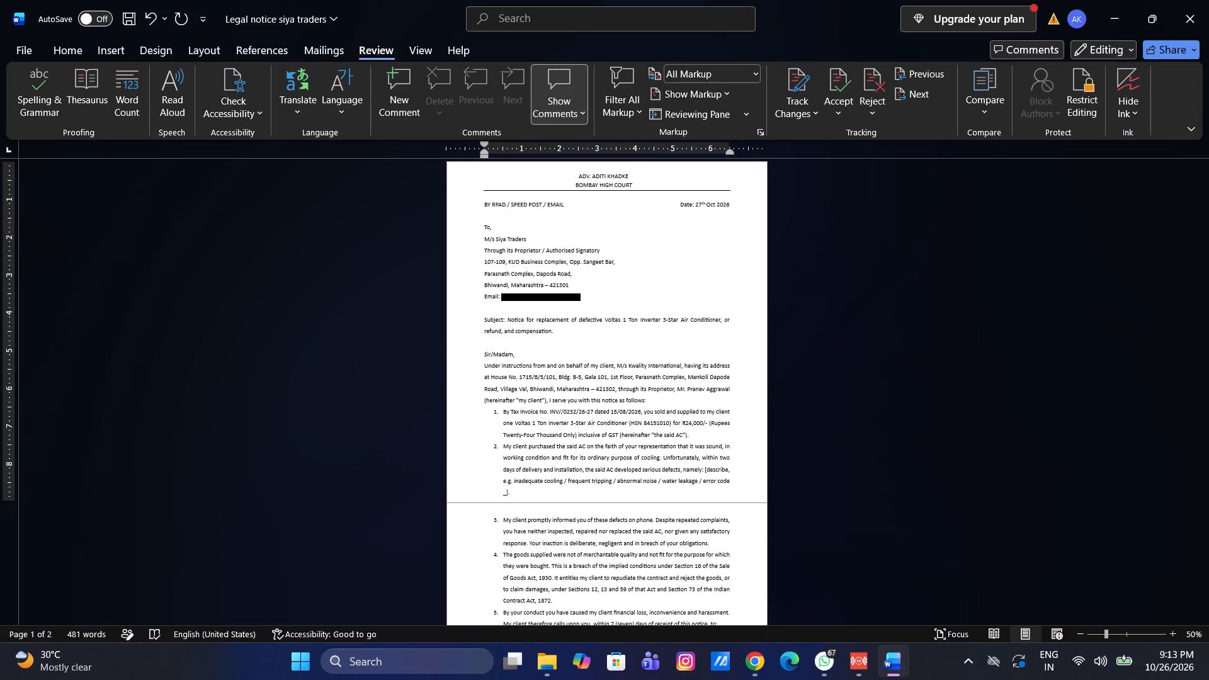
{"action": "scroll", "coordinate": [589, 419], "scroll_direction": "up", "scroll_amount": 5, "text": "ctrl"}
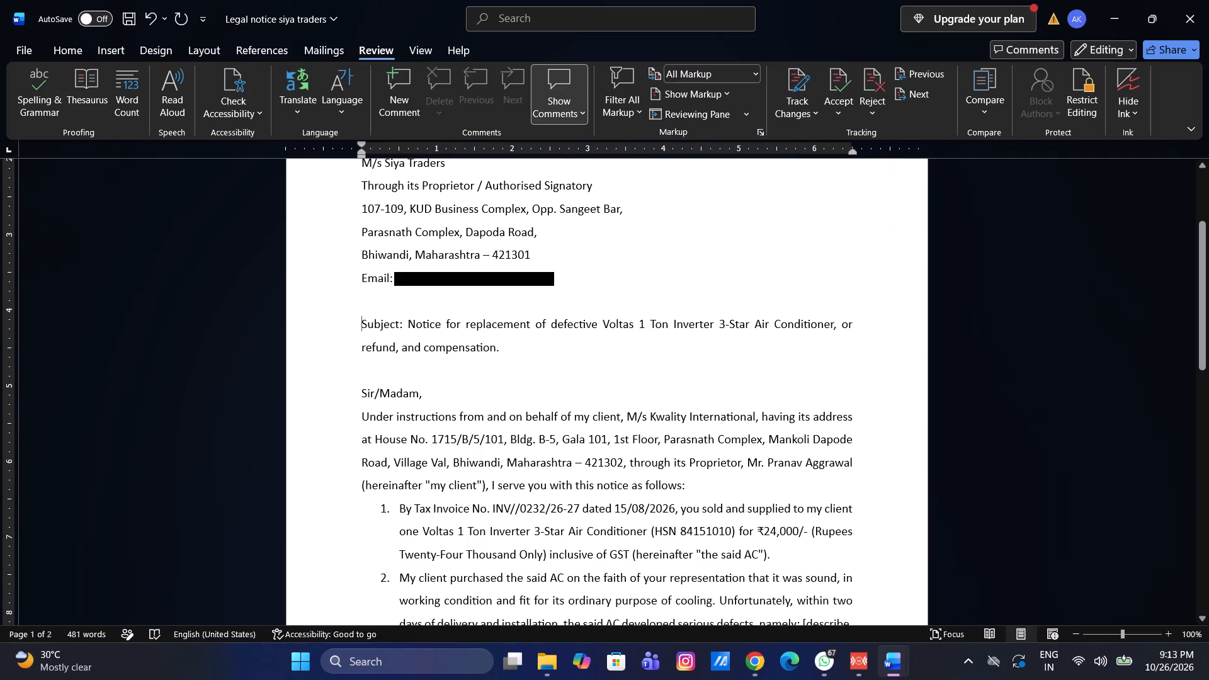
{"action": "left_click", "coordinate": [834, 465]}
{"action": "key", "text": "BackSpace"}
{"action": "key", "text": "BackSpace"}
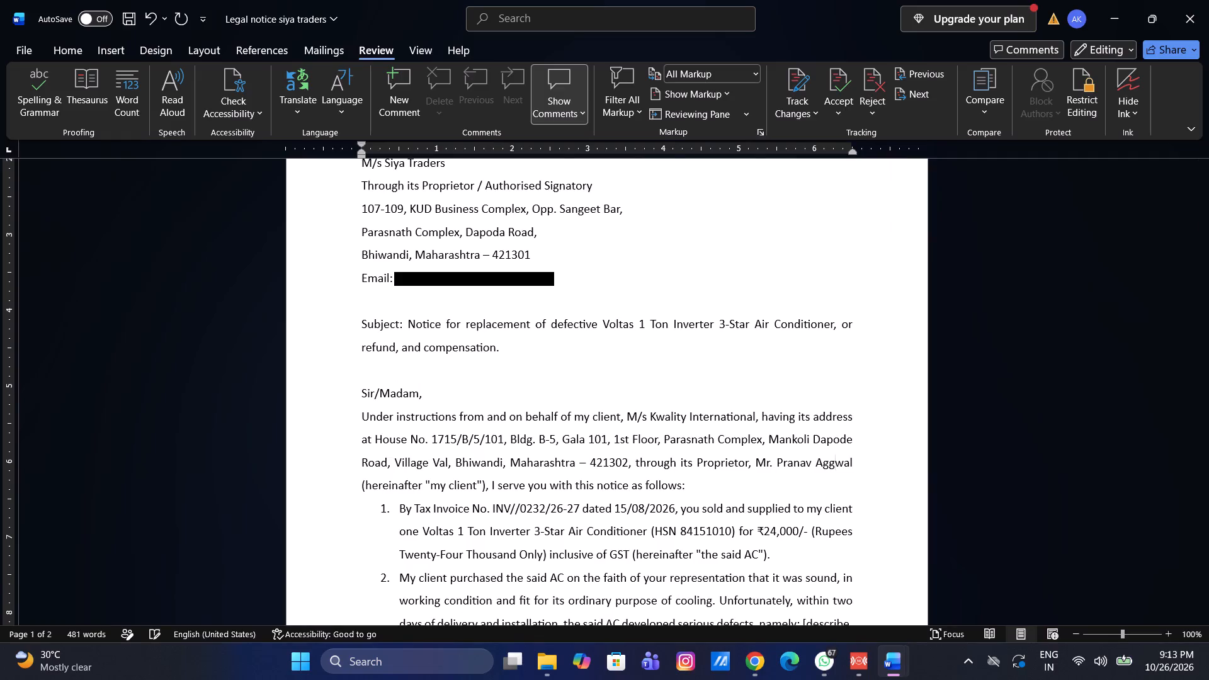
{"action": "type", "text": "ar"}
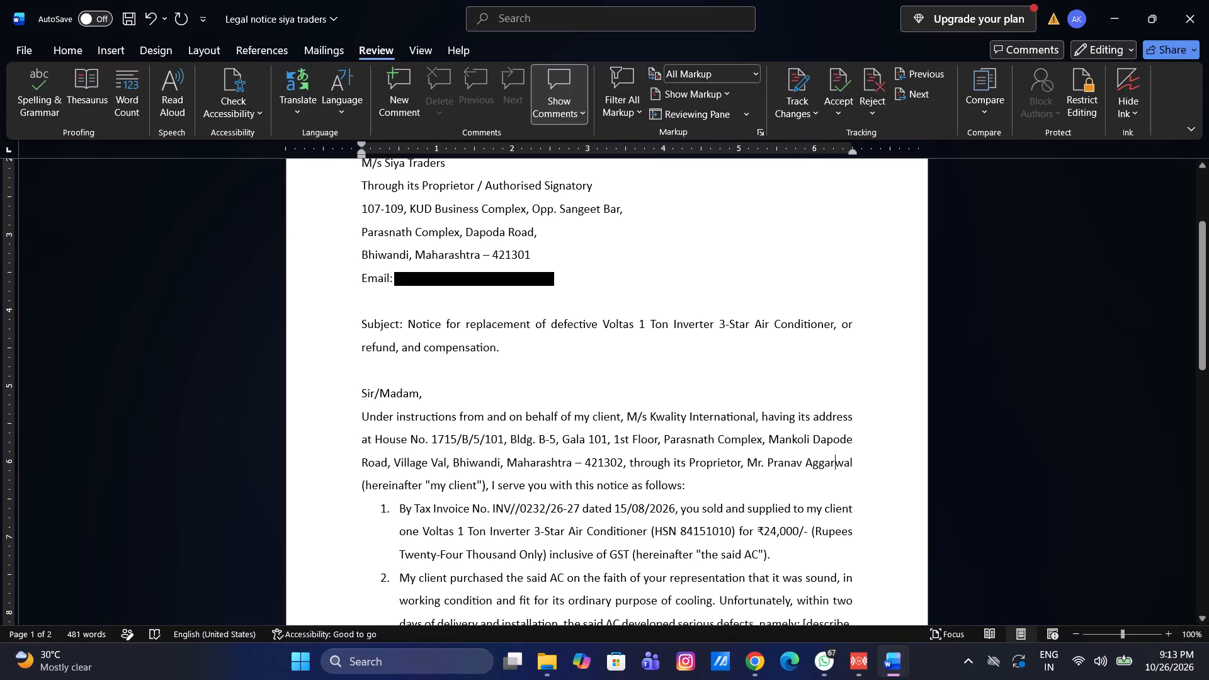
Save the corrected notice to the Desktop using Save As.
{"action": "scroll", "coordinate": [673, 584], "scroll_direction": "down", "scroll_amount": 1}
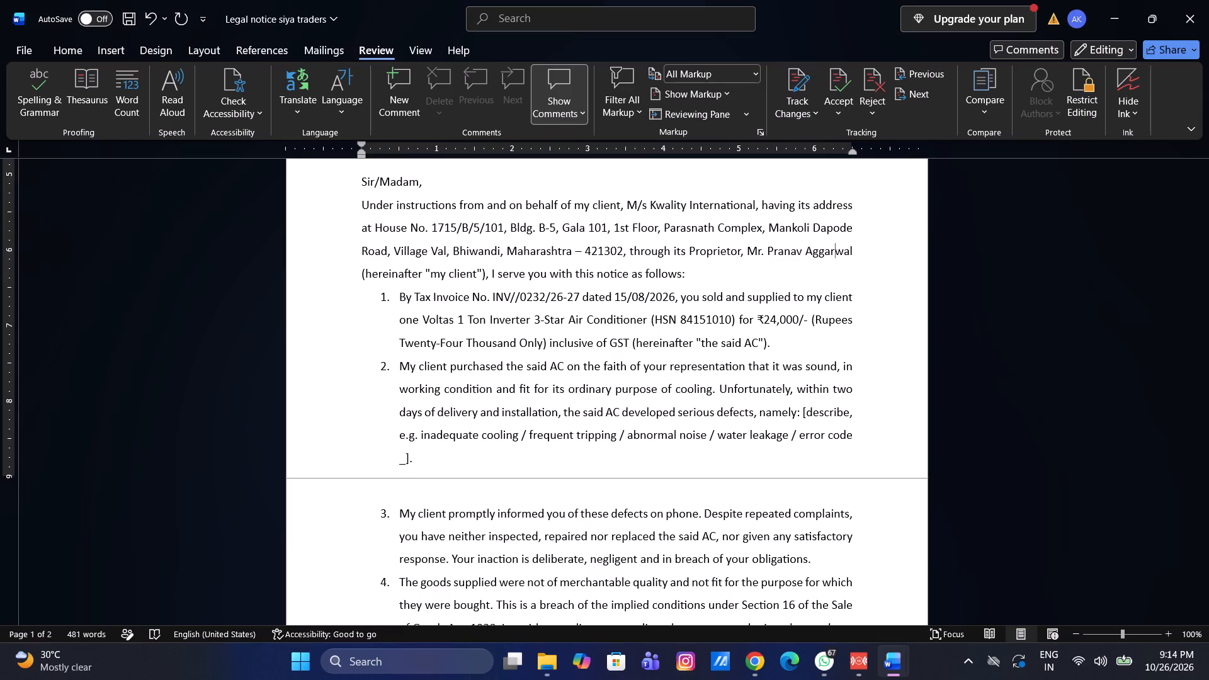
{"action": "scroll", "coordinate": [451, 450], "scroll_direction": "down", "scroll_amount": 2}
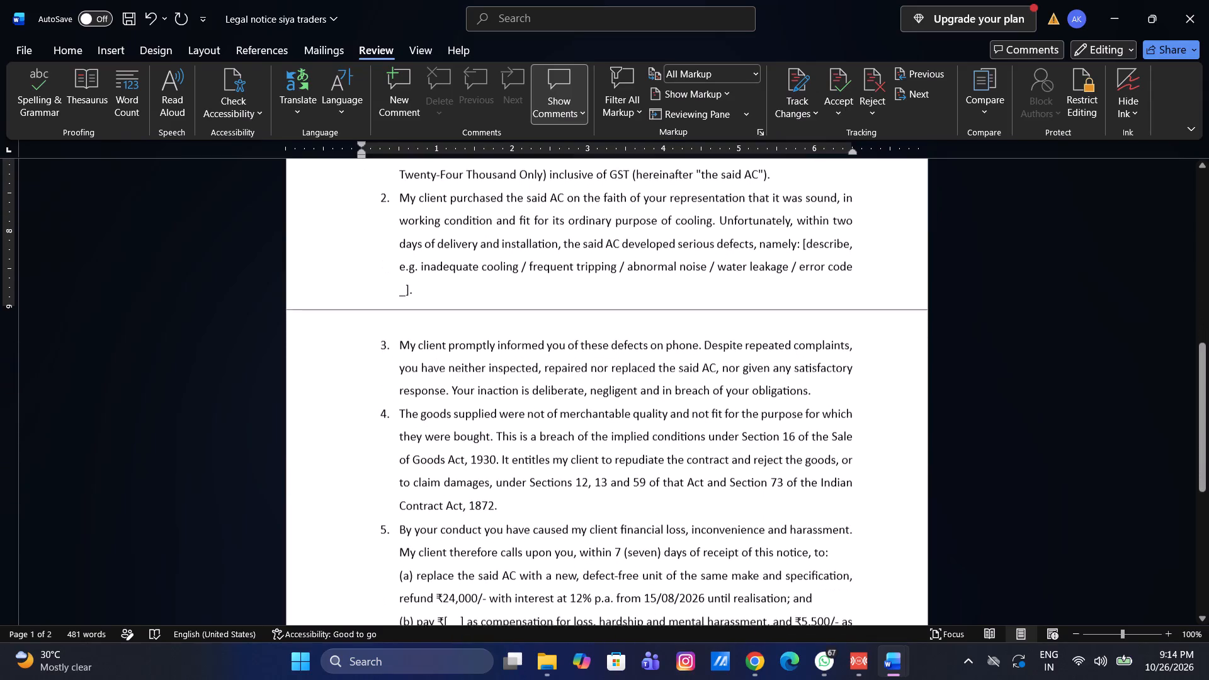
{"action": "left_click", "coordinate": [22, 42]}
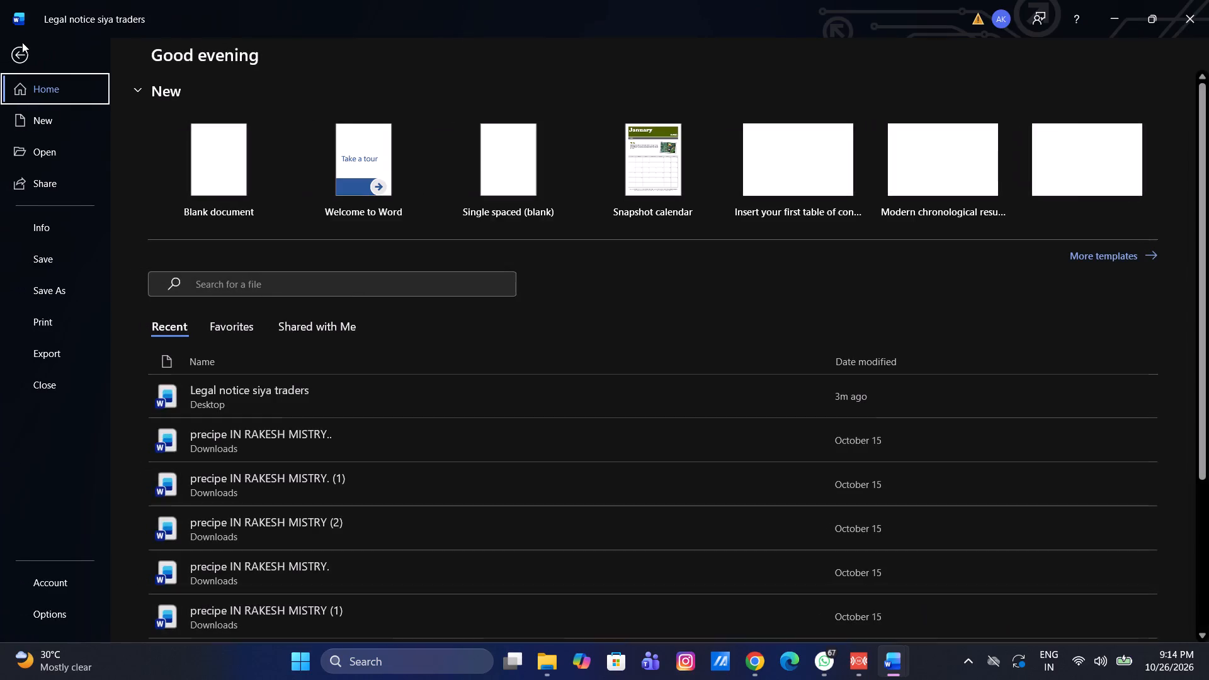
{"action": "left_click", "coordinate": [45, 292]}
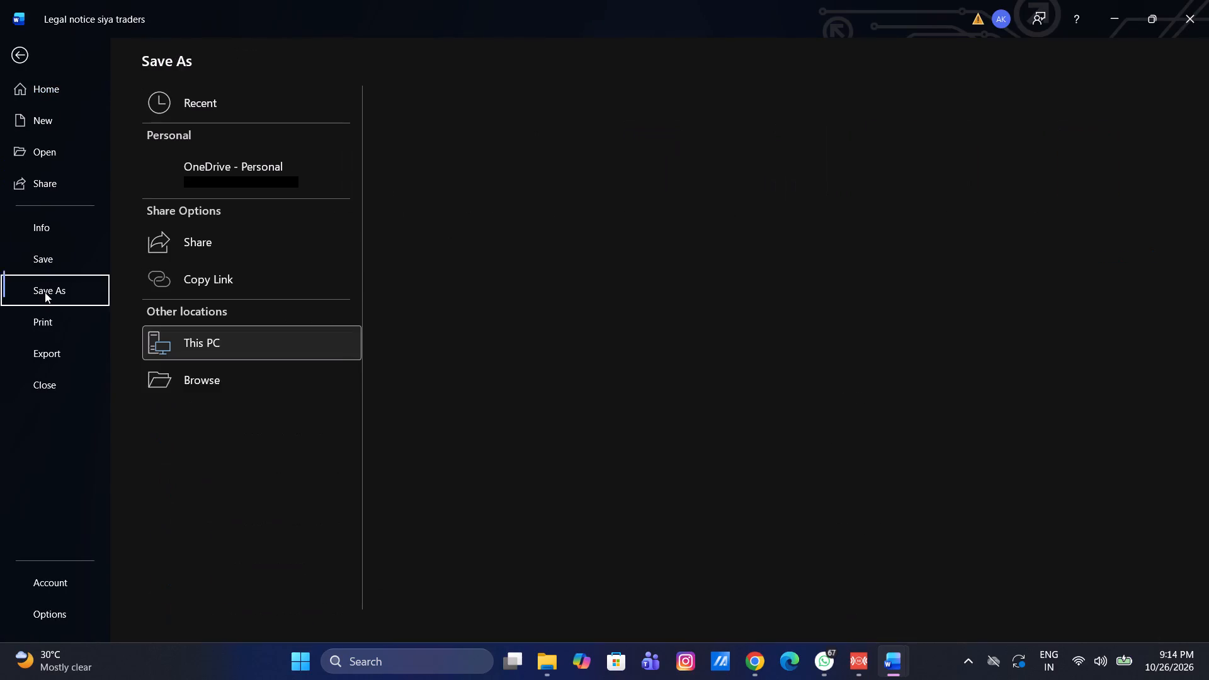
{"action": "left_click", "coordinate": [462, 178]}
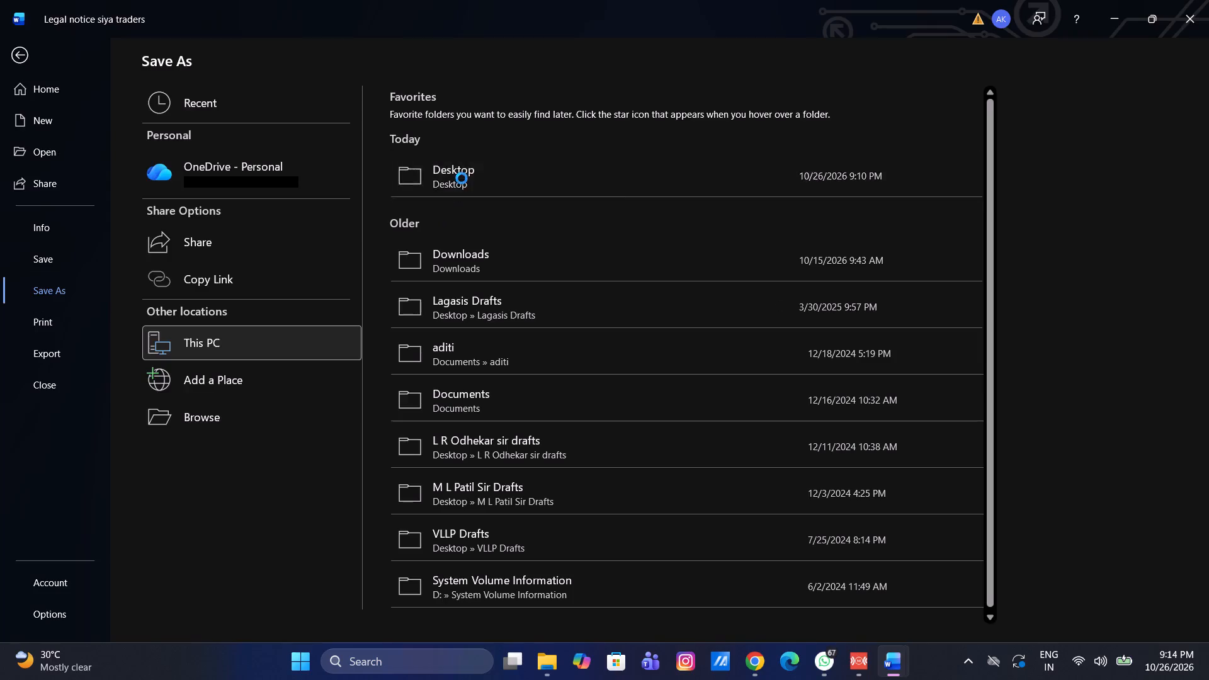
{"action": "left_click", "coordinate": [485, 369]}
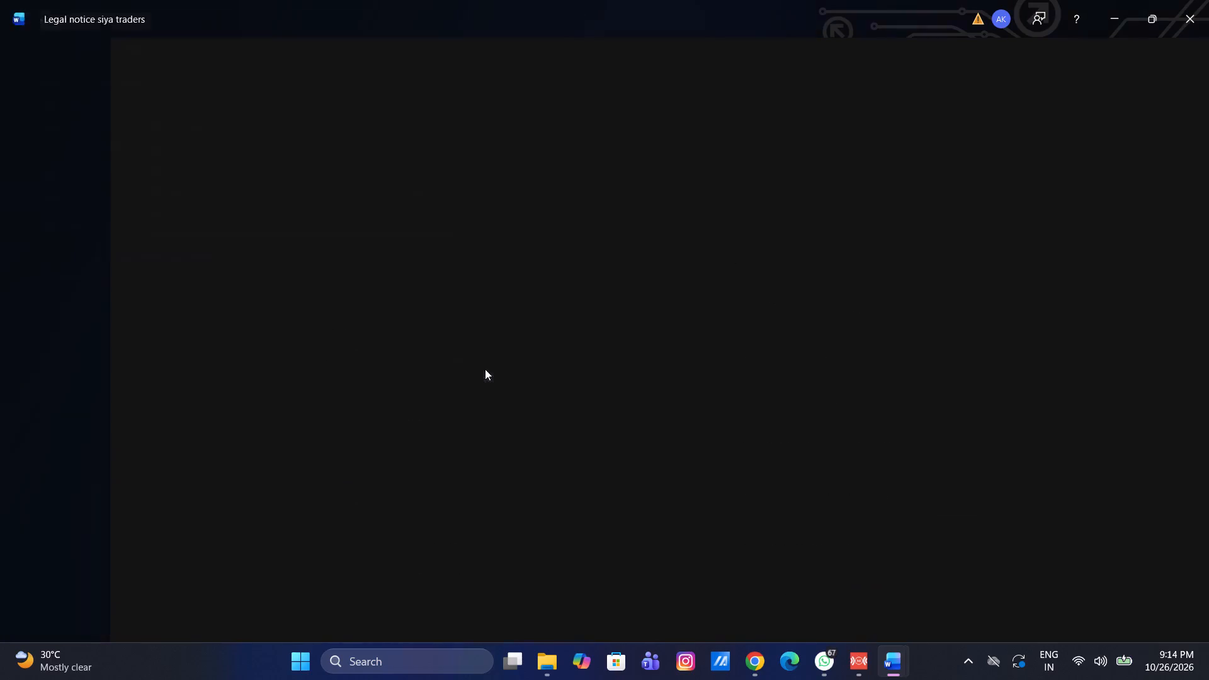